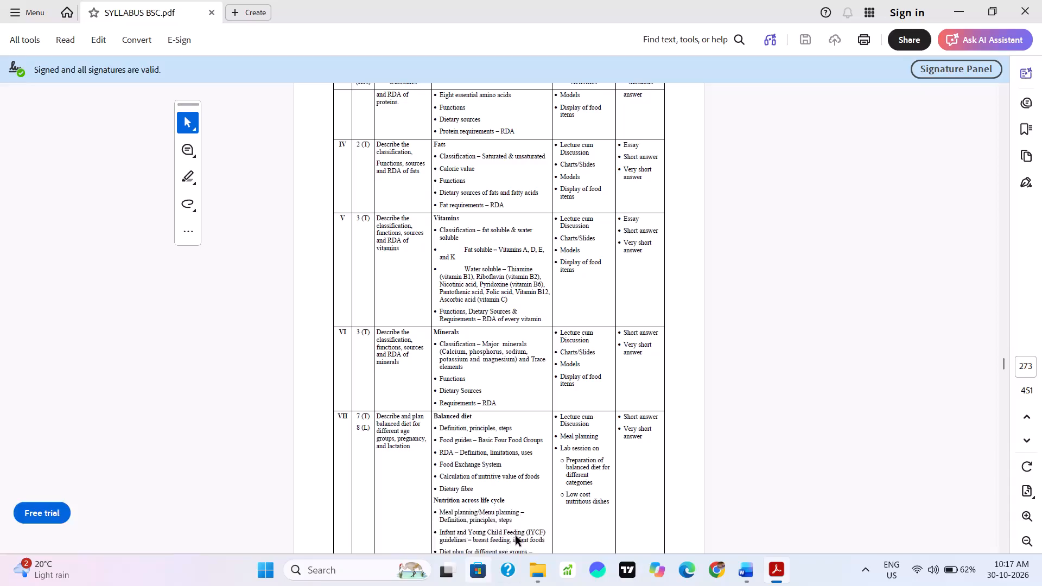
# In the Word sample paper, enter "Severe acute malnutrition (SAM)" in non-bold text as item a under Short Answer type Question.
pyautogui.click(736, 571)
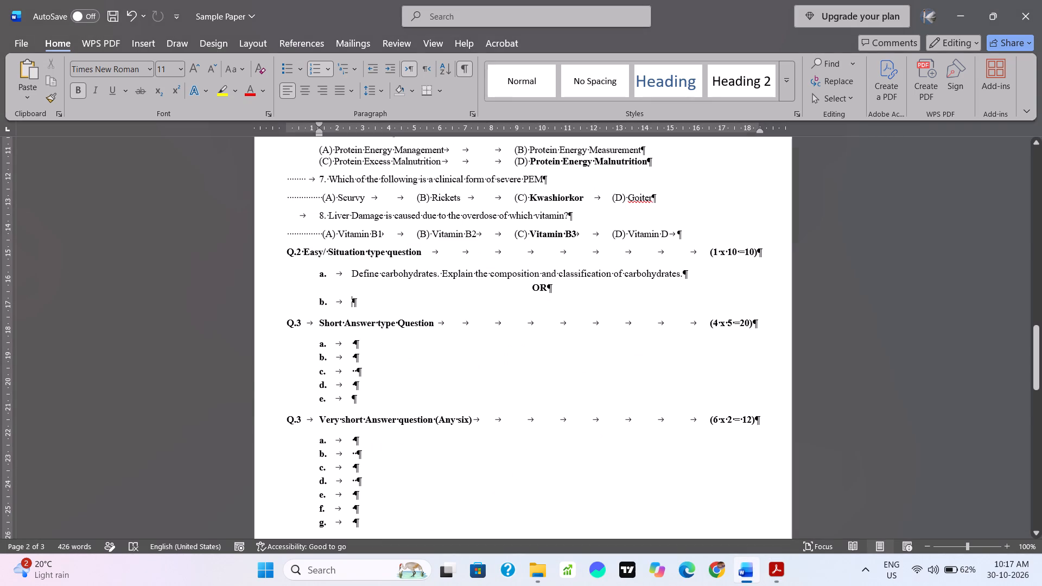
pyautogui.click(359, 346)
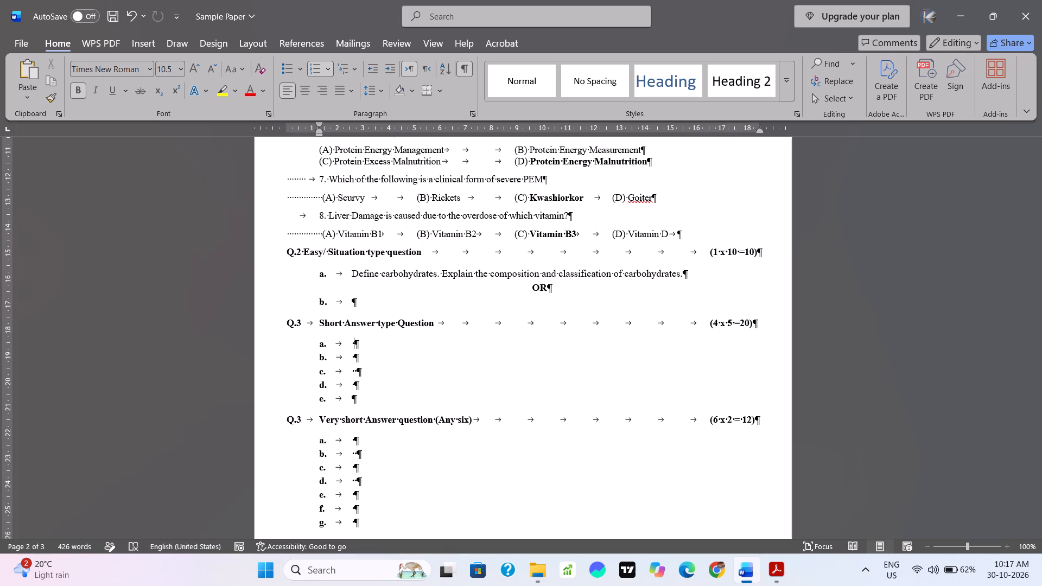
pyautogui.write('se')
pyautogui.press('BackSpace')
pyautogui.press('BackSpace')
pyautogui.press('BackSpace')
pyautogui.hotkey('ctrl', 'b')
pyautogui.write('Se')
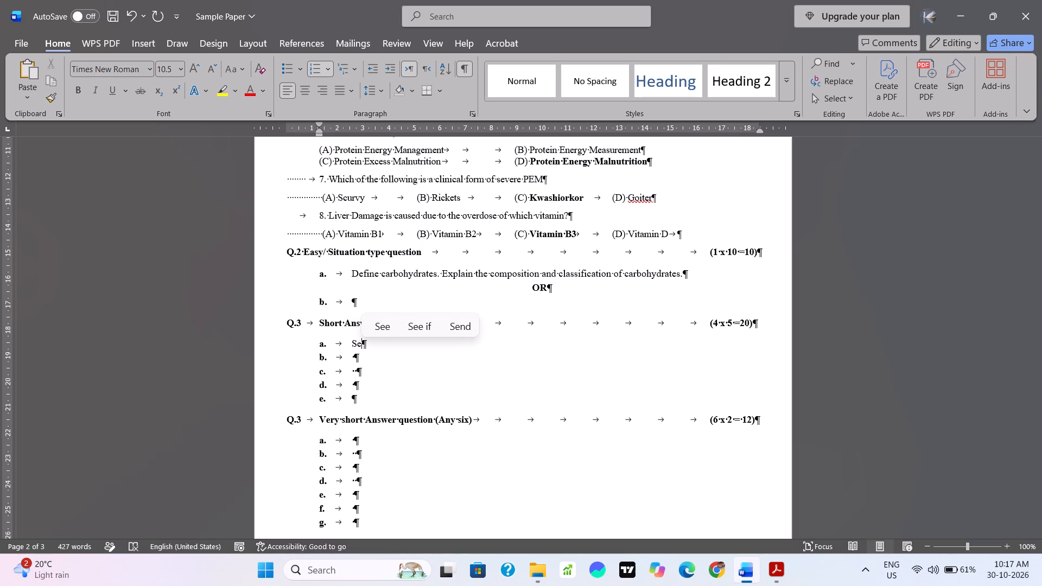
pyautogui.write('vere acute')
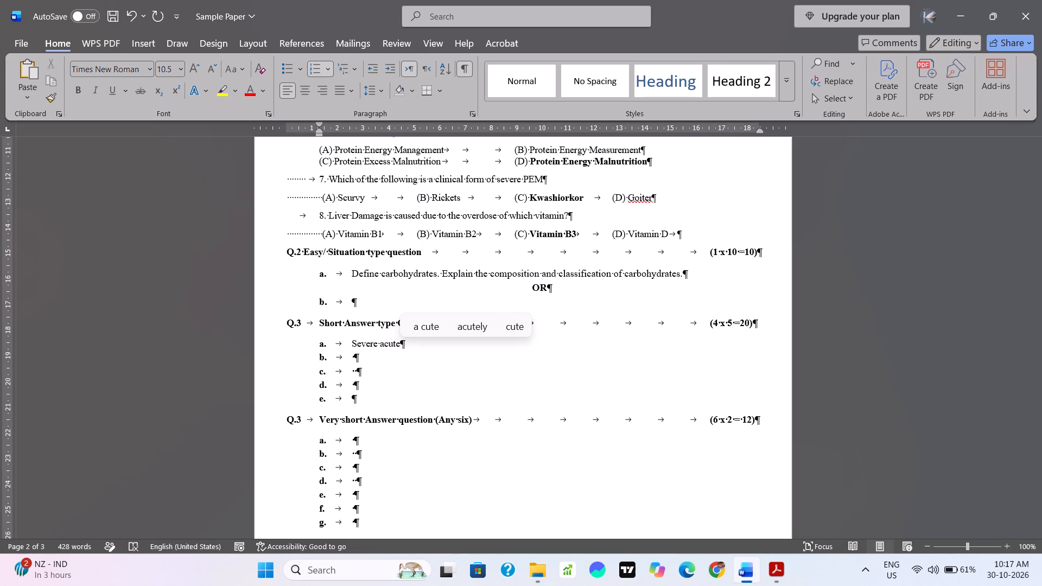
pyautogui.press('space')
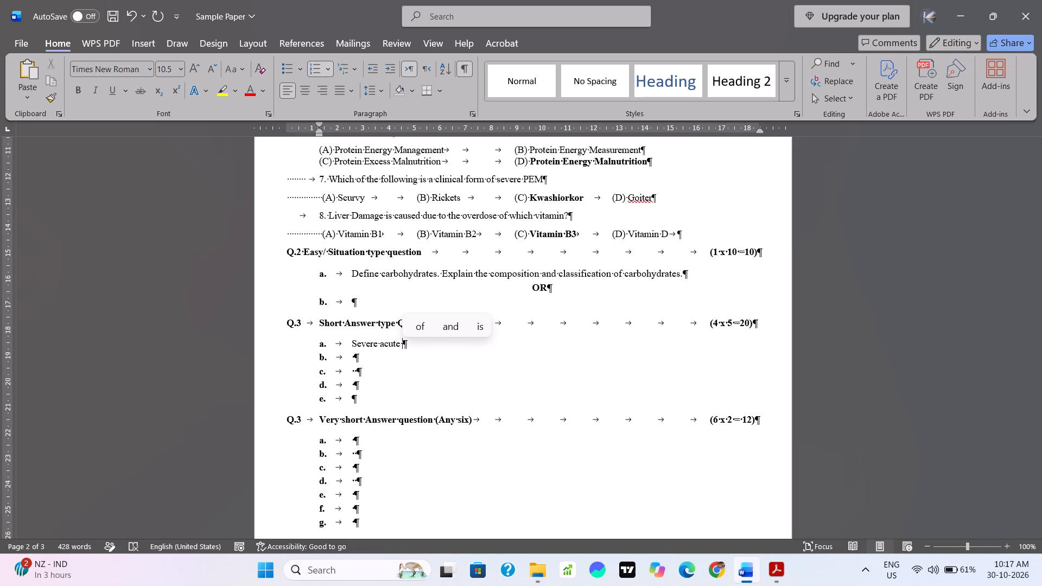
pyautogui.write('mal')
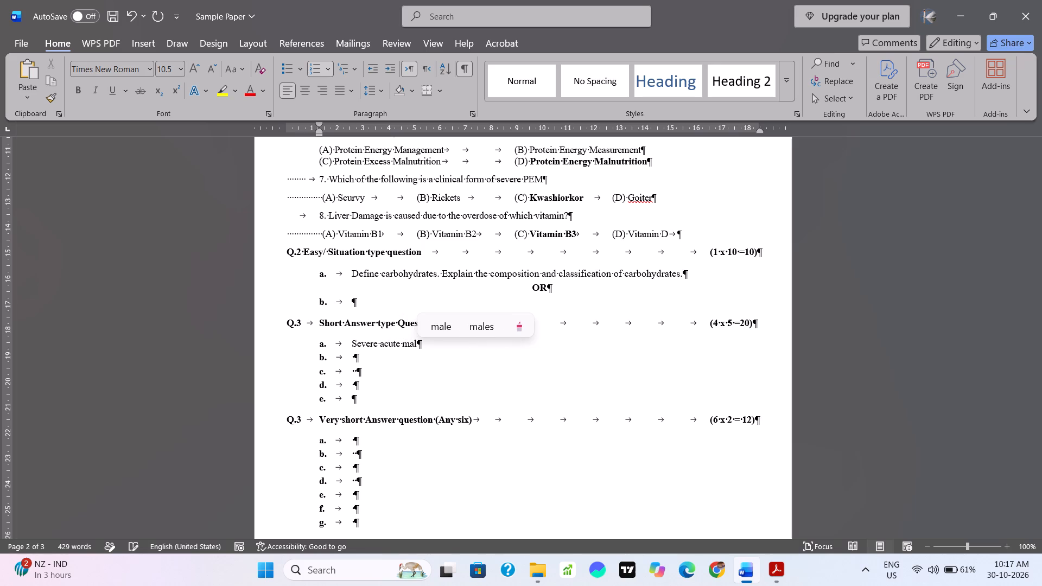
pyautogui.write('nu')
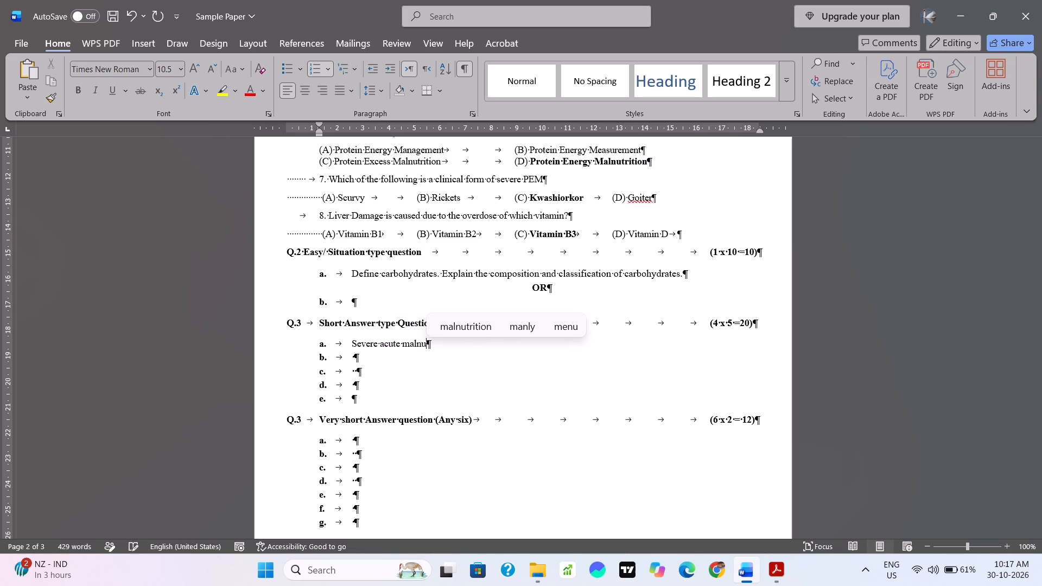
pyautogui.write('tr')
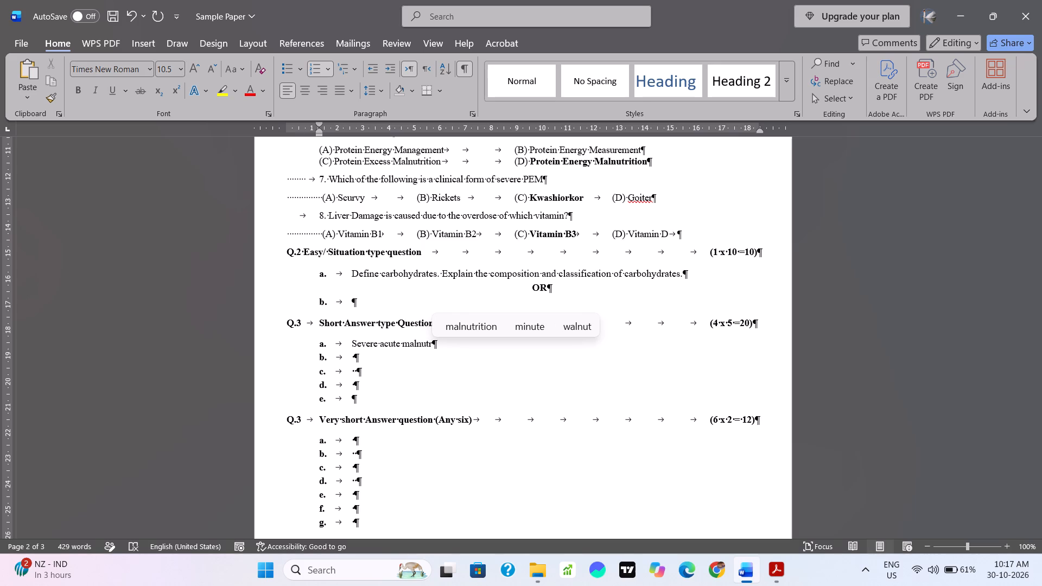
pyautogui.press('i')
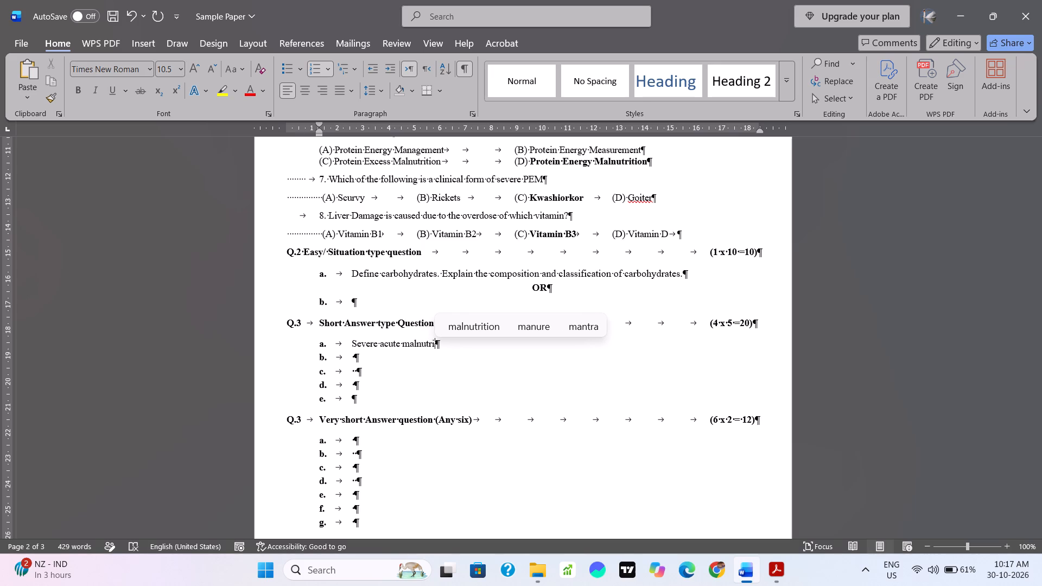
pyautogui.write('tio')
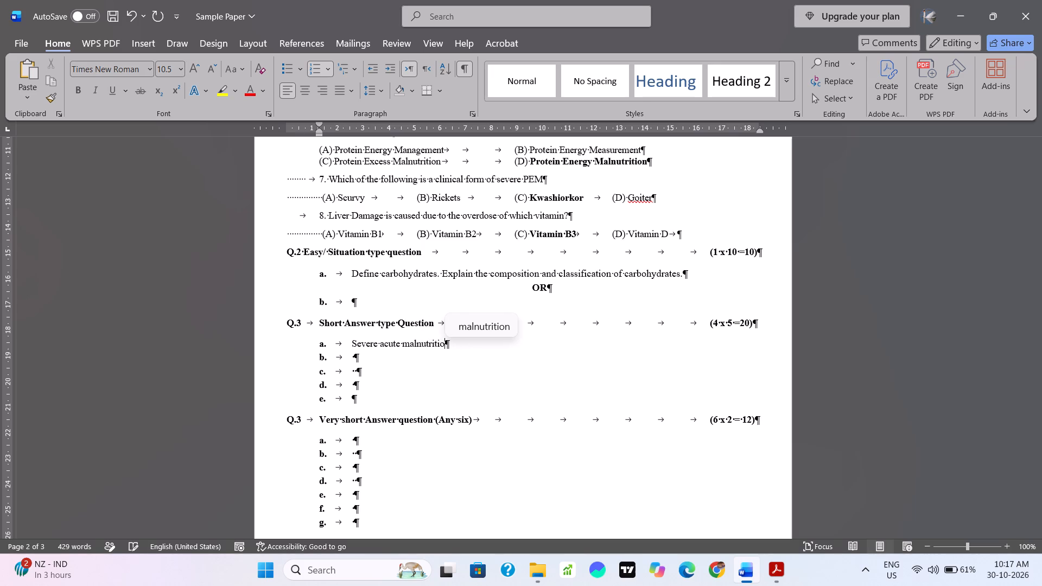
pyautogui.write('n')
pyautogui.press('space')
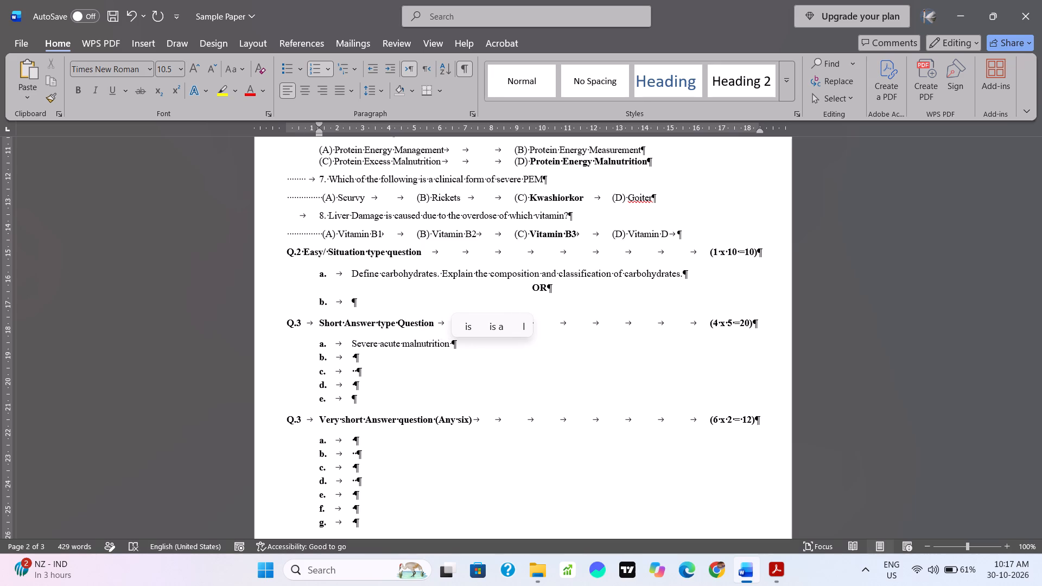
pyautogui.hotkey('shift', '(')
pyautogui.write('SA')
pyautogui.hotkey('shift', 'm')
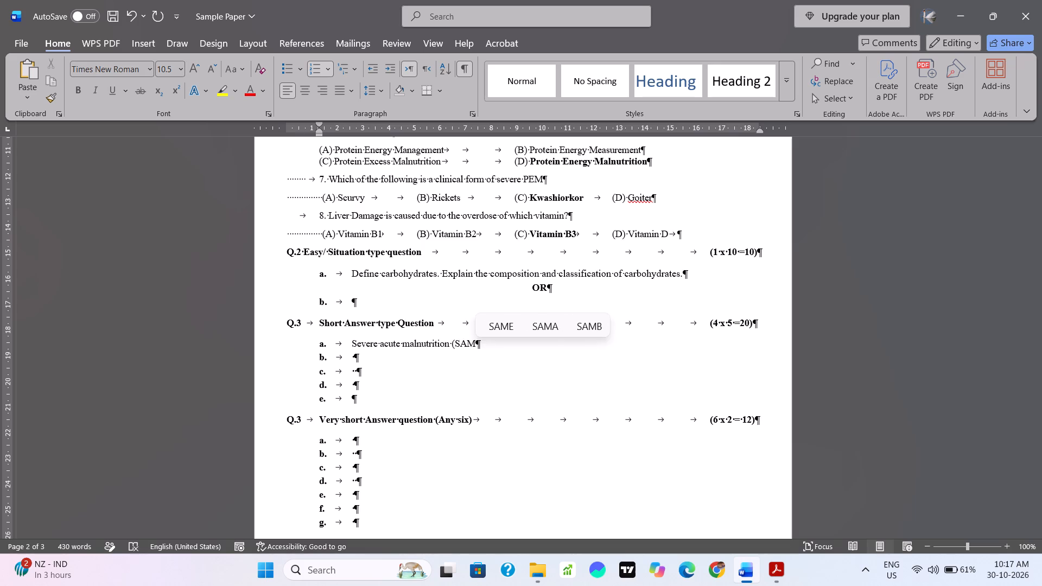
pyautogui.hotkey('shift', ')')
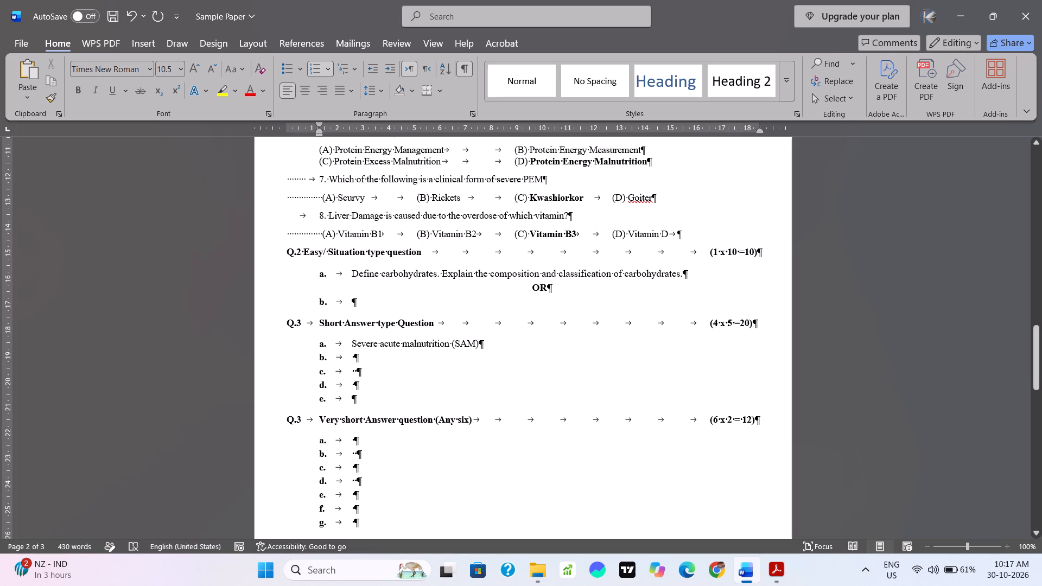
# Remove the stray space from item b under Short Answer type Question.
pyautogui.click(365, 356)
pyautogui.press('BackSpace')
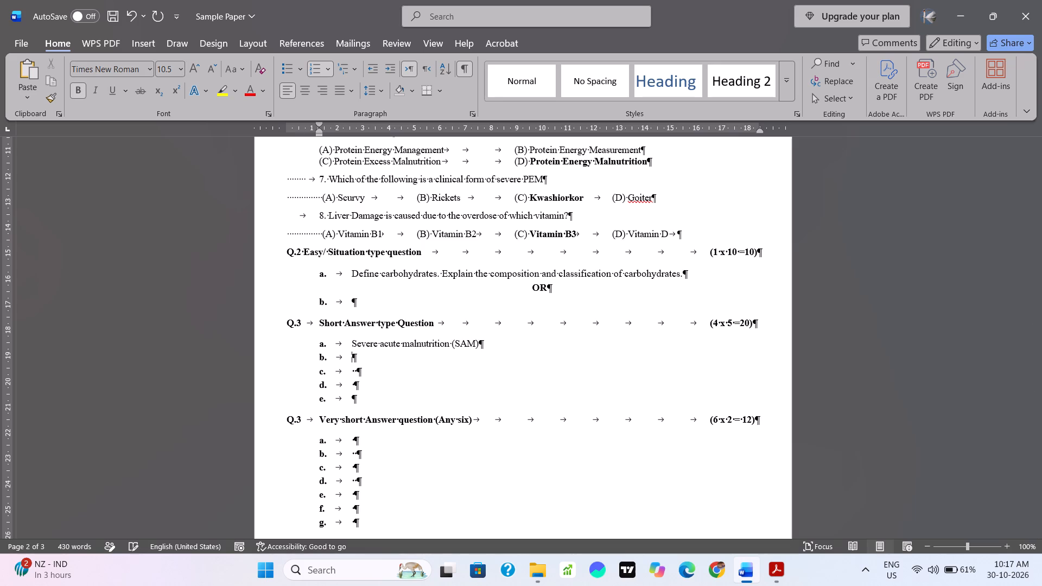
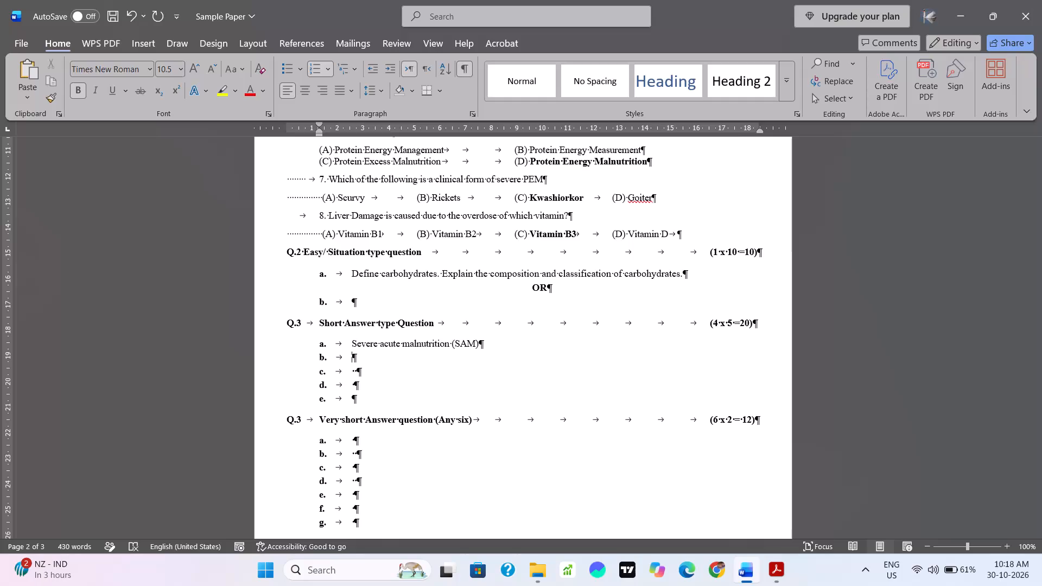
# Enter "Define nutrition assessment." in non-bold text as item b under Q.2 Easy/Situation type question.
pyautogui.click(355, 303)
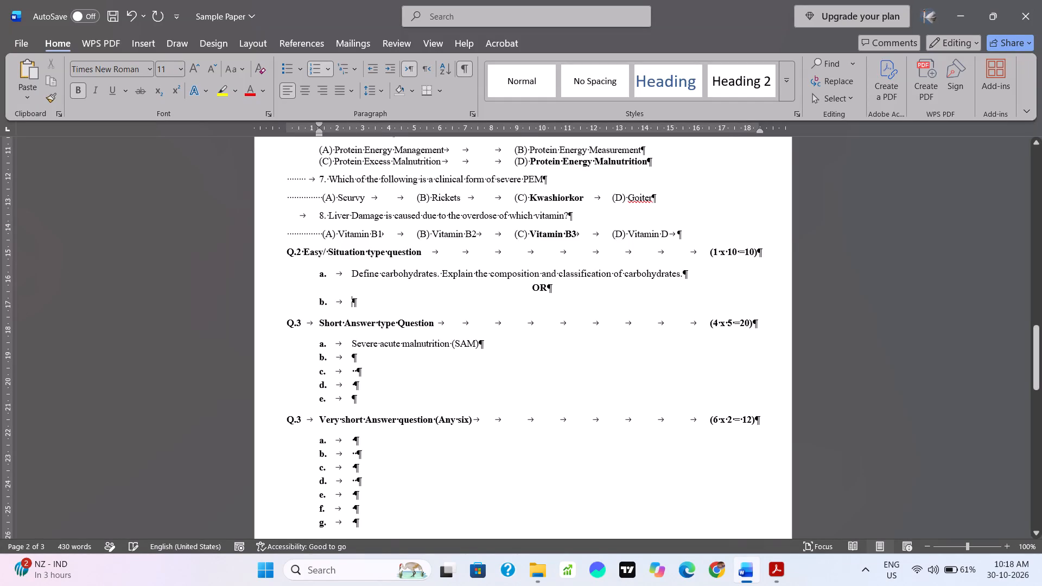
pyautogui.write('De\\')
pyautogui.press('BackSpace')
pyautogui.press('BackSpace')
pyautogui.press('BackSpace')
pyautogui.hotkey('ctrl', 'b')
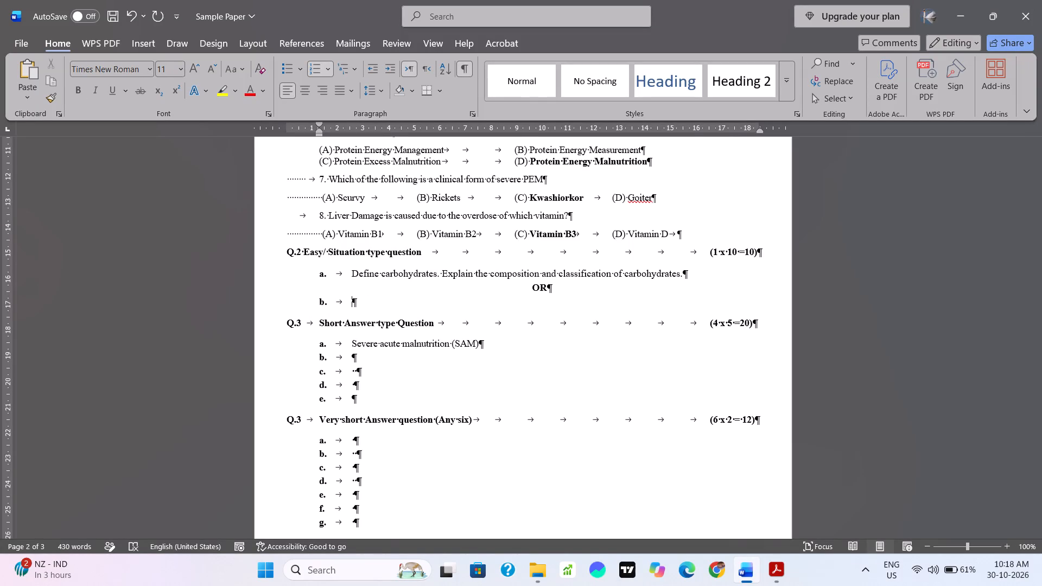
pyautogui.write('De')
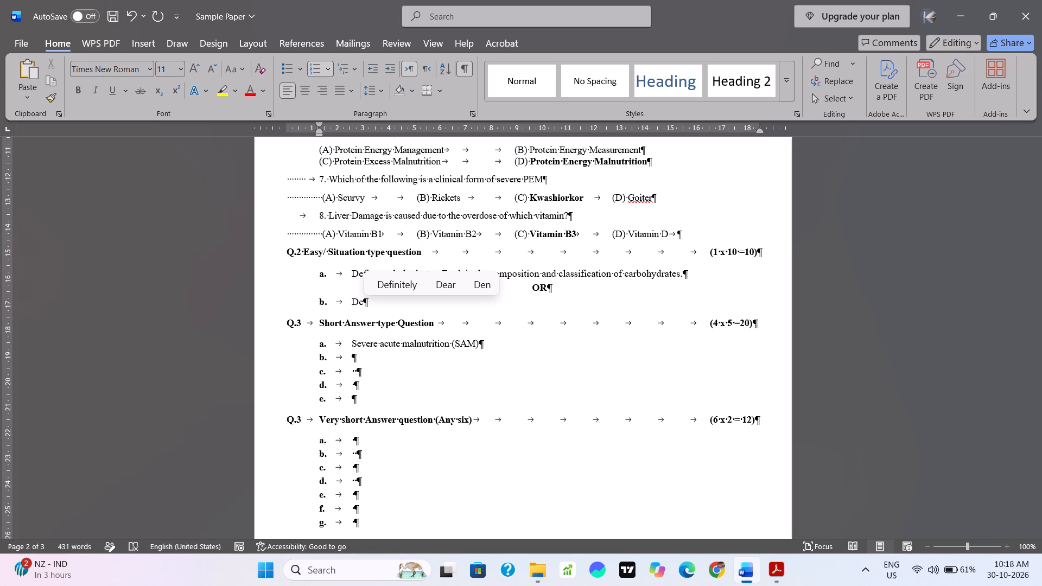
pyautogui.write('fin')
pyautogui.write('e')
pyautogui.press('space')
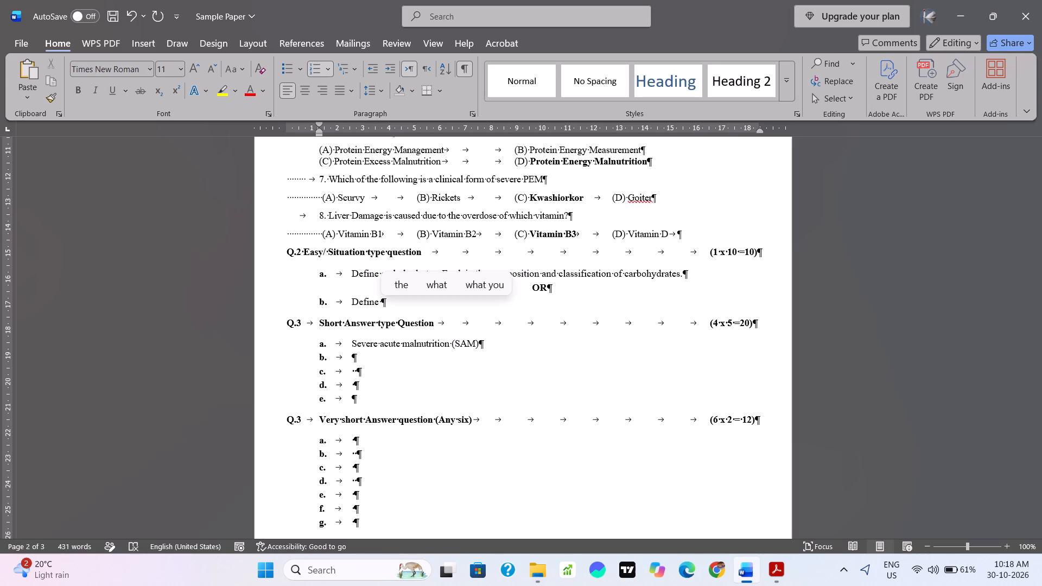
pyautogui.write('nu')
pyautogui.write('trit')
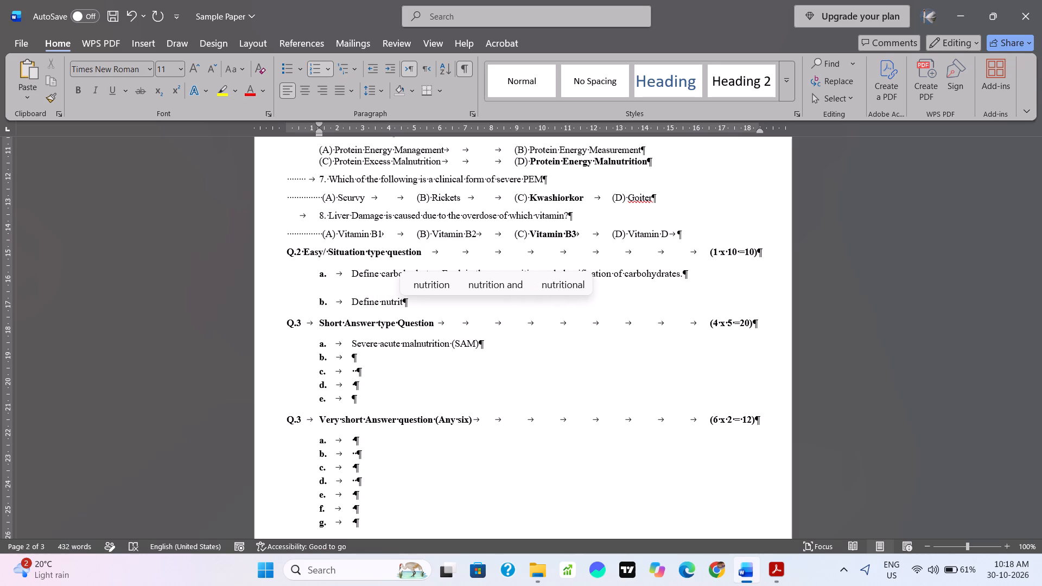
pyautogui.write('ion')
pyautogui.press('space')
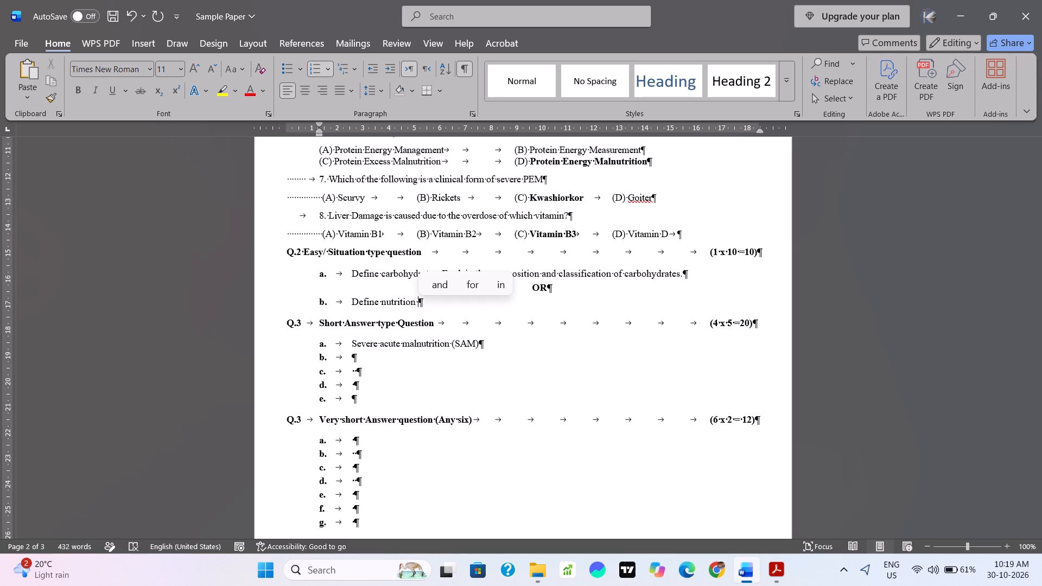
pyautogui.write('assess')
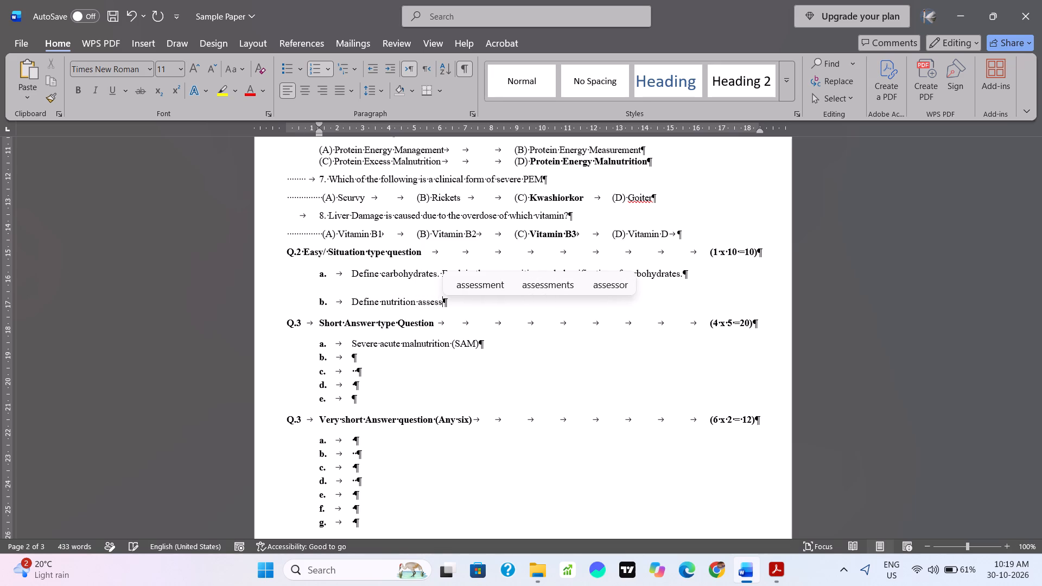
pyautogui.write('ment')
pyautogui.write('.')
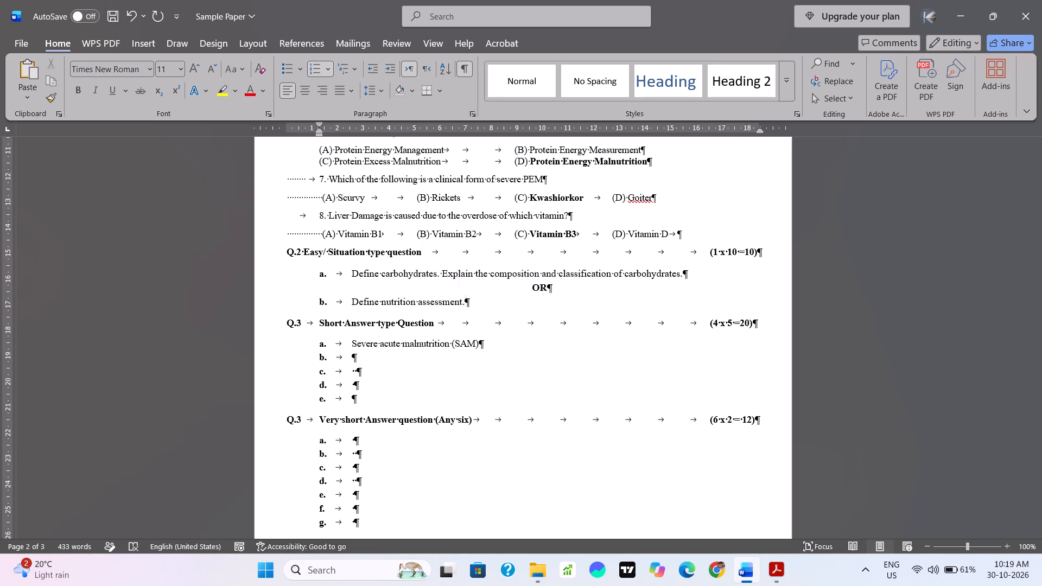
# Continue Q.2 item b with "What are the objectives, principles and purpose of nutrition assessment?".
pyautogui.press('space')
pyautogui.write('what')
pyautogui.press('space')
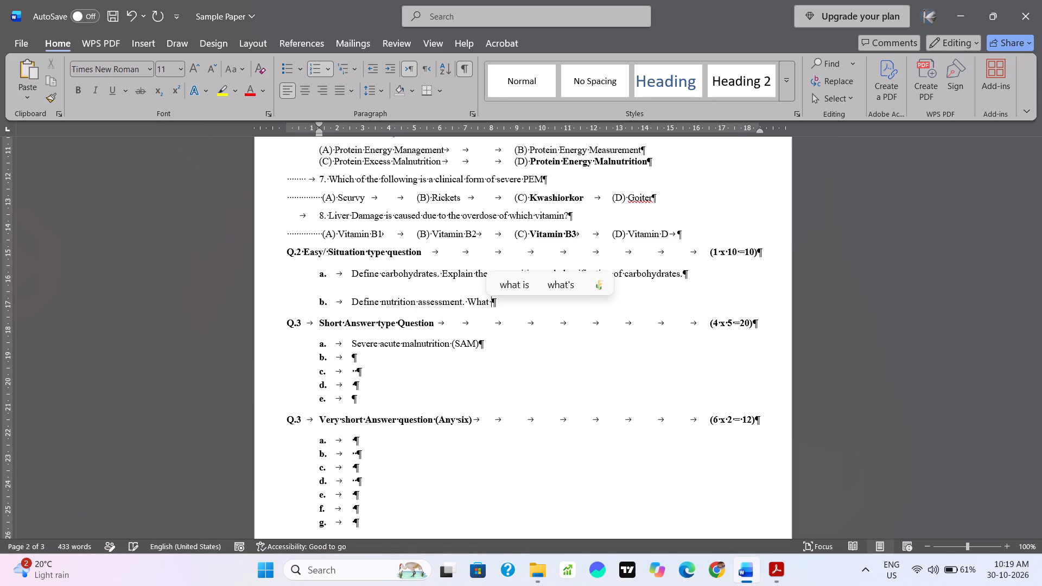
pyautogui.write('are the')
pyautogui.press('space')
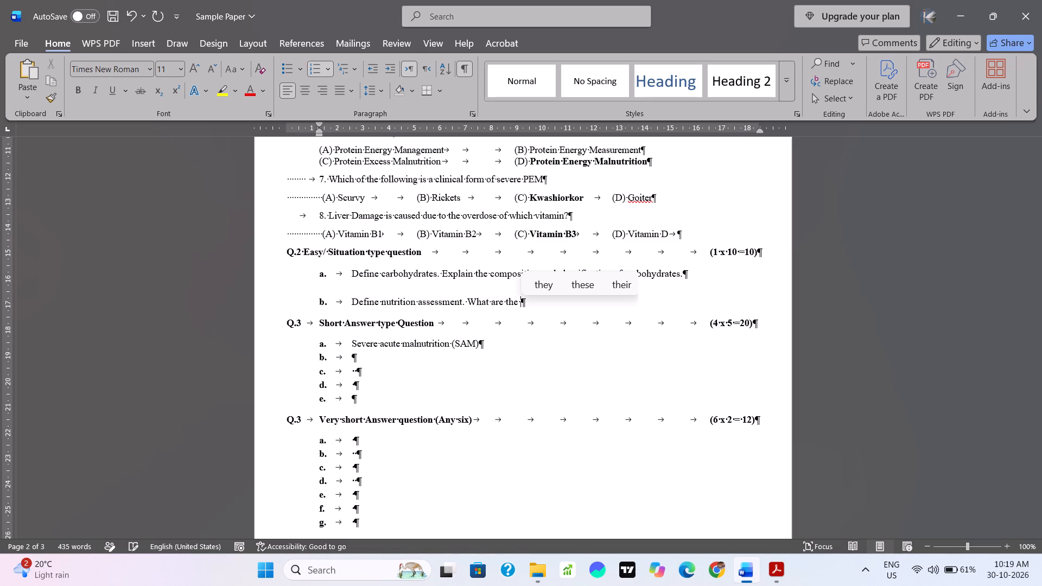
pyautogui.write('objectiv')
pyautogui.press('e')
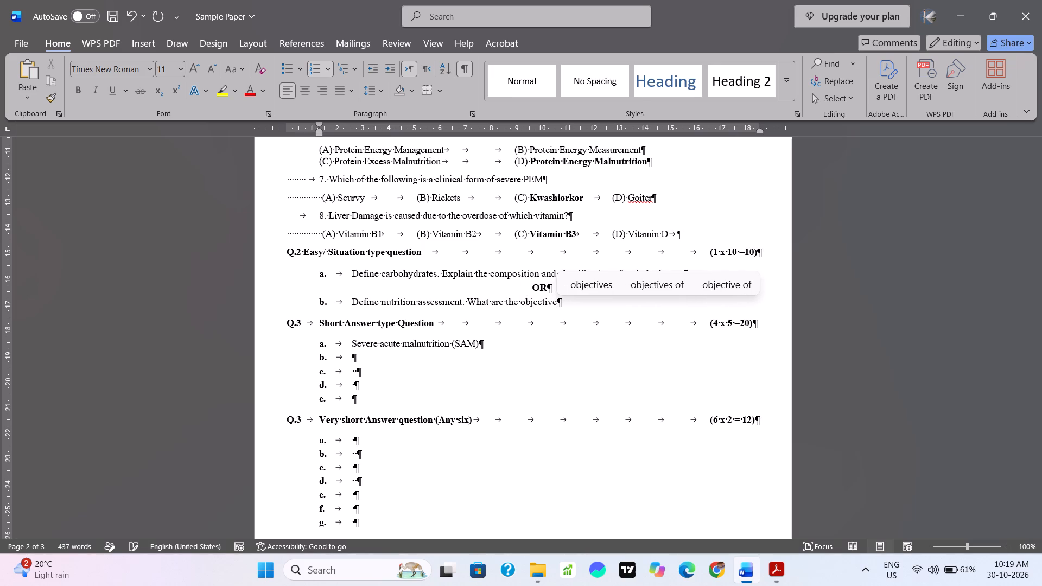
pyautogui.write('s')
pyautogui.press('space')
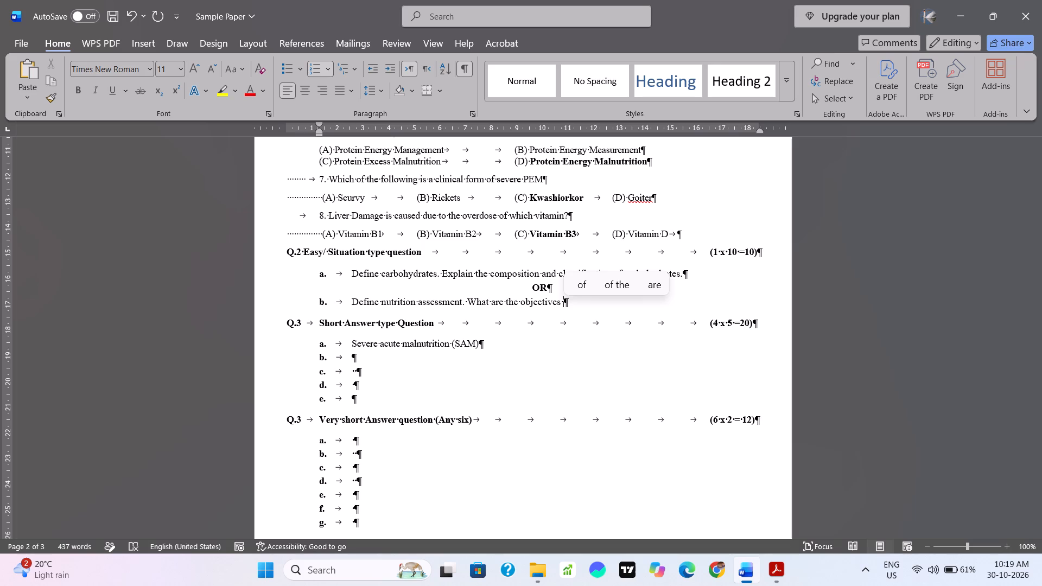
pyautogui.press('BackSpace')
pyautogui.write(',')
pyautogui.press('space')
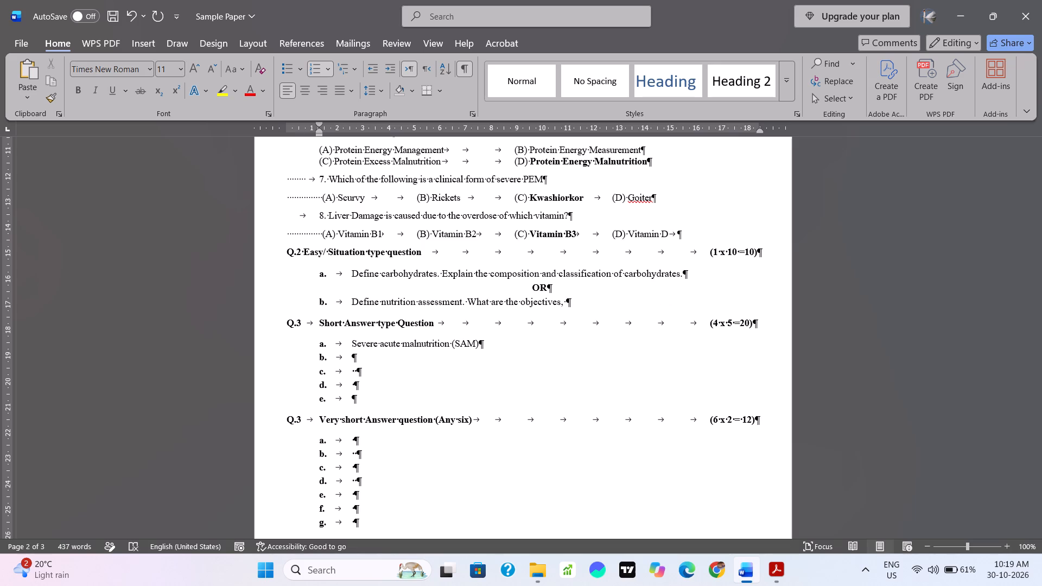
pyautogui.write('principal')
pyautogui.press('BackSpace')
pyautogui.press('BackSpace')
pyautogui.press('l')
pyautogui.write('es')
pyautogui.press('space')
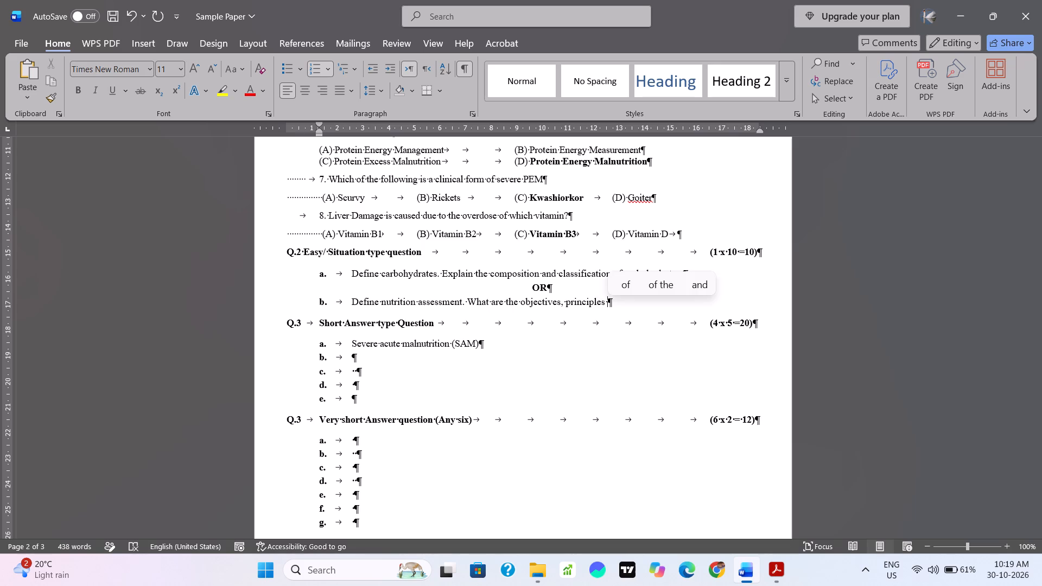
pyautogui.write('and')
pyautogui.press('space')
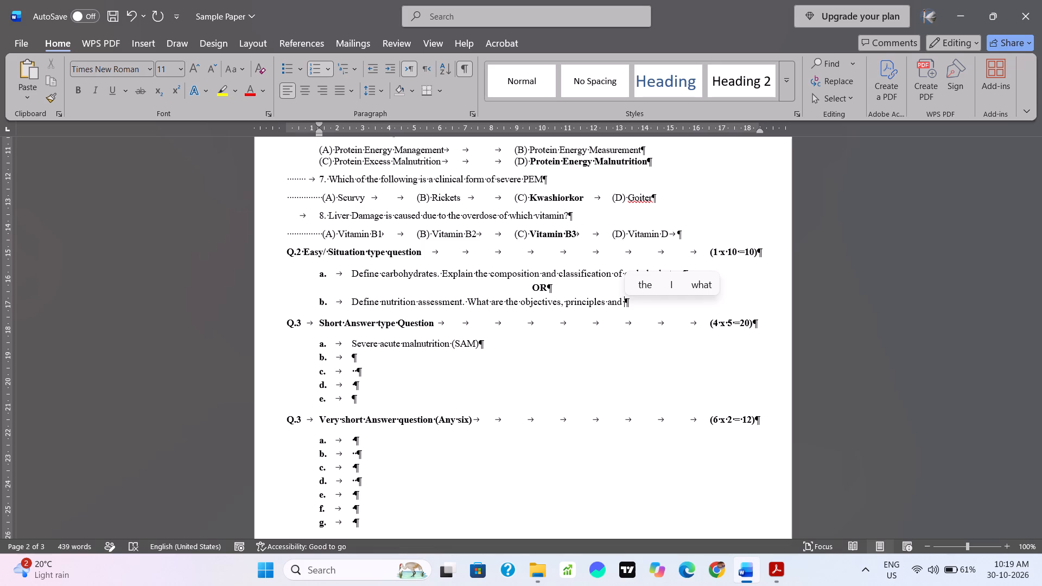
pyautogui.press('p')
pyautogui.write('urpose')
pyautogui.press('space')
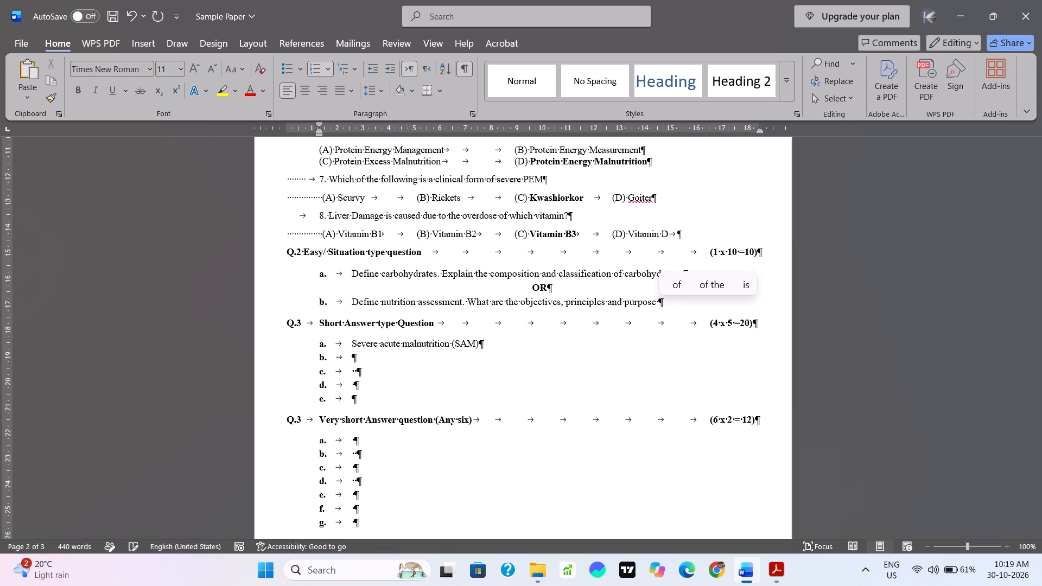
pyautogui.write('of nutr')
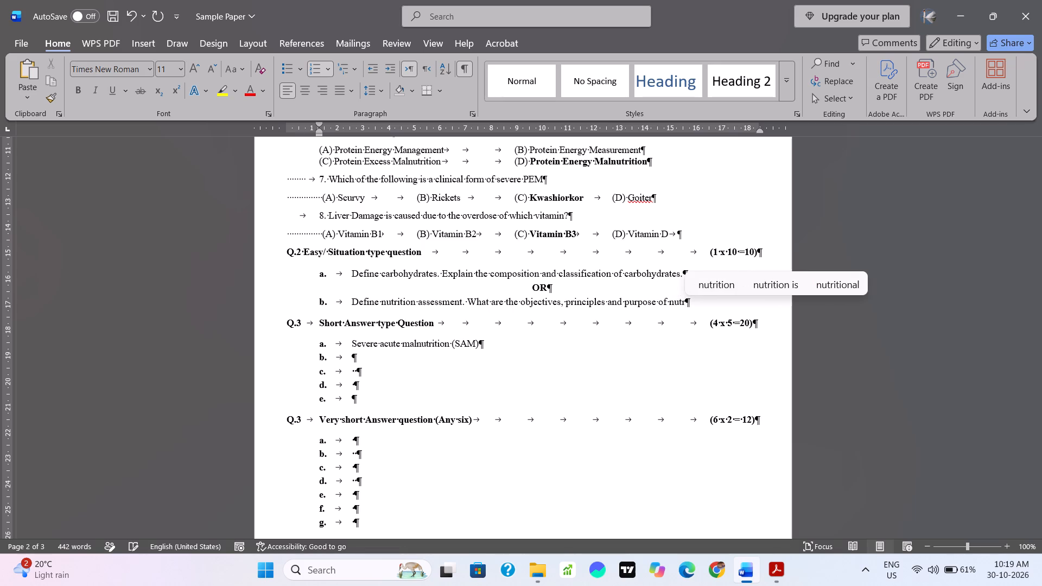
pyautogui.press('i')
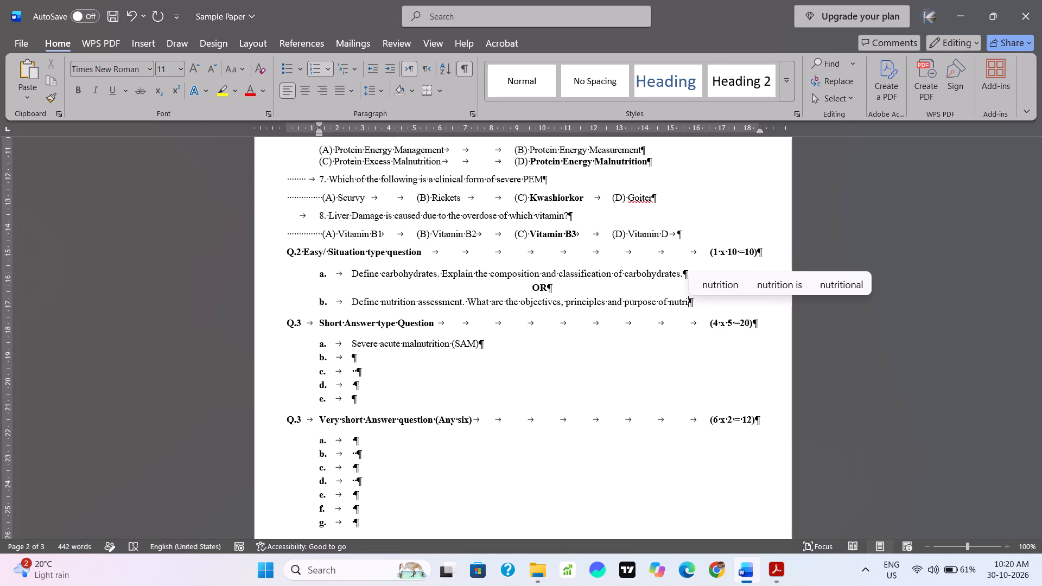
pyautogui.write('tion')
pyautogui.press('space')
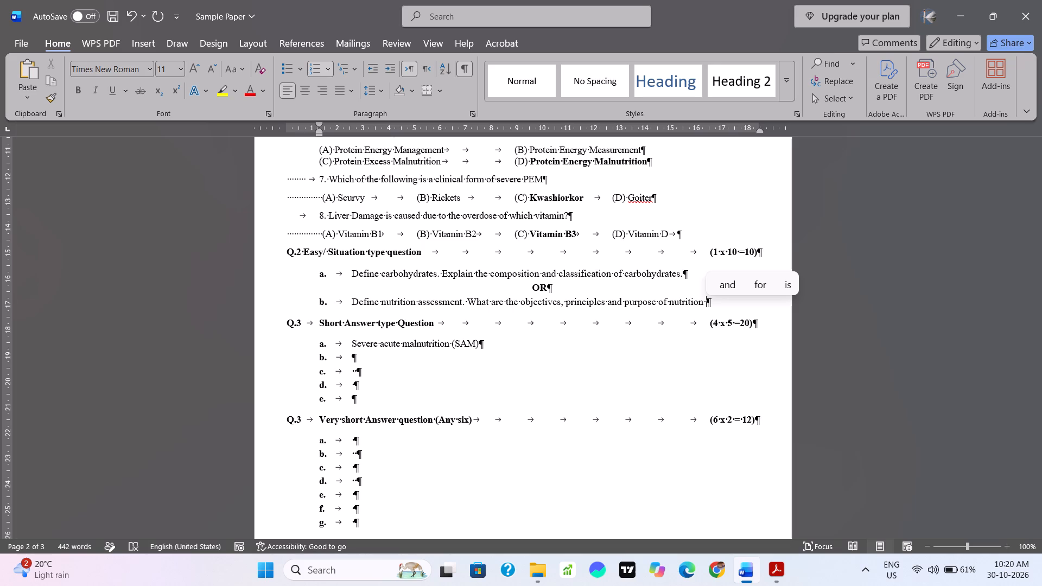
pyautogui.write('assess')
pyautogui.write('ment')
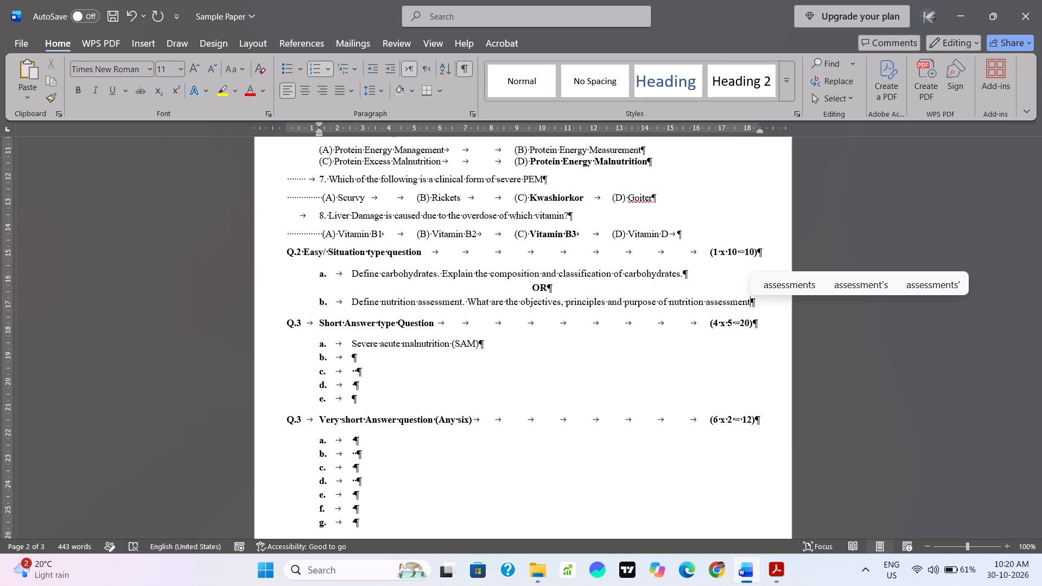
pyautogui.hotkey('shift', '?')
# Remove ", principles and purpose" from Q.2 item b so it asks "What are the objectives of nutrition assessment?".
pyautogui.press('Left')
pyautogui.press('Left')
pyautogui.press('Left')
pyautogui.press('Left')
pyautogui.press('Left')
pyautogui.press('Left')
pyautogui.press('Left')
pyautogui.press('Left')
pyautogui.press('Left')
pyautogui.press('Left')
pyautogui.press('Left')
pyautogui.press('Left')
pyautogui.press('Left')
pyautogui.press('Left')
pyautogui.press('Left')
pyautogui.press('Left')
pyautogui.press('Left')
pyautogui.press('Left')
pyautogui.press('Left')
pyautogui.press('Left')
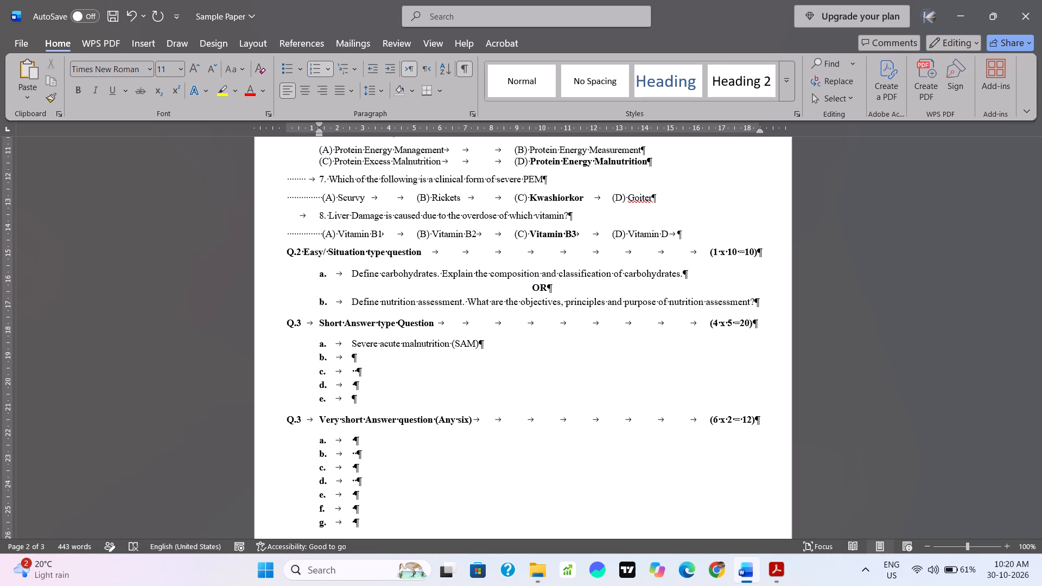
pyautogui.press('Left')
pyautogui.press('BackSpace')
pyautogui.press('BackSpace')
pyautogui.press('BackSpace')
pyautogui.press('BackSpace')
pyautogui.press('BackSpace')
pyautogui.press('BackSpace')
pyautogui.press('BackSpace')
pyautogui.press('BackSpace')
pyautogui.press('BackSpace')
pyautogui.press('BackSpace')
pyautogui.press('BackSpace')
pyautogui.press('BackSpace')
pyautogui.press('BackSpace')
pyautogui.press('BackSpace')
pyautogui.press('BackSpace')
pyautogui.press('BackSpace')
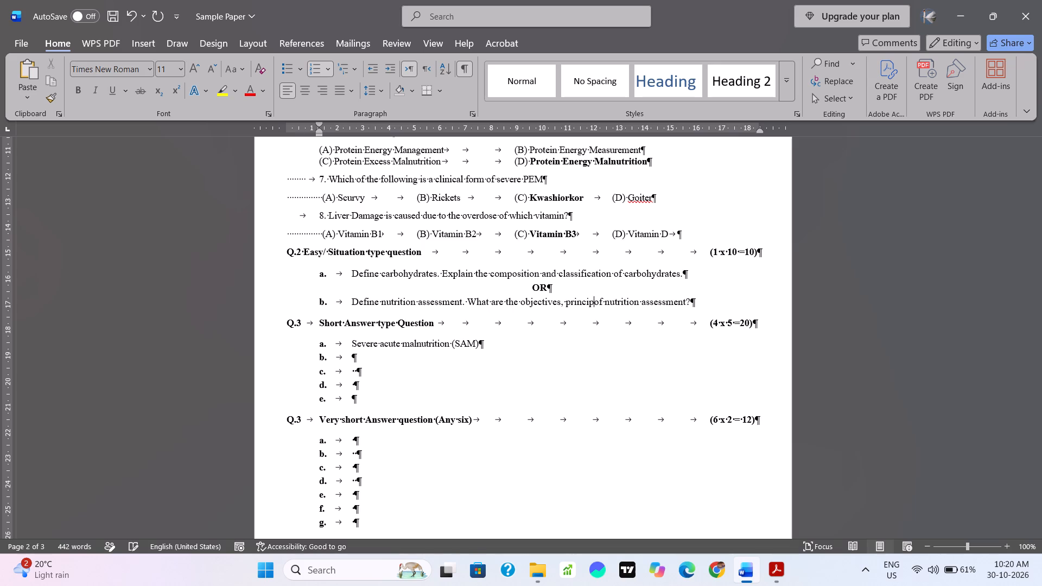
pyautogui.press('BackSpace')
pyautogui.press('BackSpace')
pyautogui.press('BackSpace')
pyautogui.press('BackSpace')
pyautogui.press('BackSpace')
pyautogui.press('BackSpace')
pyautogui.press('BackSpace')
pyautogui.press('BackSpace')
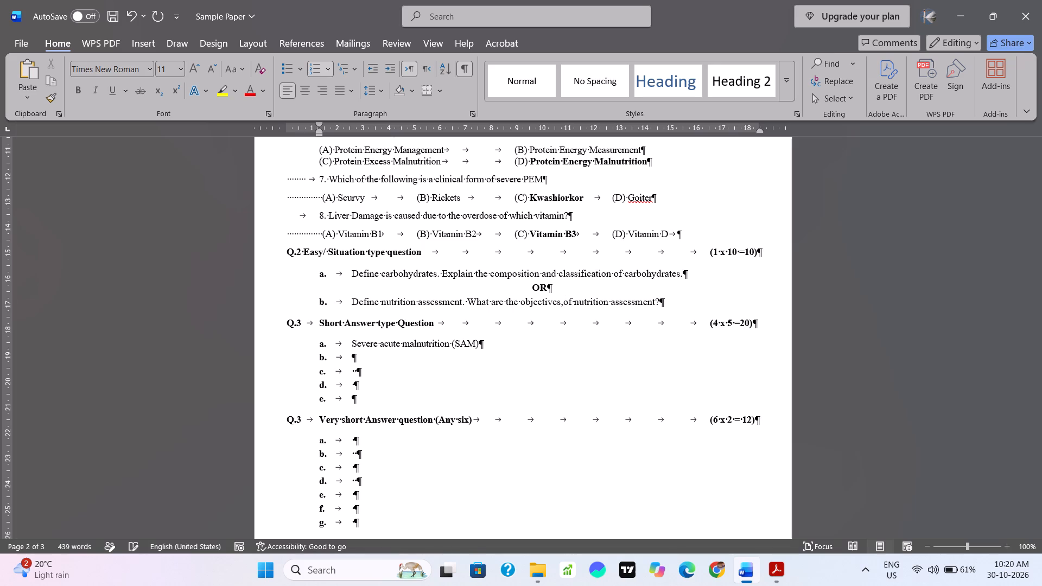
pyautogui.press('space')
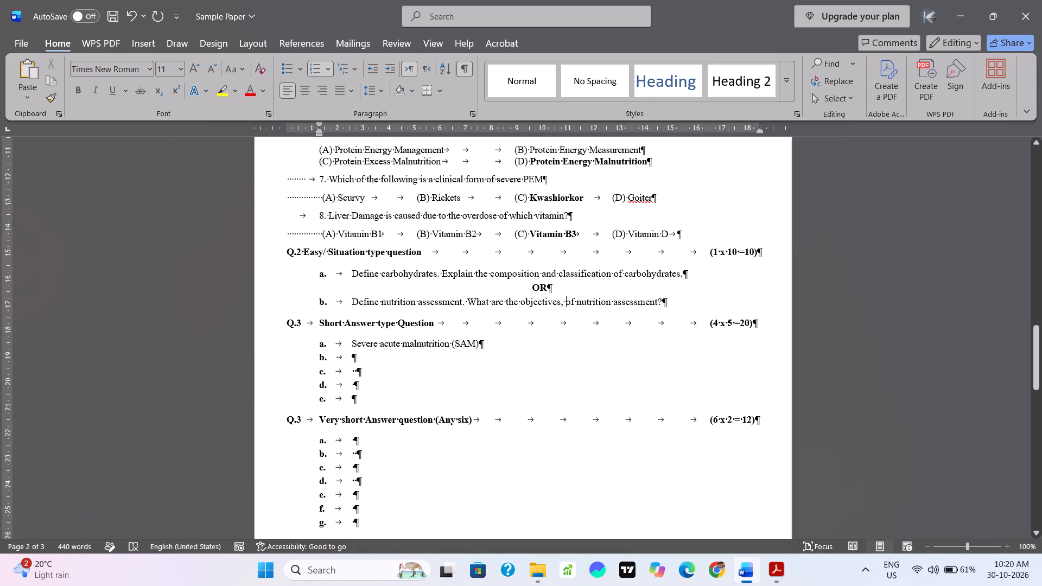
pyautogui.press('BackSpace')
pyautogui.press('BackSpace')
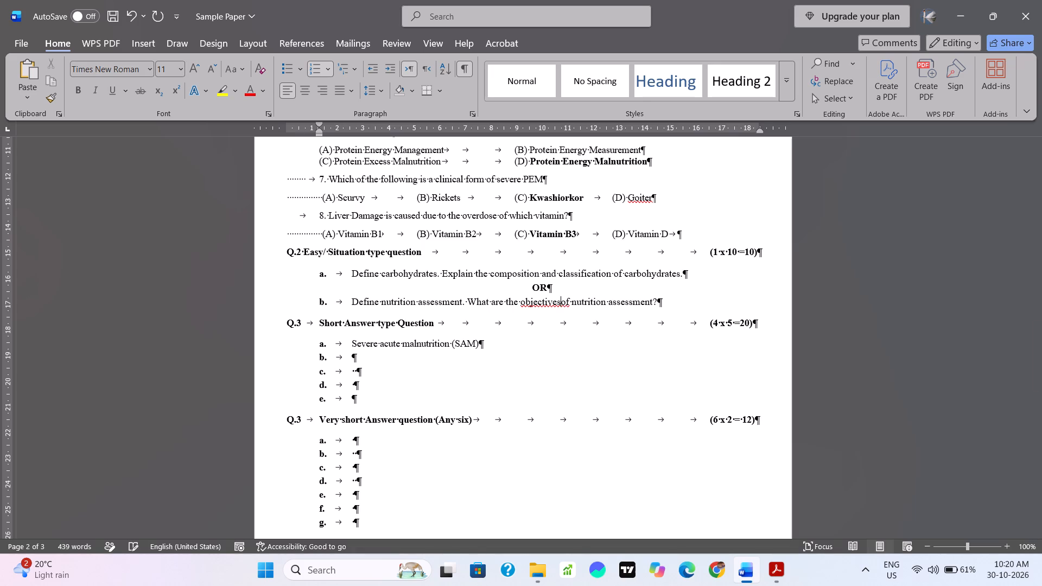
pyautogui.press('space')
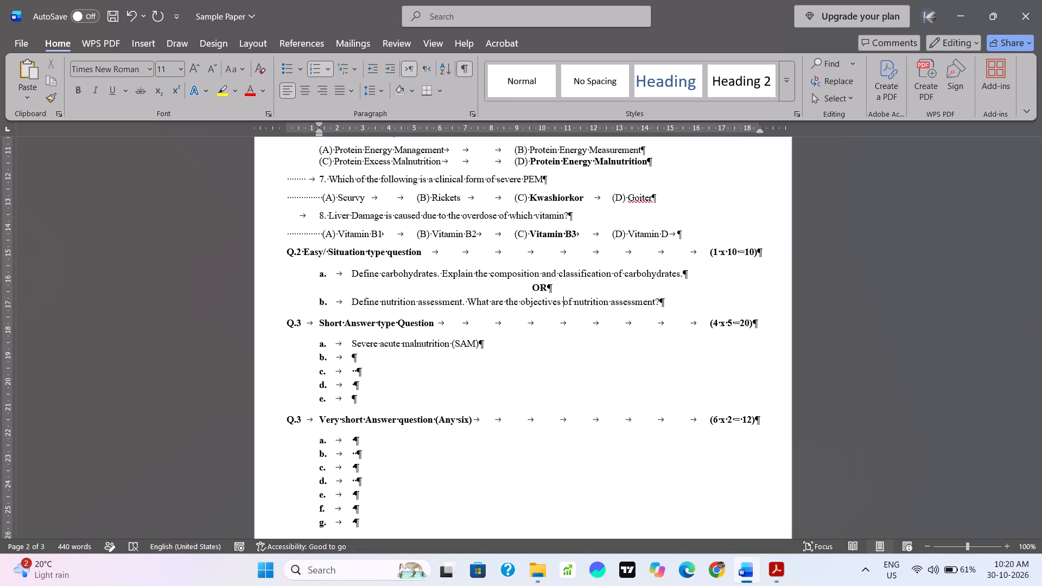
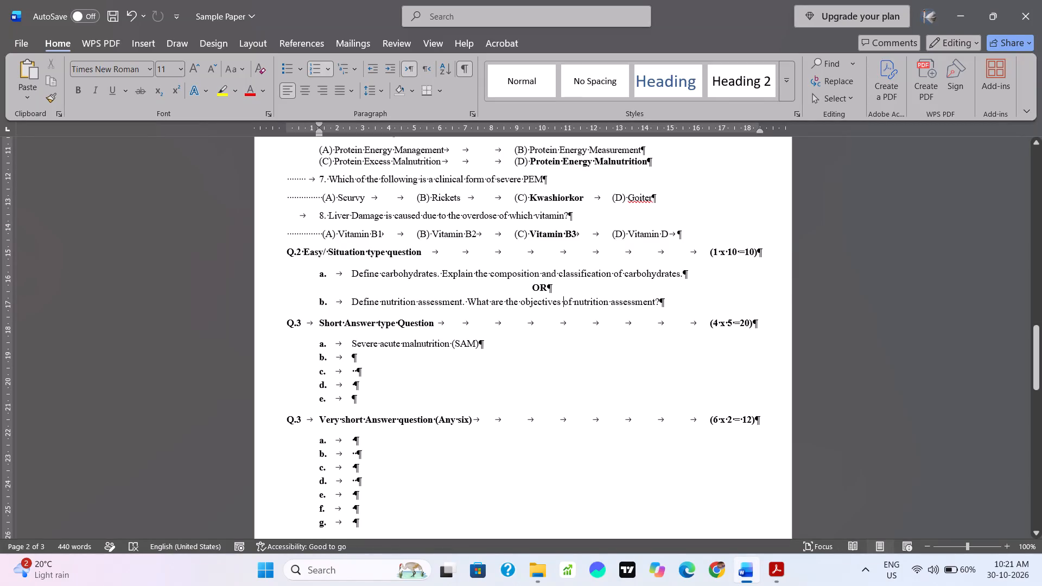
# Start item a under Very short Answer question (Any six) with the word "List" in non-bold text.
pyautogui.click(362, 445)
pyautogui.press('BackSpace')
pyautogui.write('list')
pyautogui.press('space')
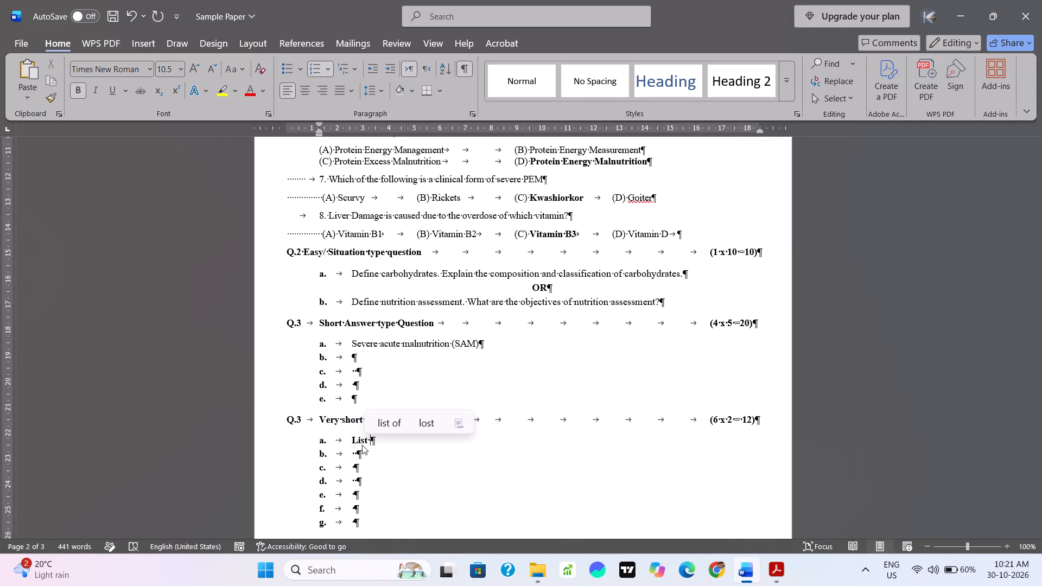
pyautogui.hotkey('ctrl', 'Left')
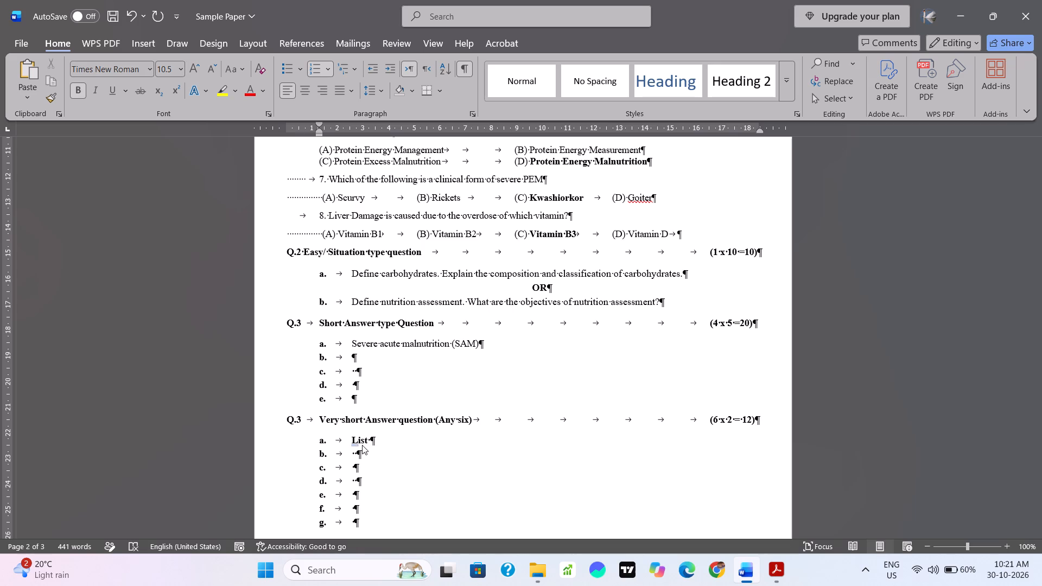
pyautogui.hotkey('ctrl', 'shift', 'Right')
pyautogui.hotkey('ctrl', 'b')
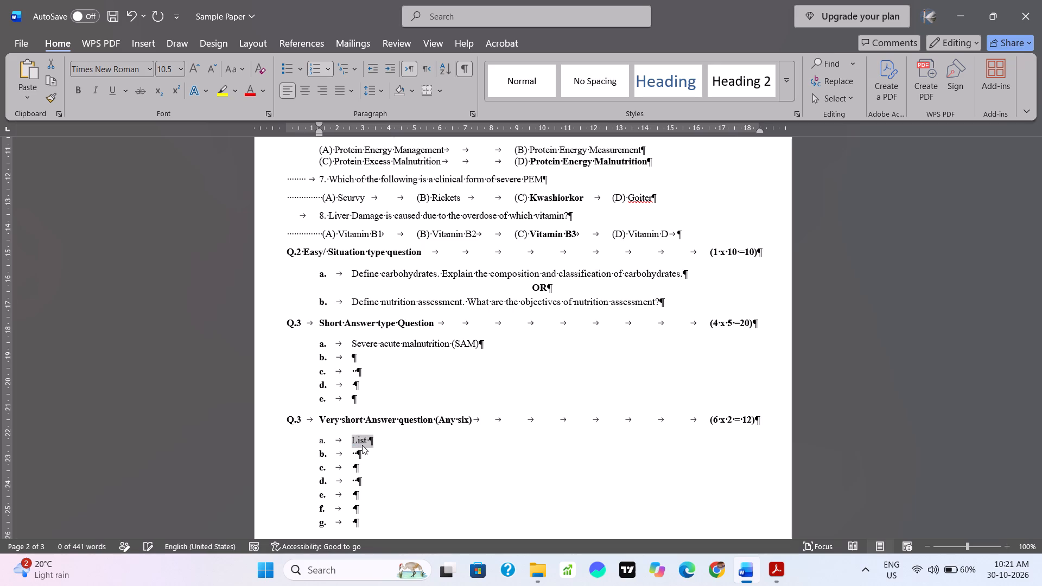
pyautogui.press('Right')
pyautogui.press('Left')
pyautogui.press('Left')
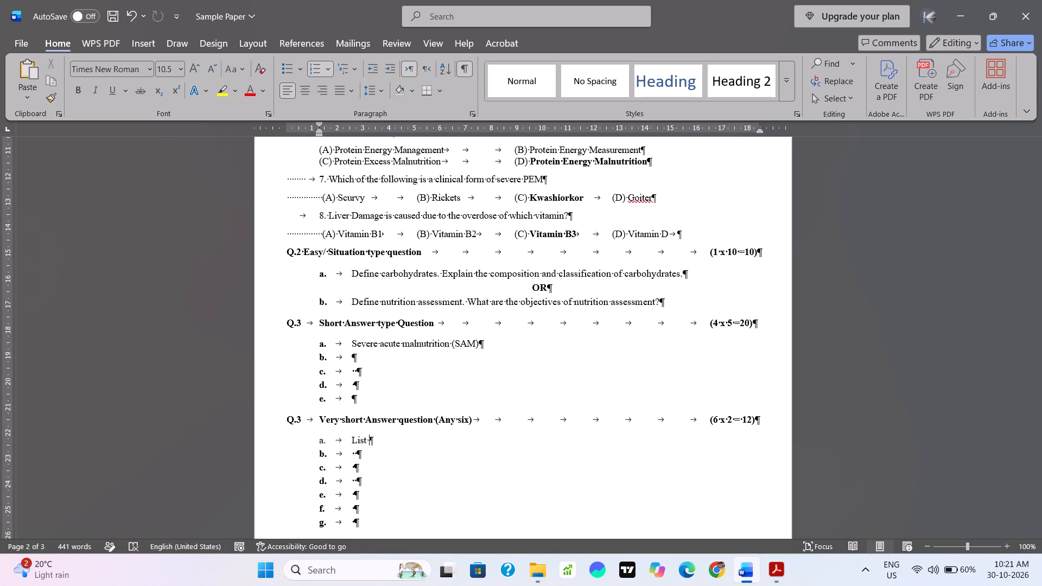
pyautogui.hotkey('ctrl', 'b')
pyautogui.hotkey('ctrl', 'b')
# Continue item a of the Very short Answer question with "down the foods to be avoided in Diabetes.".
pyautogui.write('down the')
pyautogui.press('space')
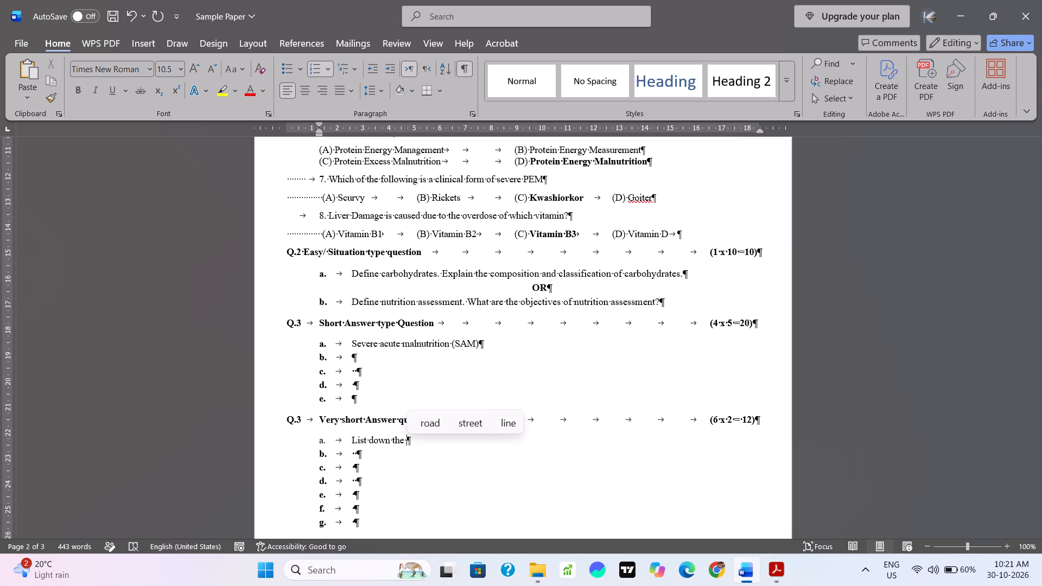
pyautogui.write('foo')
pyautogui.write('ds')
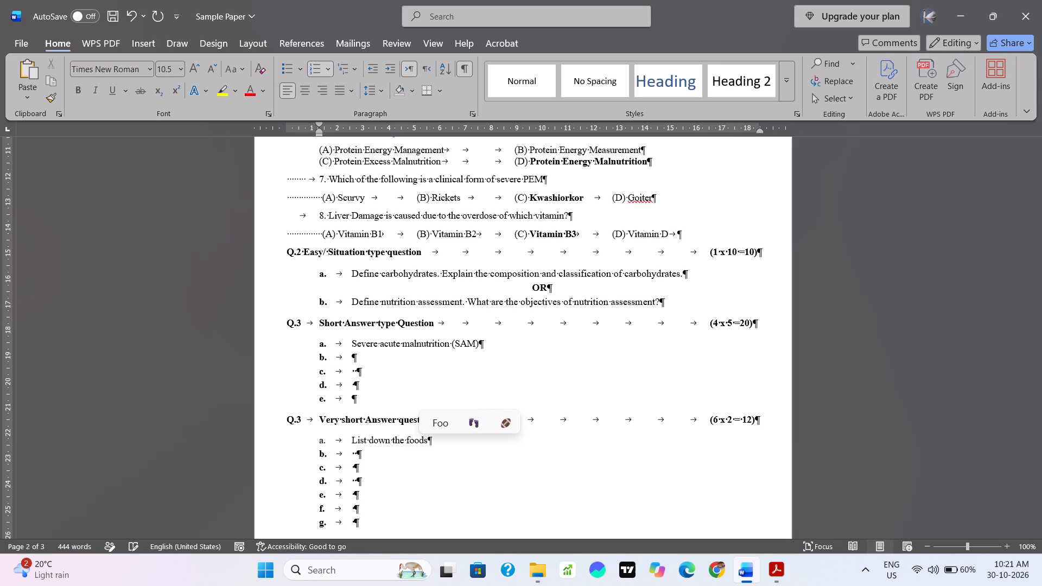
pyautogui.press('space')
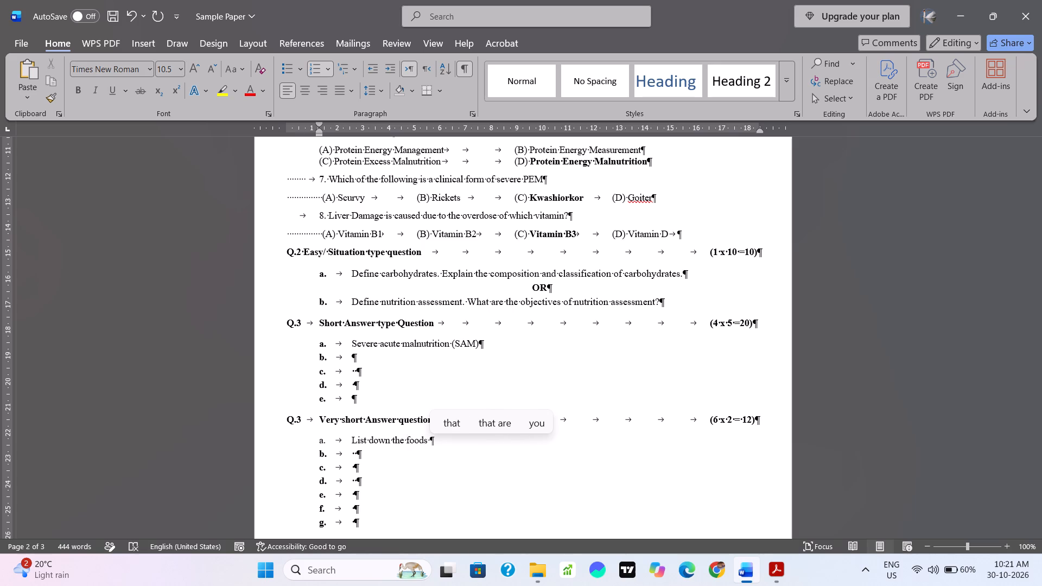
pyautogui.write('to be a')
pyautogui.press('v')
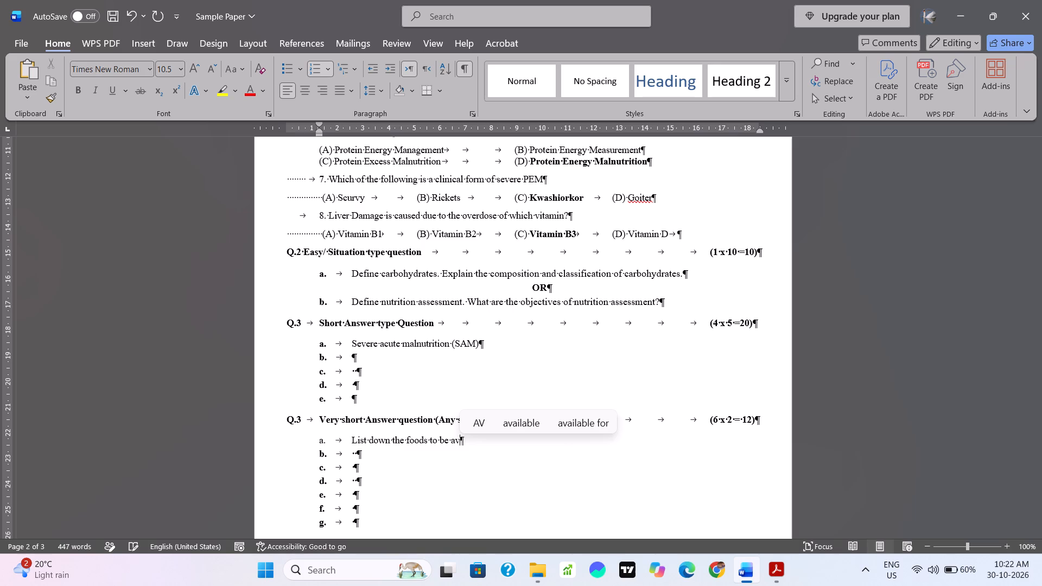
pyautogui.write('oid')
pyautogui.write('ed')
pyautogui.press('space')
pyautogui.write('in')
pyautogui.press('space')
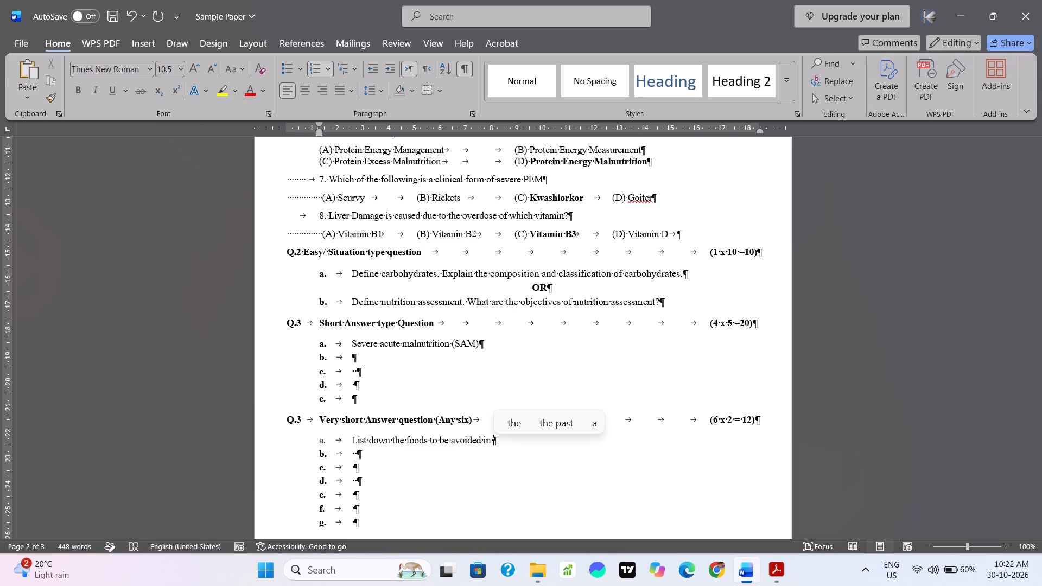
pyautogui.write('Dia')
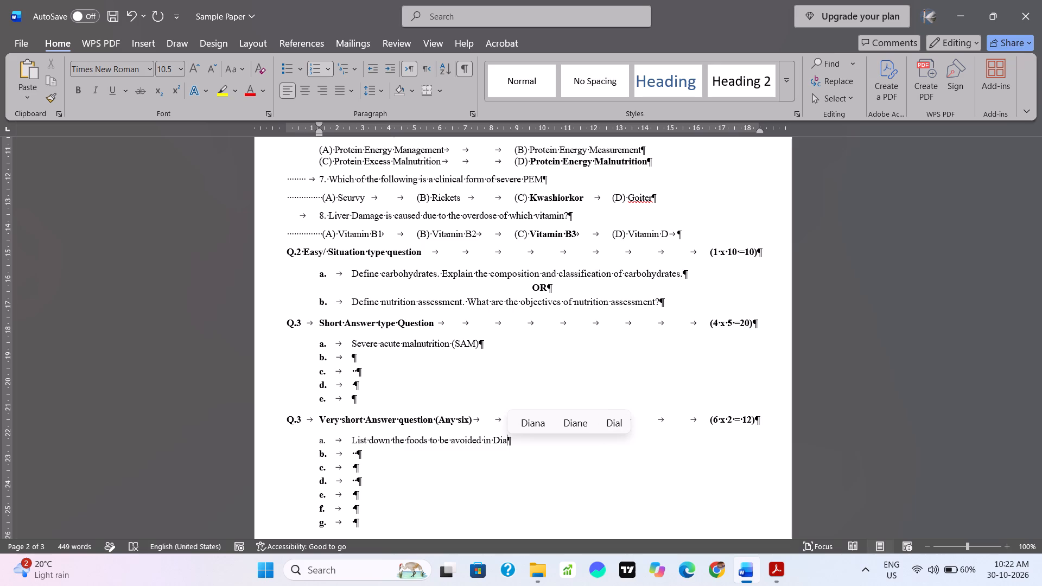
pyautogui.press('b')
pyautogui.press('e')
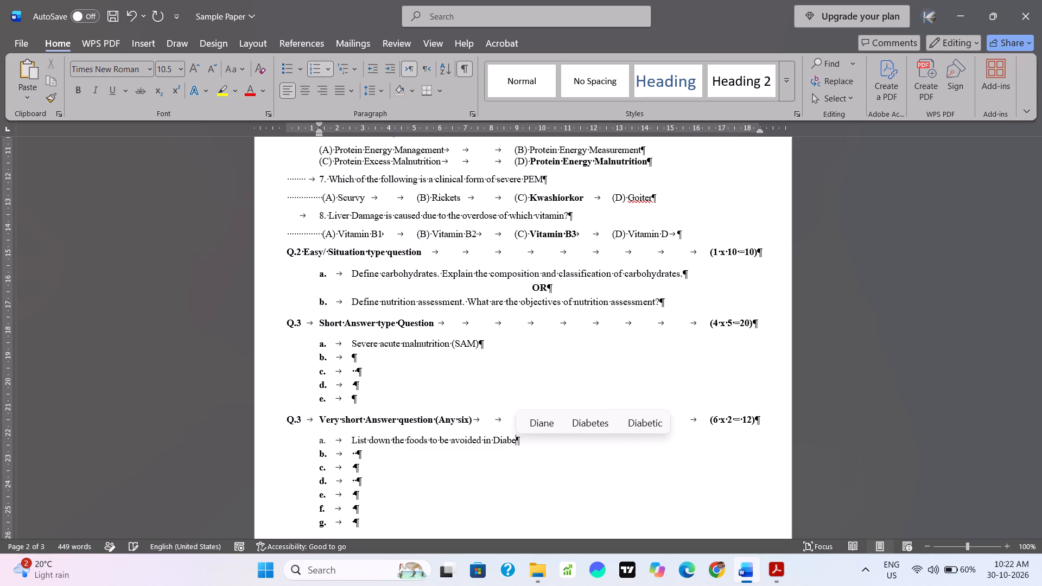
pyautogui.press('t')
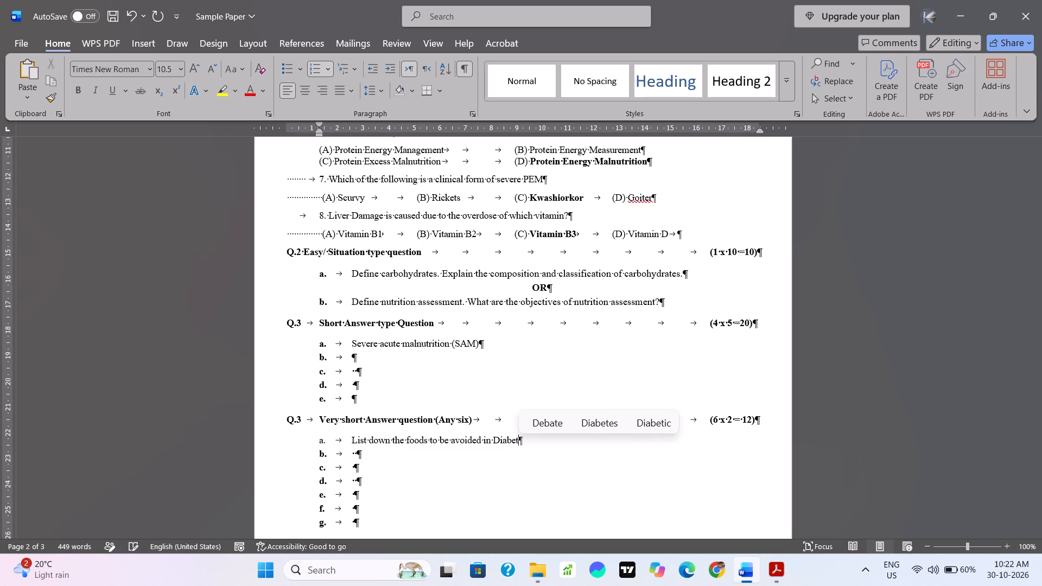
pyautogui.press('e')
pyautogui.write('s.')
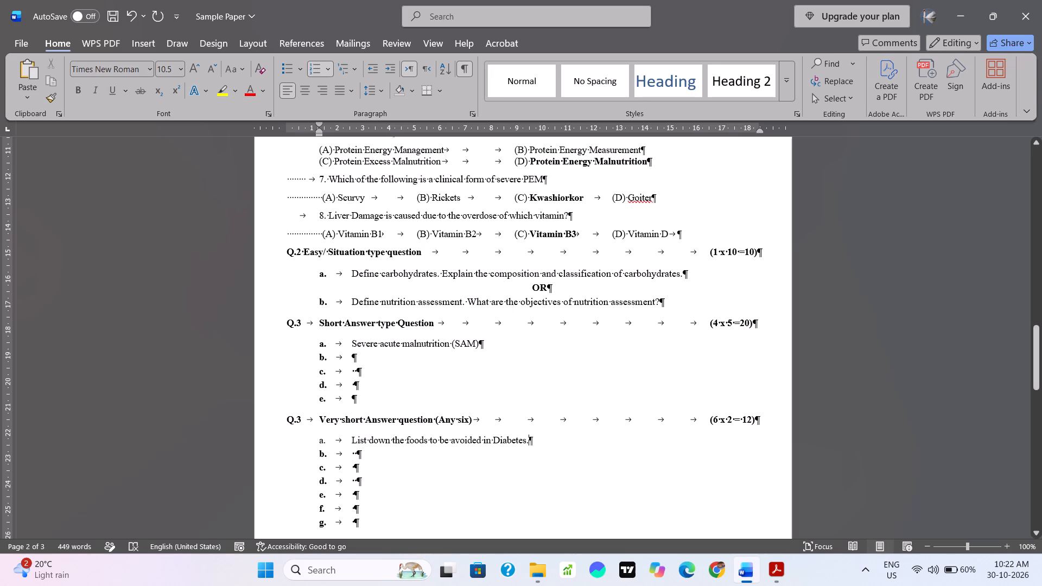
# Place the text cursor in the empty item b under Q.3 Short Answer type Question.
pyautogui.click(358, 358)
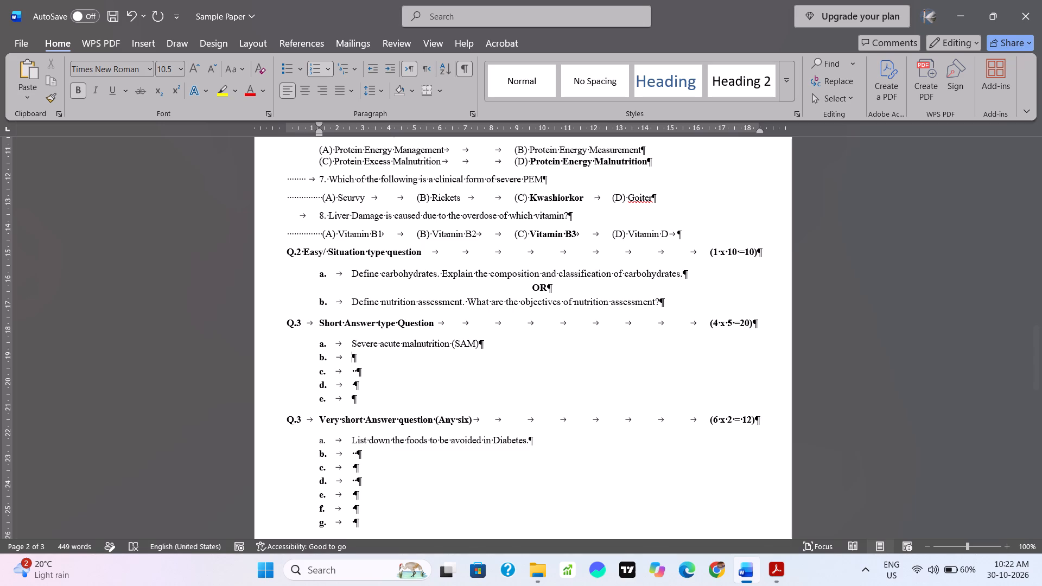
pyautogui.rightClick(358, 358)
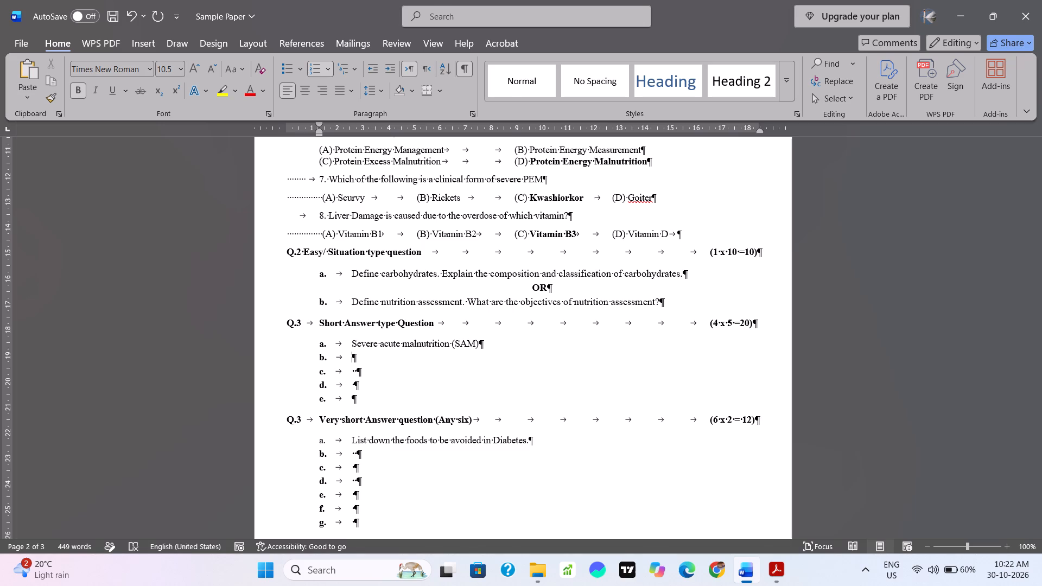
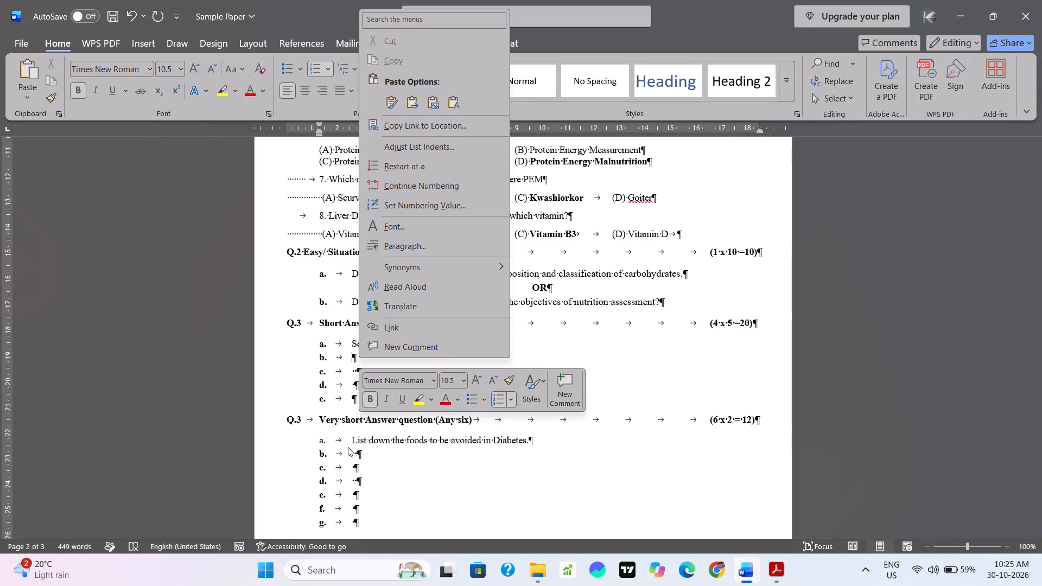
# Clear the blank spaces in item b under Very short Answer question and start it with "What is" in non-bold text.
pyautogui.click(357, 453)
pyautogui.click(357, 453)
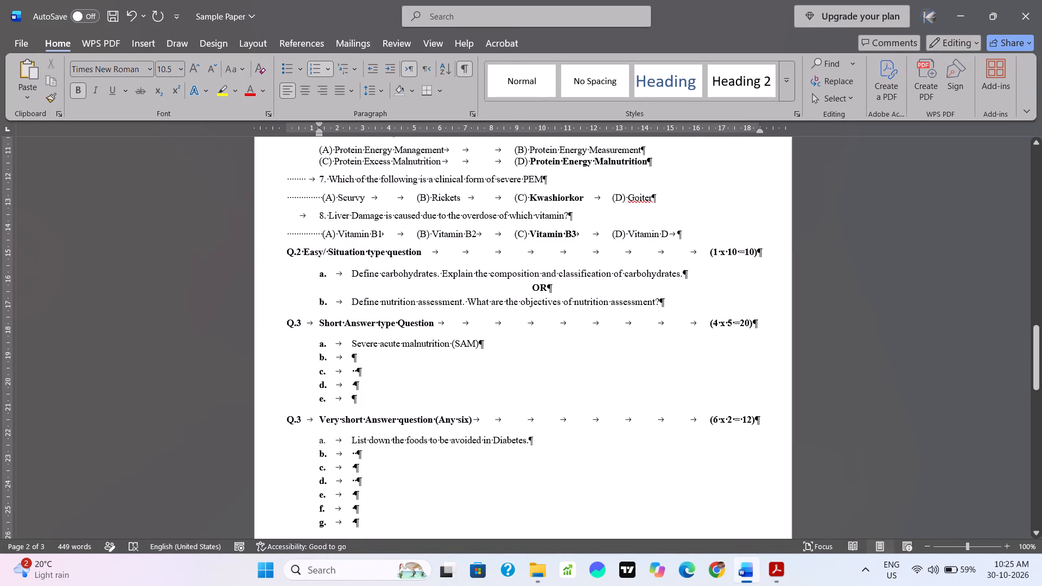
pyautogui.press('BackSpace')
pyautogui.press('BackSpace')
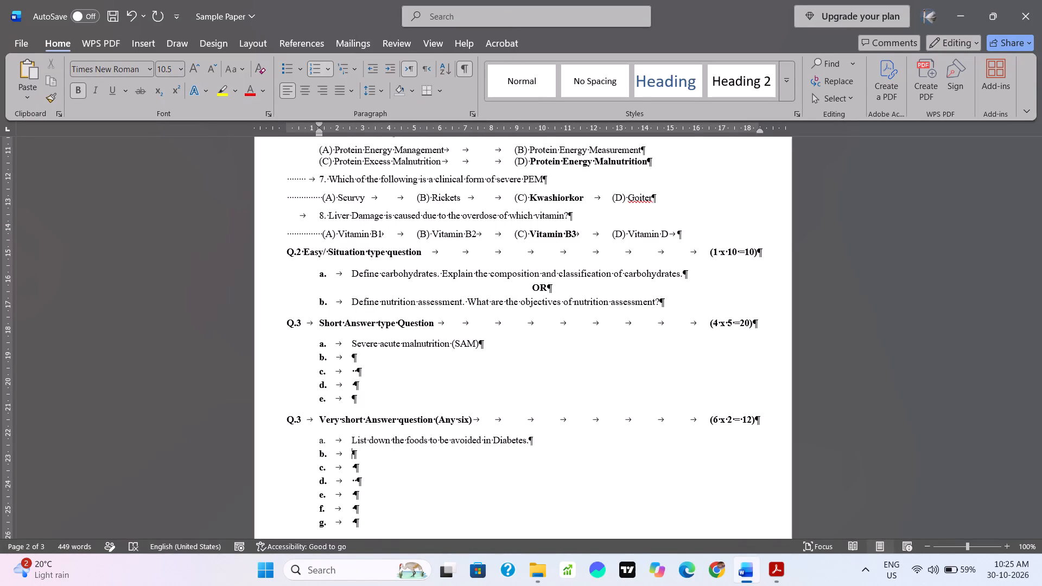
pyautogui.press('b')
pyautogui.press('BackSpace')
pyautogui.hotkey('ctrl', 'b')
pyautogui.write('what')
pyautogui.press('space')
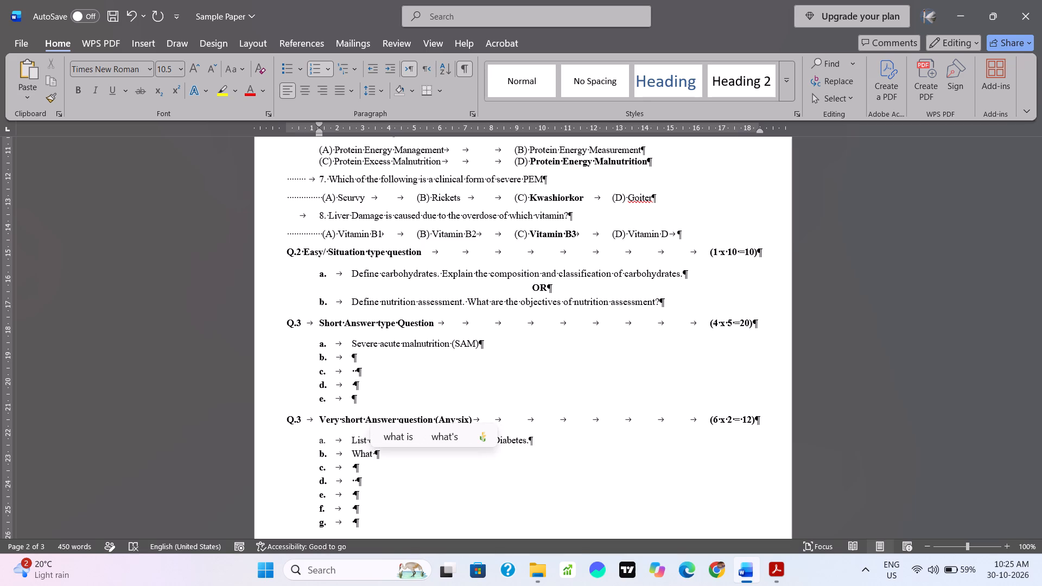
pyautogui.write('is')
pyautogui.press('space')
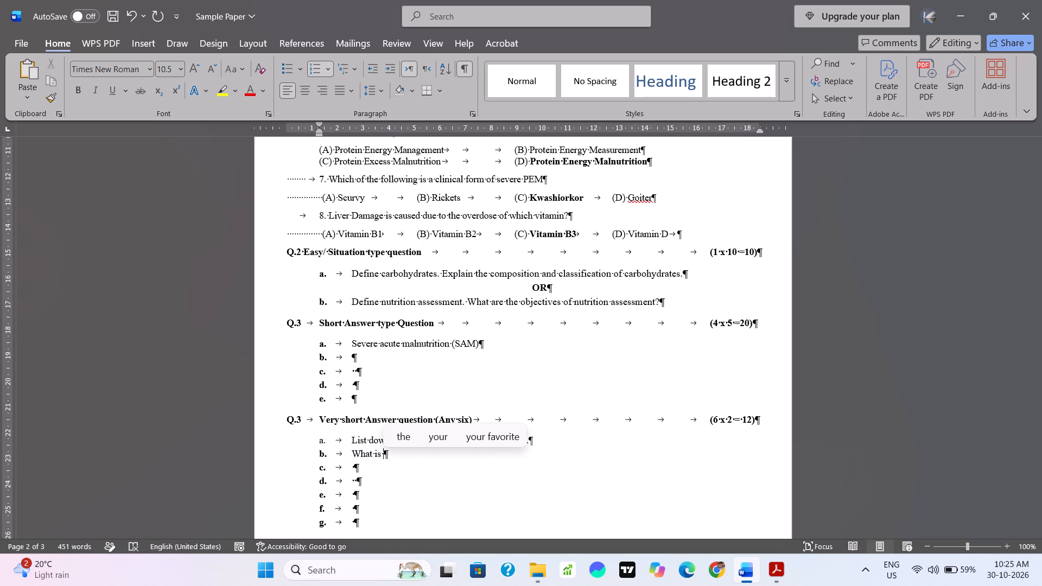
# Complete item b of the Very short Answer question with "mid-day meal scheme?".
pyautogui.write('mi')
pyautogui.write('d')
pyautogui.press('space')
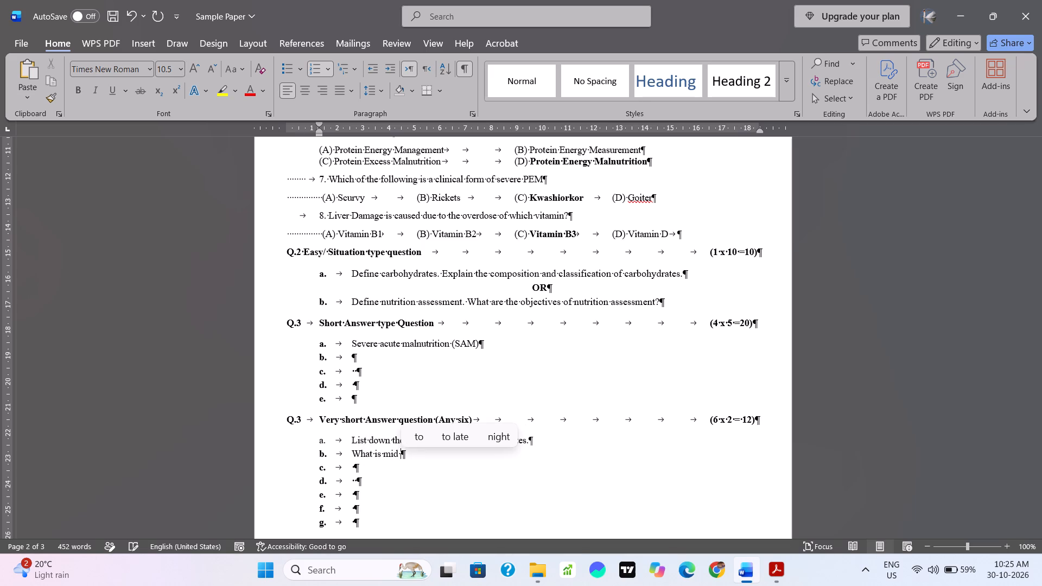
pyautogui.press('BackSpace')
pyautogui.press('-')
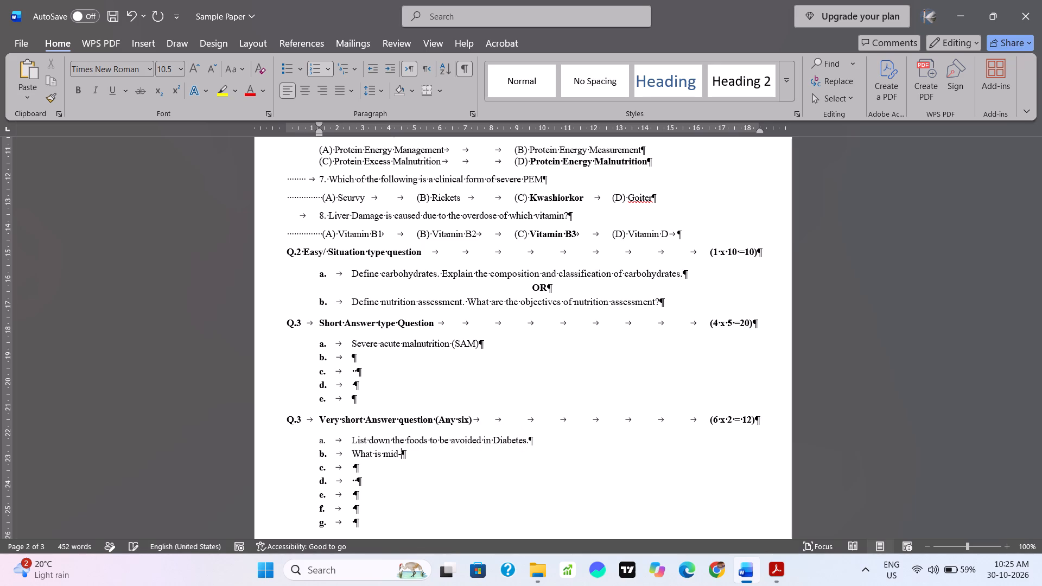
pyautogui.write('day')
pyautogui.press('space')
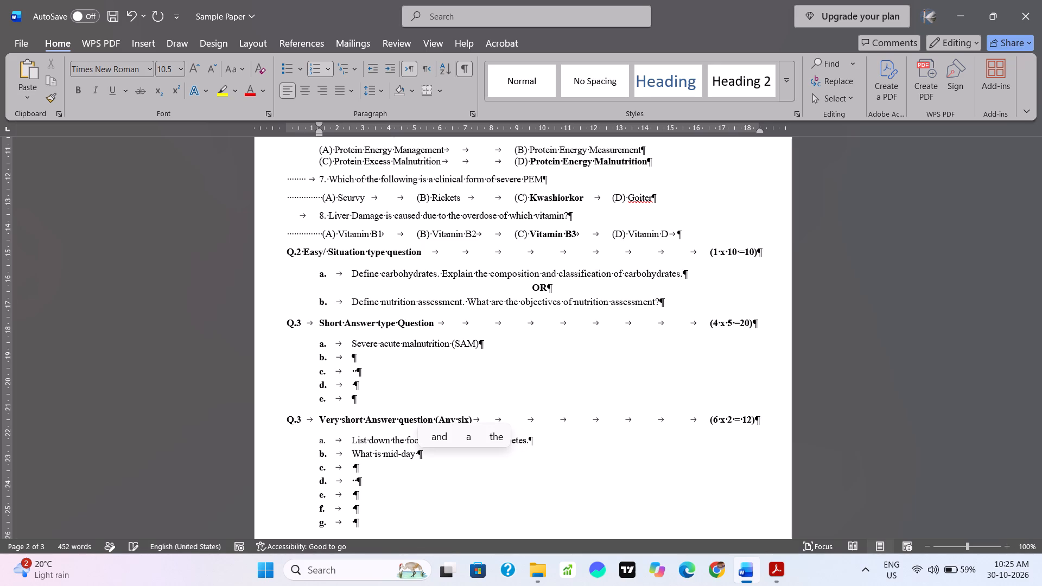
pyautogui.write('meal')
pyautogui.press('space')
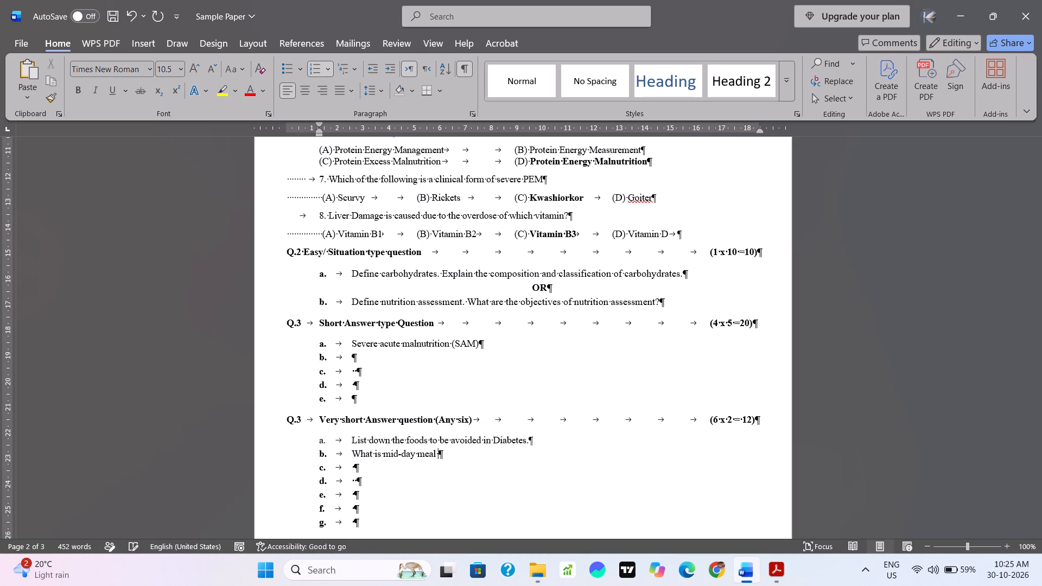
pyautogui.hotkey('shift', 's')
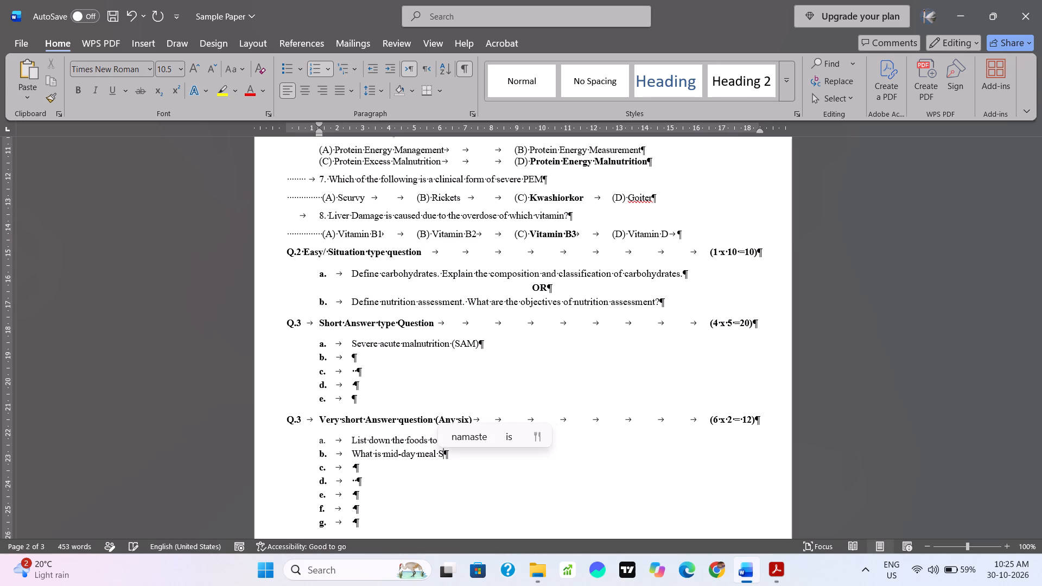
pyautogui.press('BackSpace')
pyautogui.write('sch')
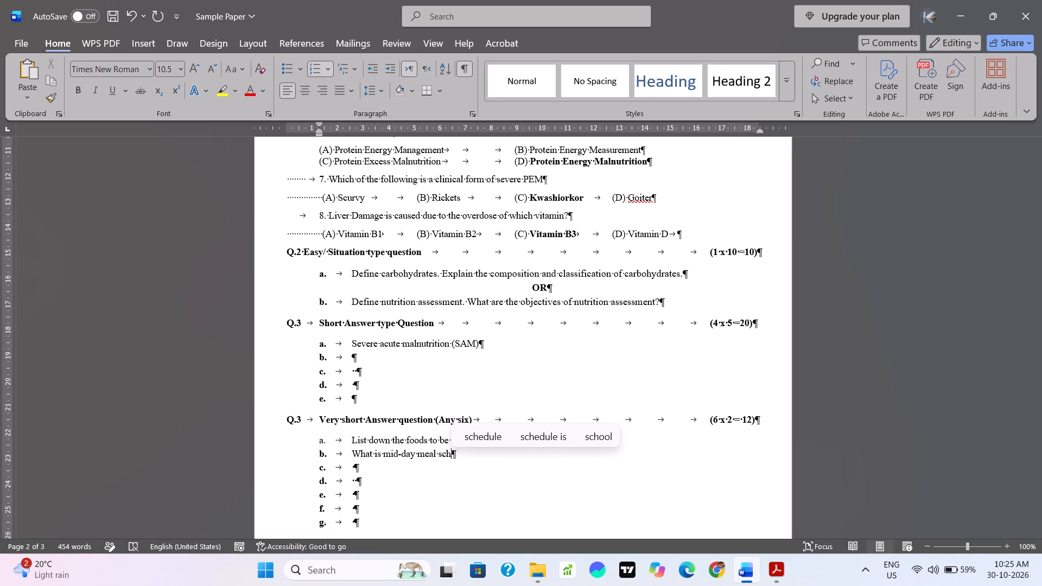
pyautogui.write('eme')
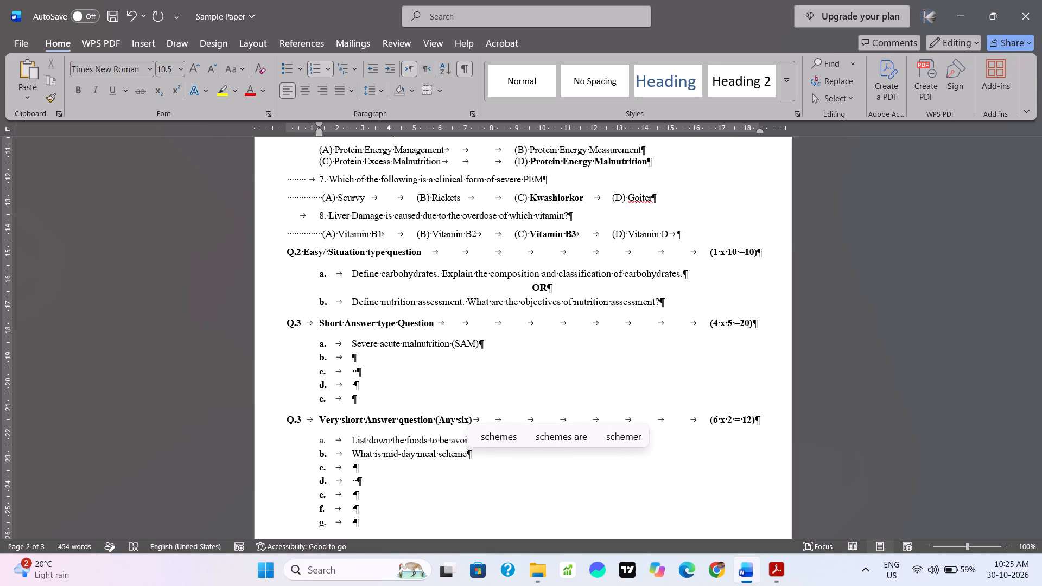
pyautogui.hotkey('shift', '?')
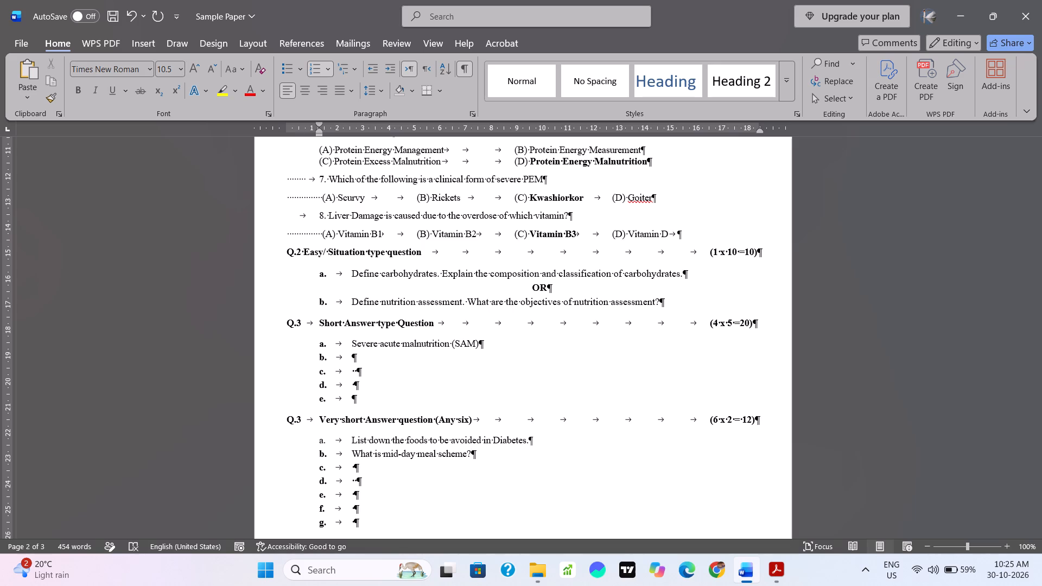
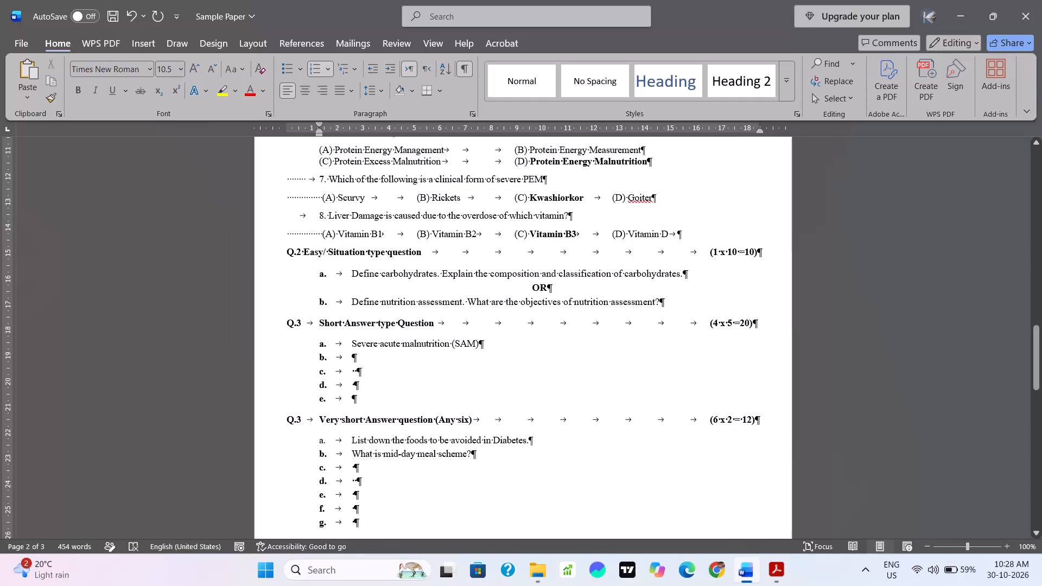
# Replace the opening words "What is" in item b of the Very short Answer question with "Objectives of".
pyautogui.click(382, 453)
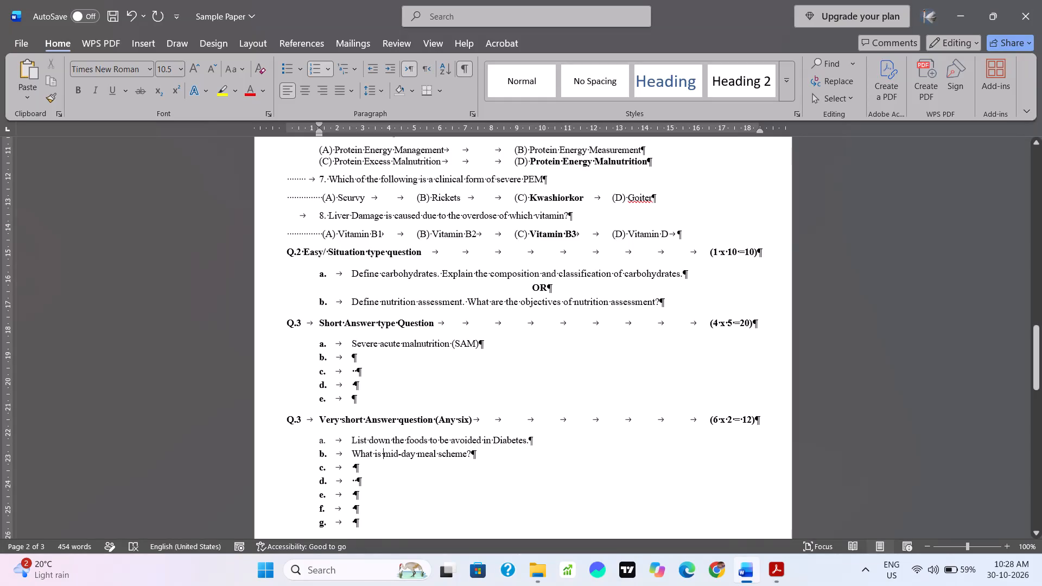
pyautogui.press('BackSpace')
pyautogui.press('BackSpace')
pyautogui.press('BackSpace')
pyautogui.press('BackSpace')
pyautogui.press('BackSpace')
pyautogui.press('BackSpace')
pyautogui.press('BackSpace')
pyautogui.press('BackSpace')
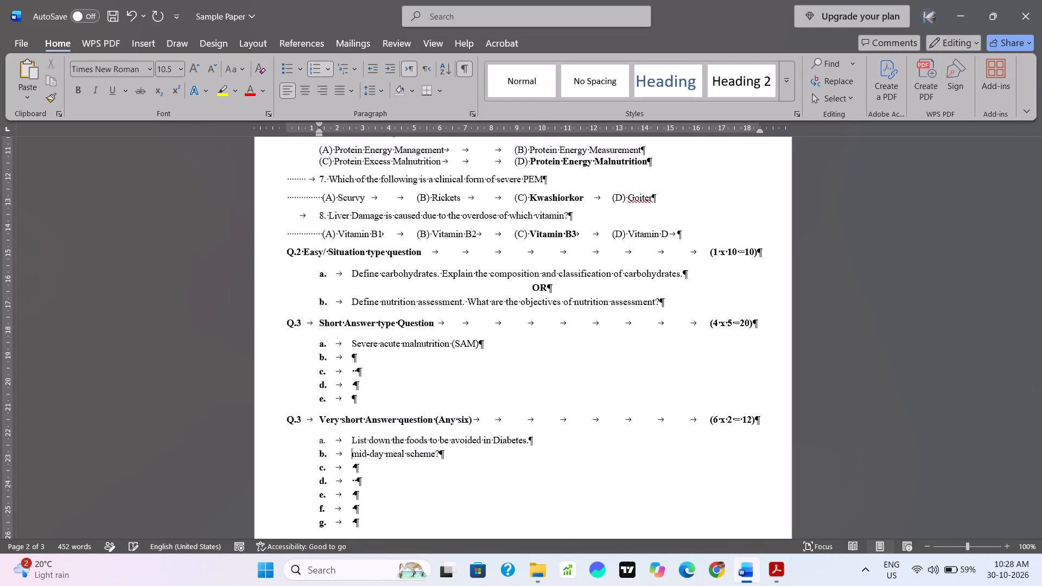
pyautogui.write('obj')
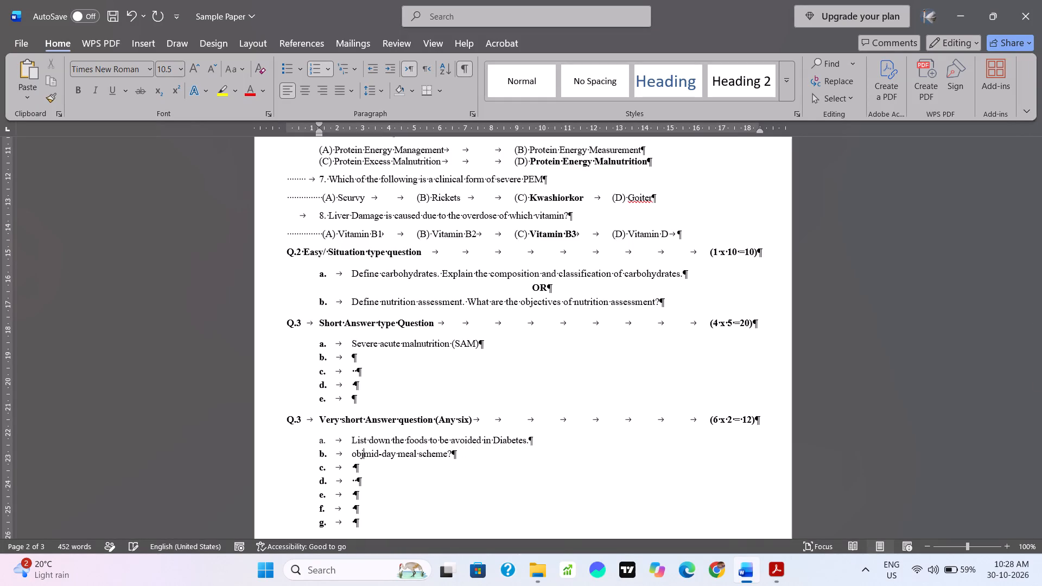
pyautogui.write('ect')
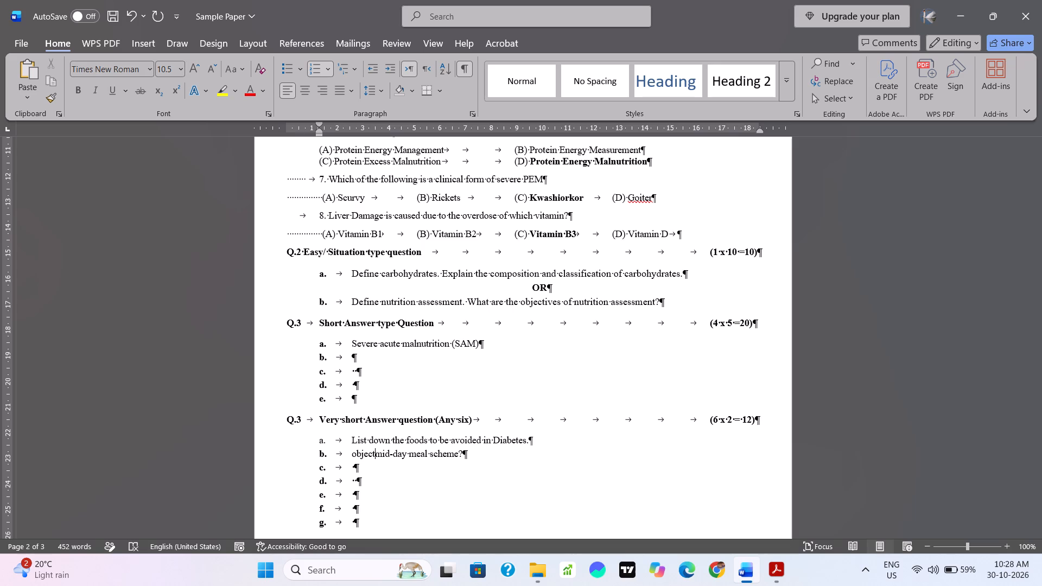
pyautogui.write('ives')
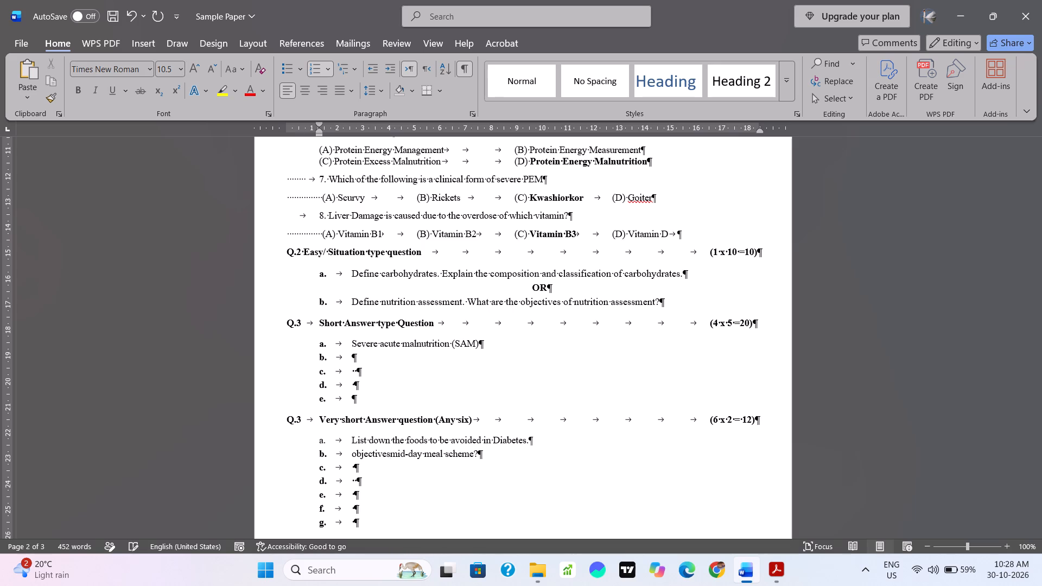
pyautogui.press('space')
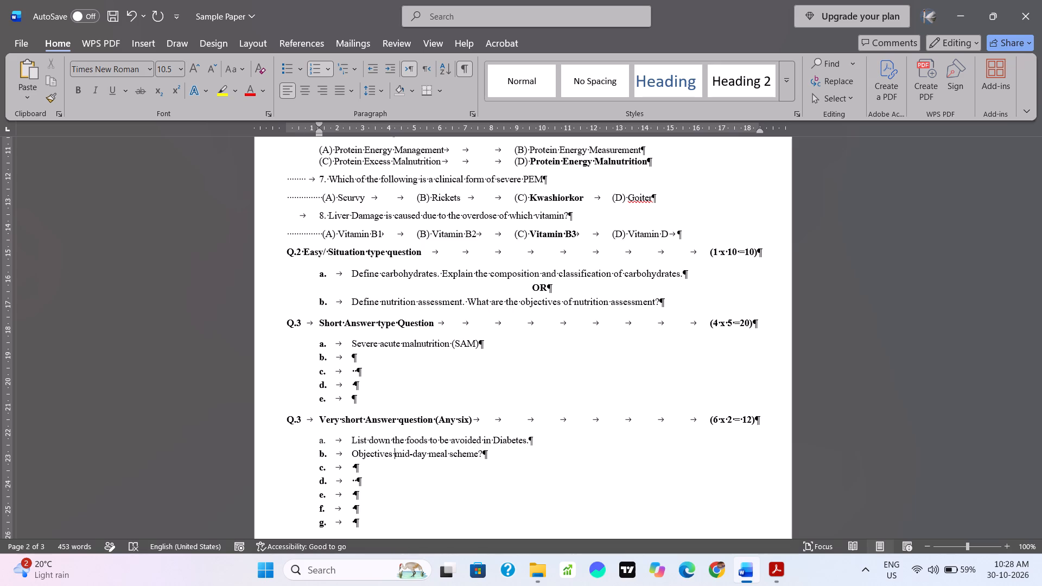
pyautogui.write('of')
pyautogui.press('space')
# Replace the ending "scheme?" in item b of the Very short Answer question with "programme.".
pyautogui.press('Right')
pyautogui.press('Right')
pyautogui.press('Right')
pyautogui.press('Right')
pyautogui.press('Right')
pyautogui.press('Right')
pyautogui.press('Right')
pyautogui.press('Right')
pyautogui.press('Right')
pyautogui.press('Right')
pyautogui.press('Right')
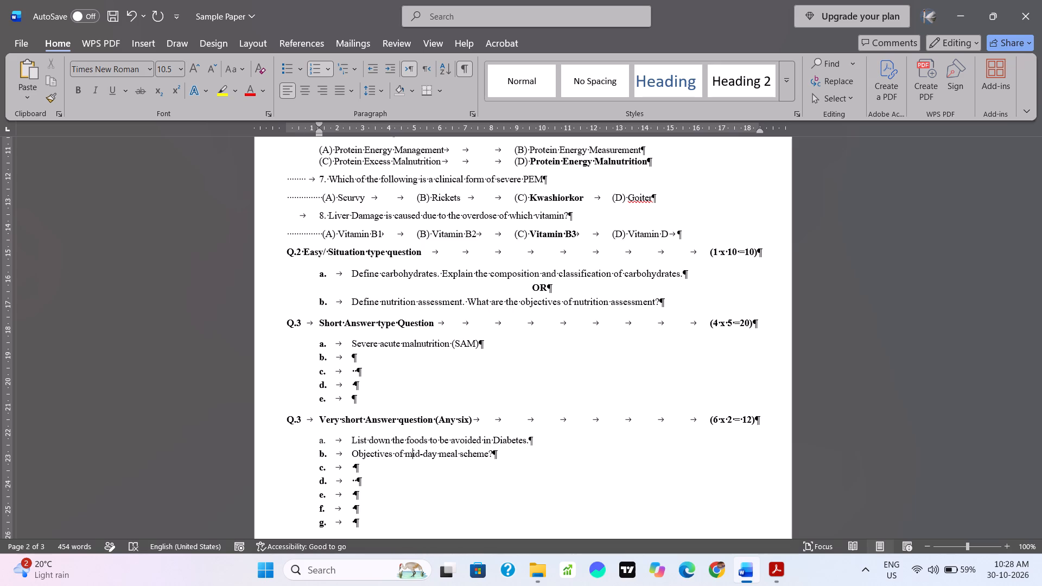
pyautogui.press('Right')
pyautogui.press('Right')
pyautogui.press('Delete')
pyautogui.press('Delete')
pyautogui.press('Delete')
pyautogui.press('Delete')
pyautogui.press('Delete')
pyautogui.press('Delete')
pyautogui.press('Delete')
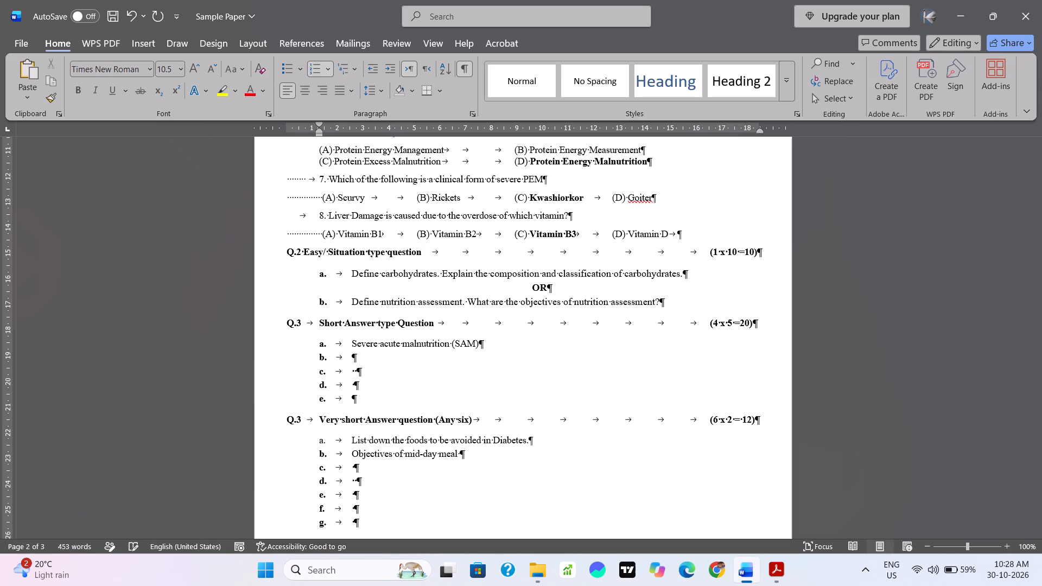
pyautogui.write('pro')
pyautogui.write('gr')
pyautogui.press('a')
pyautogui.write('mme')
pyautogui.press('.')
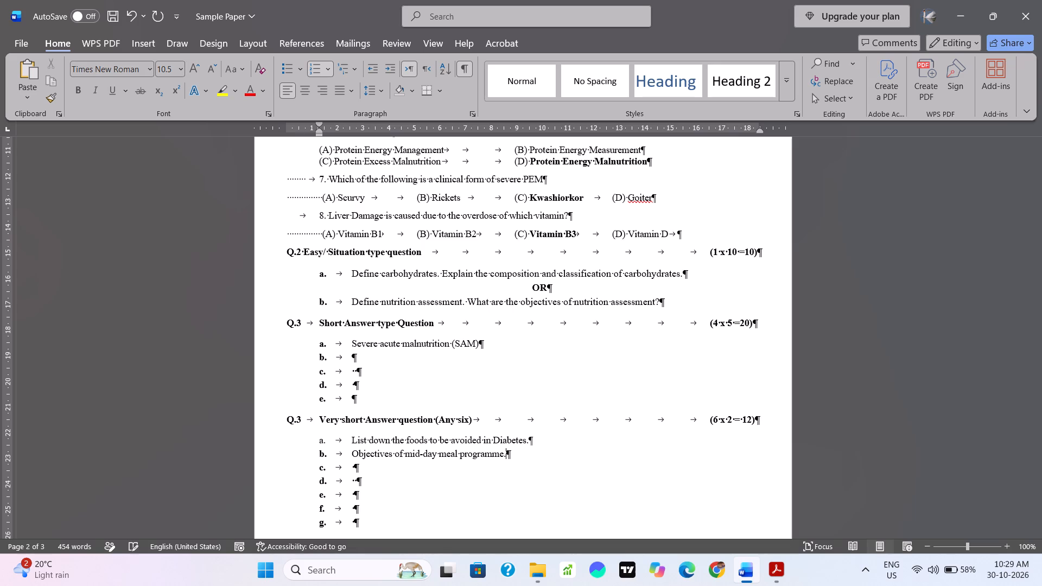
# Start editing the empty item c under the Very short Answer question.
pyautogui.click(365, 468)
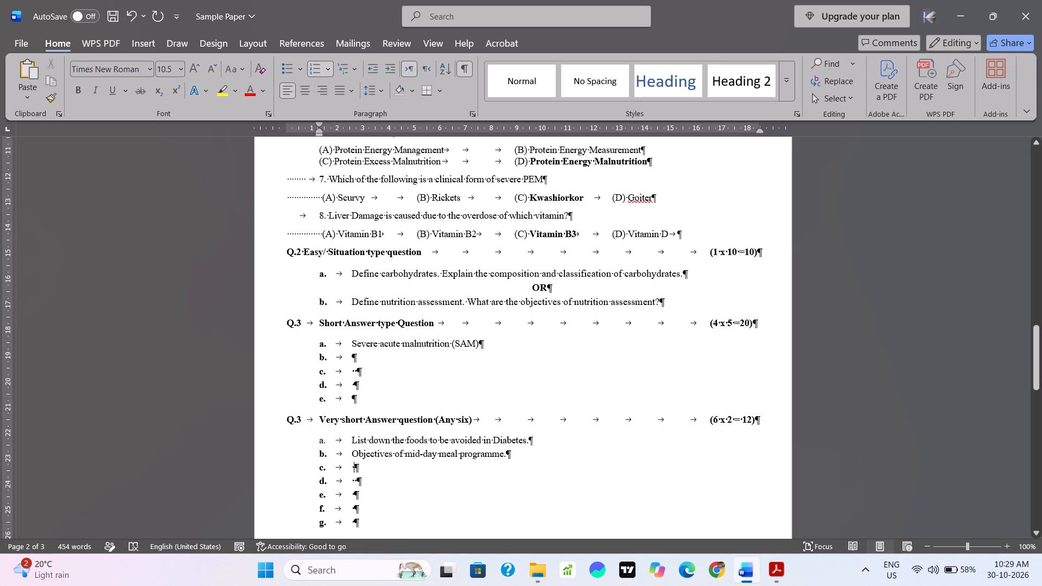
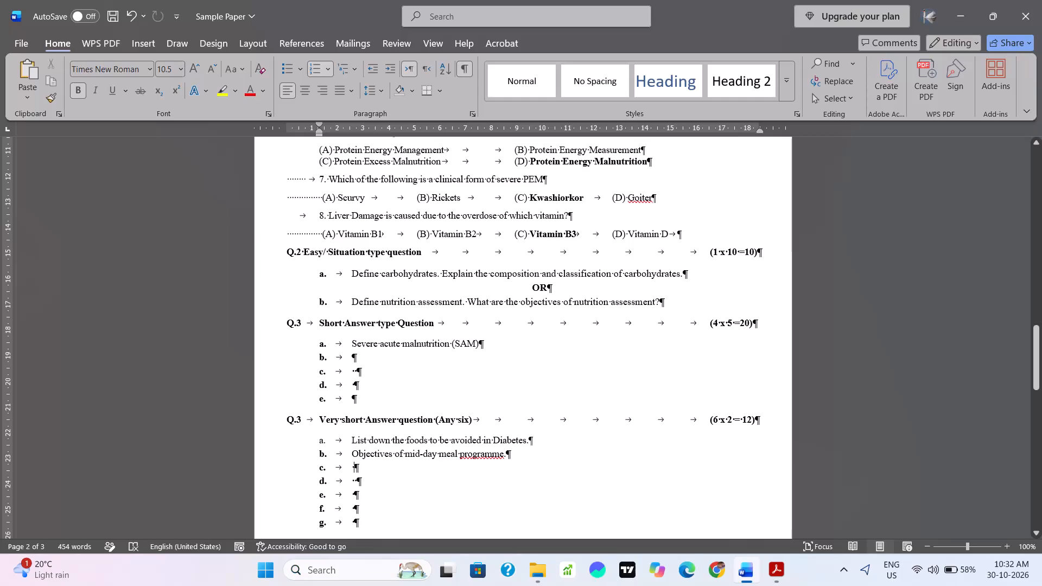
# Enter "Food Toxicity" in regular, non-bold text as item b of the Short Answer type Question.
pyautogui.click(398, 512)
pyautogui.click(354, 359)
pyautogui.write('Foo')
pyautogui.press('BackSpace')
pyautogui.press('BackSpace')
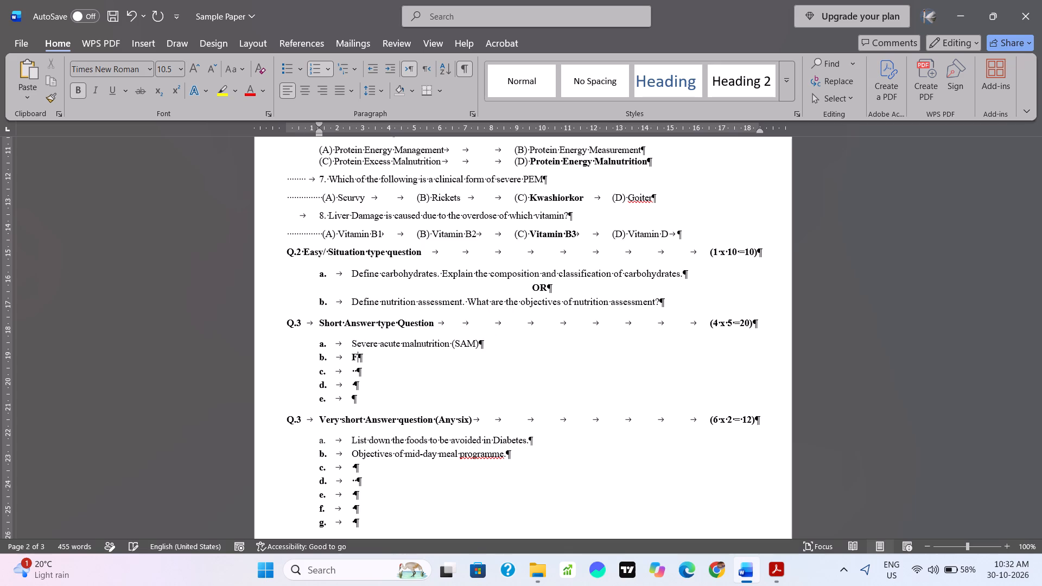
pyautogui.press('BackSpace')
pyautogui.hotkey('ctrl', 'b')
pyautogui.write('food')
pyautogui.press('space')
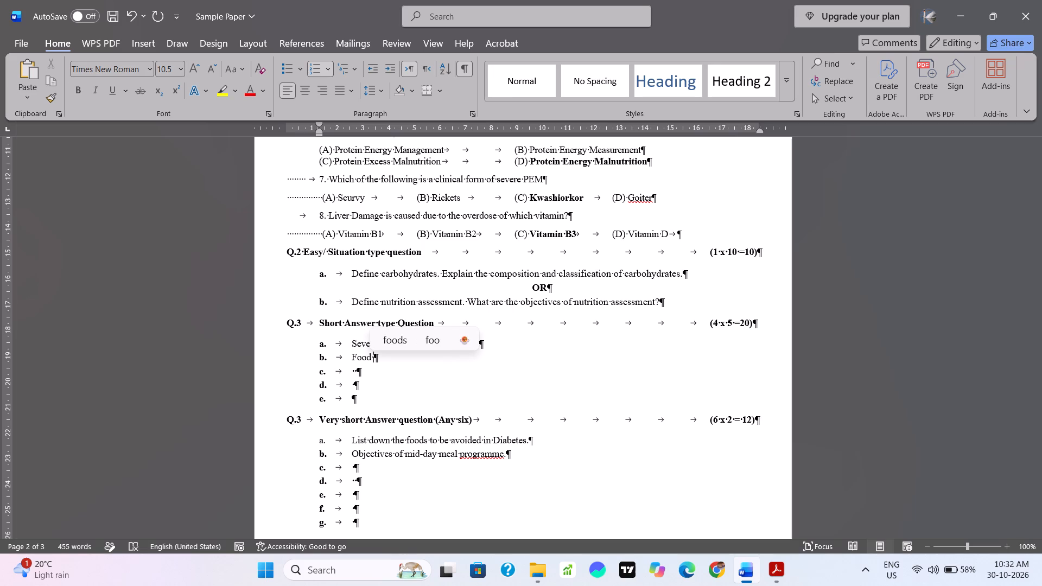
pyautogui.press('t')
pyautogui.press('BackSpace')
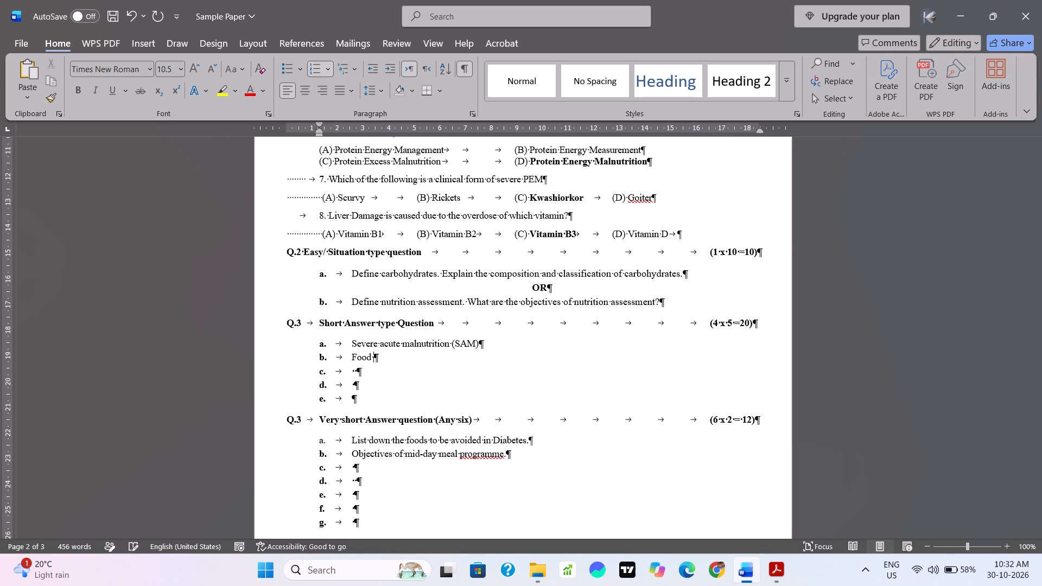
pyautogui.write('To')
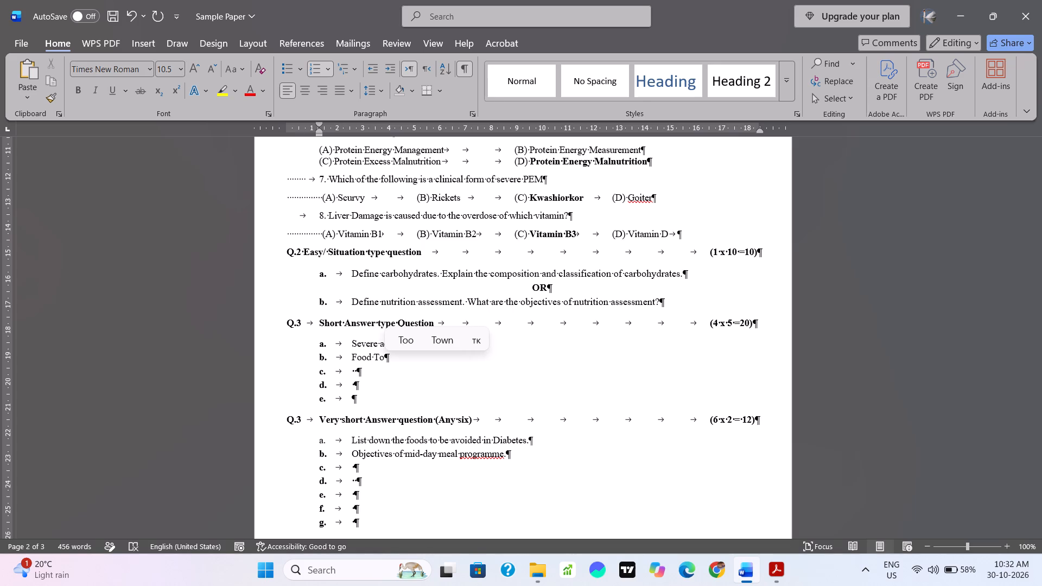
pyautogui.write('xicity')
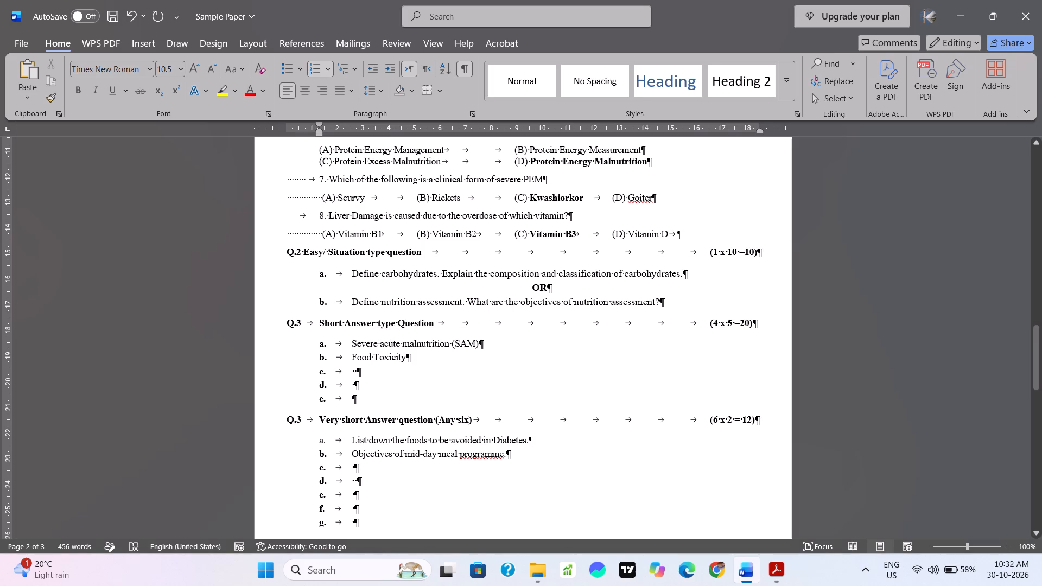
pyautogui.click(440, 387)
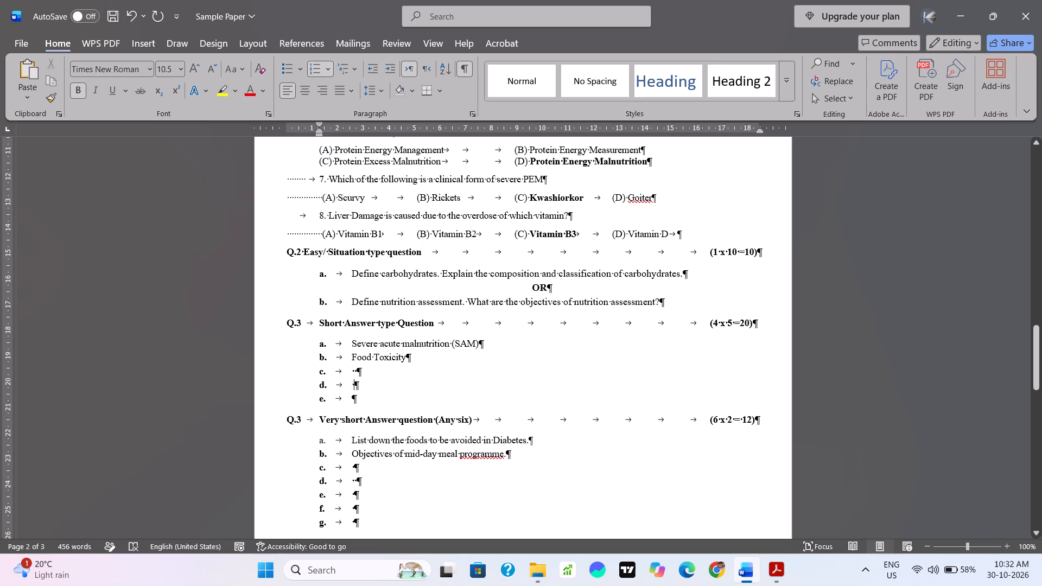
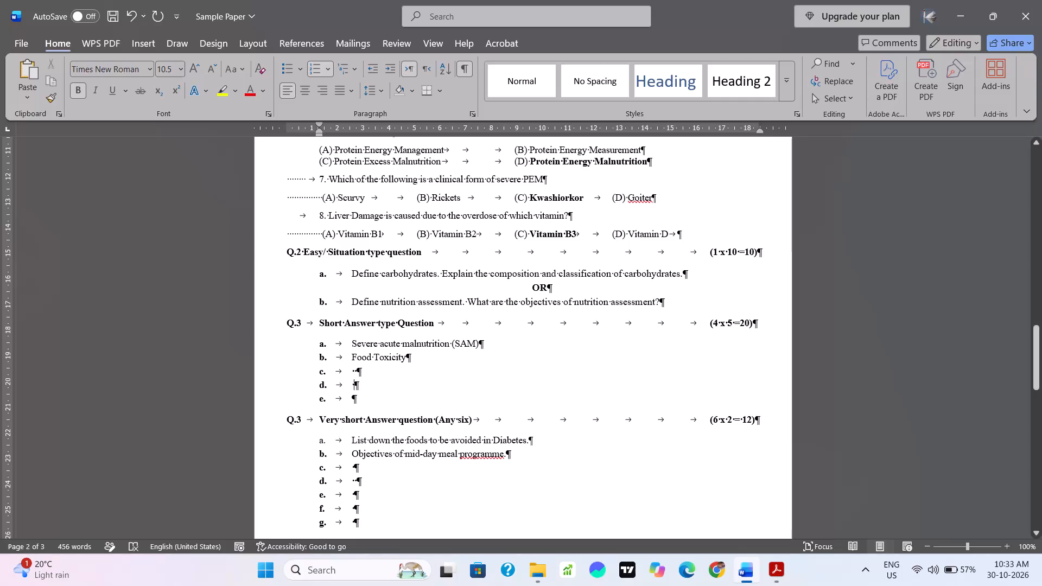
# Delete the "Fibroin is rich in…." wording from multiple-choice question 3, keeping its number.
pyautogui.scroll(4, 478, 307)
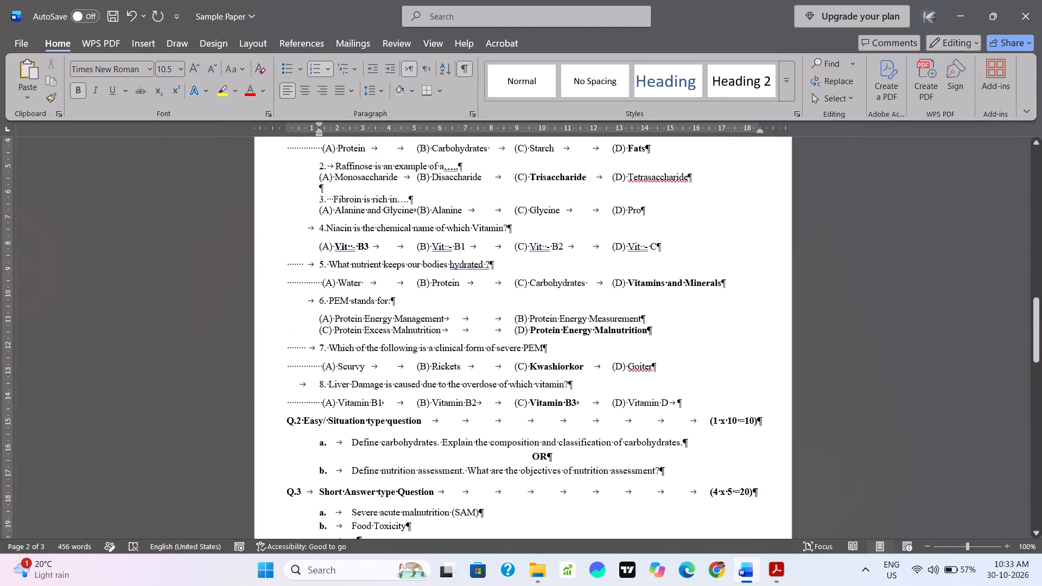
pyautogui.scroll(1, 478, 307)
pyautogui.moveTo(434, 197); pyautogui.dragTo(365, 194)
pyautogui.moveTo(365, 194); pyautogui.dragTo(346, 199)
pyautogui.press('BackSpace')
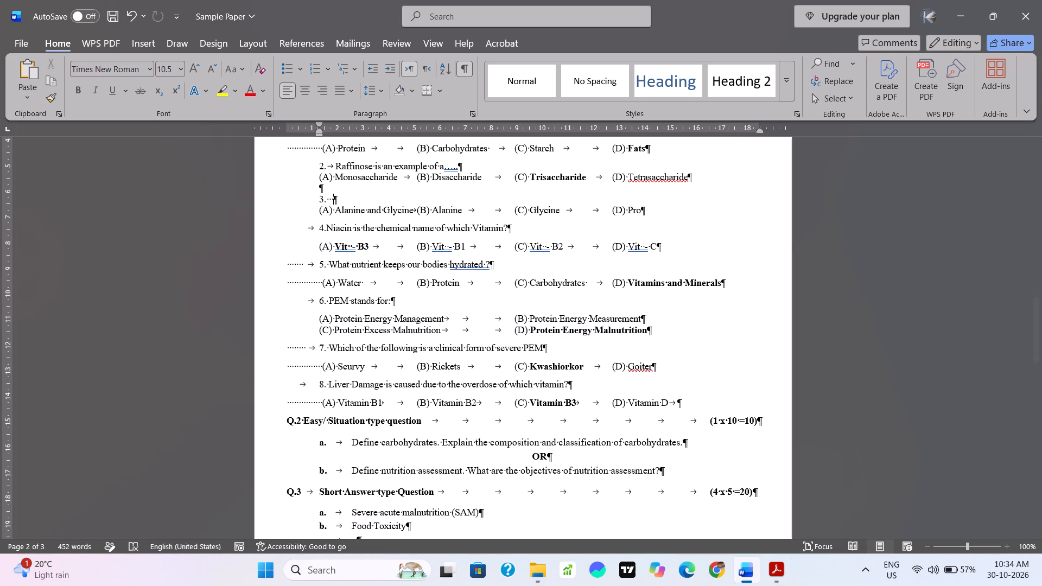
# Enter "The value of BMI – 18.5 to 24.5 means the person is" as the text of multiple-choice question 3.
pyautogui.write('th')
pyautogui.write('e')
pyautogui.press('space')
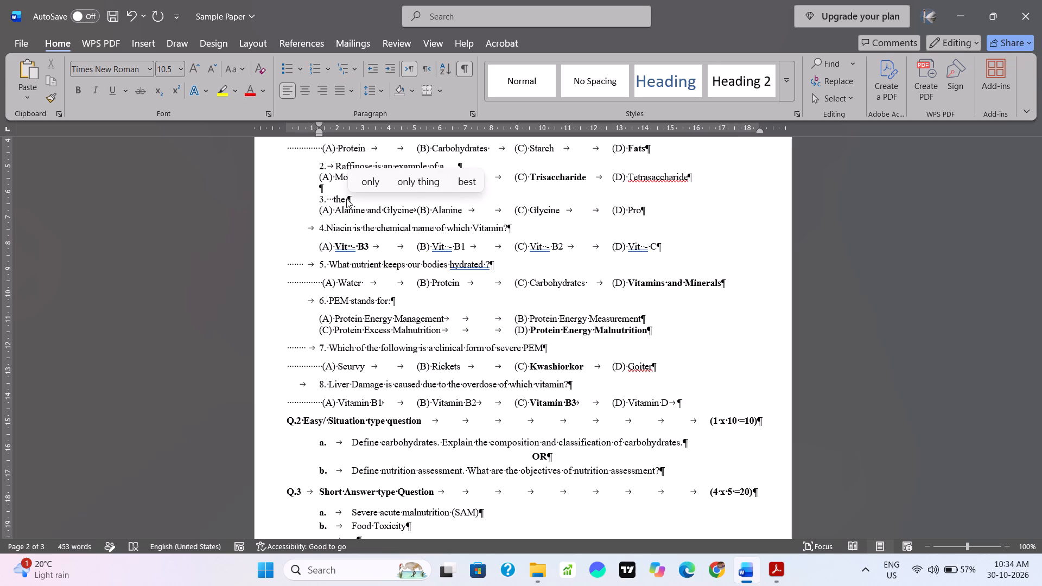
pyautogui.press('BackSpace')
pyautogui.press('BackSpace')
pyautogui.press('BackSpace')
pyautogui.press('BackSpace')
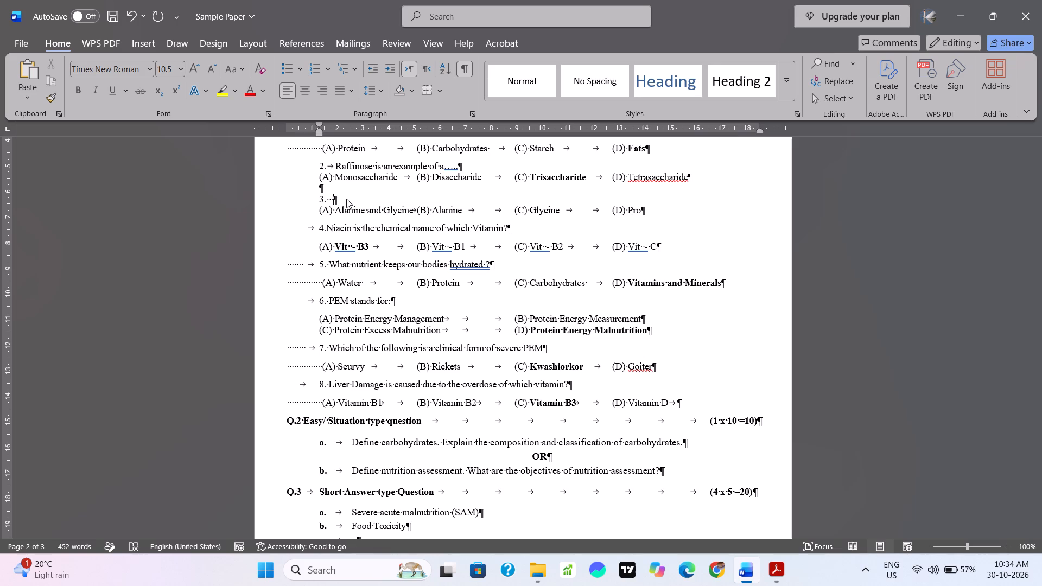
pyautogui.hotkey('shift', 't')
pyautogui.write('he valu')
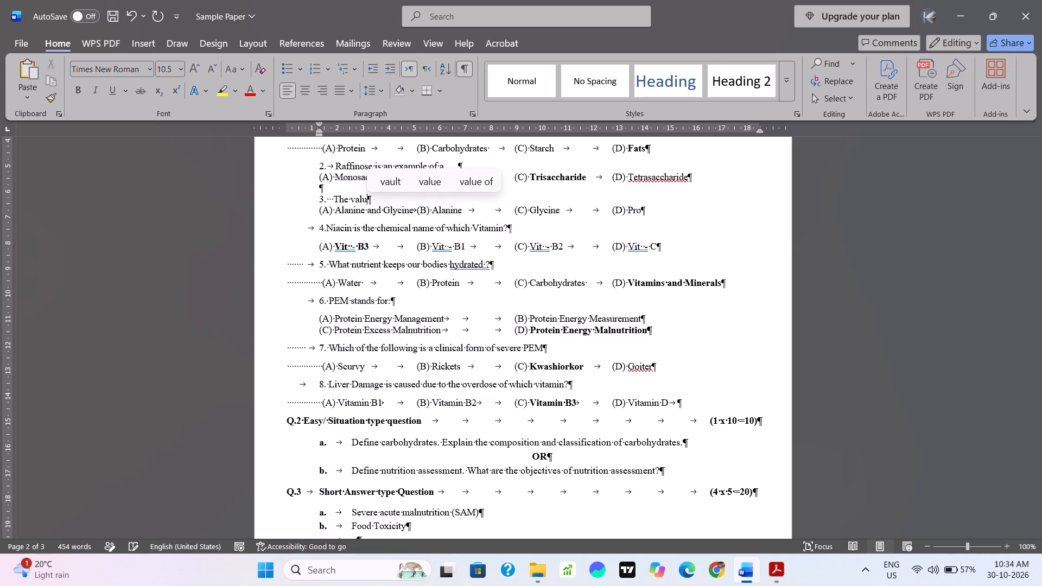
pyautogui.write('e')
pyautogui.press('space')
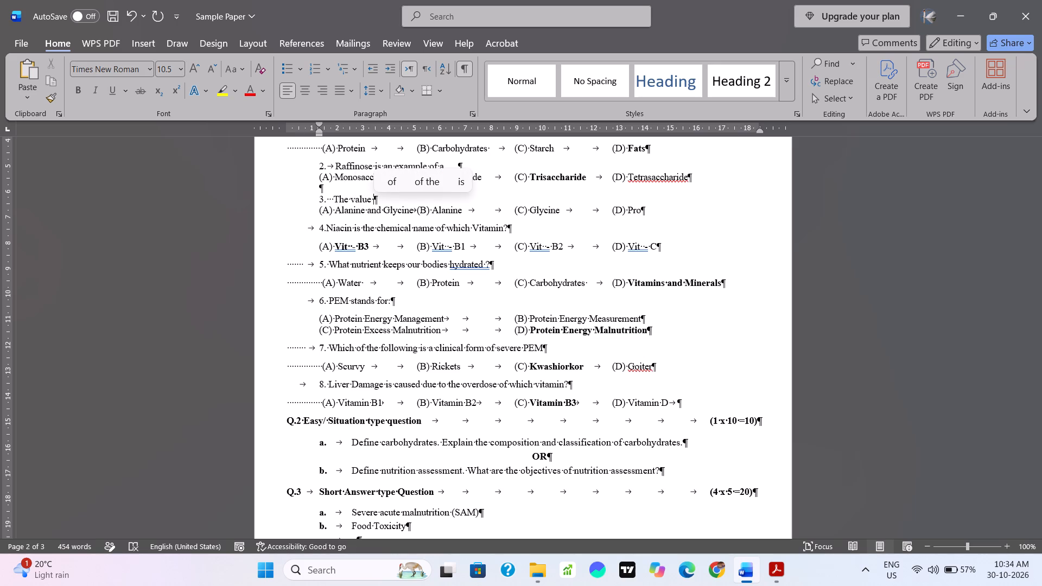
pyautogui.write('of')
pyautogui.press('space')
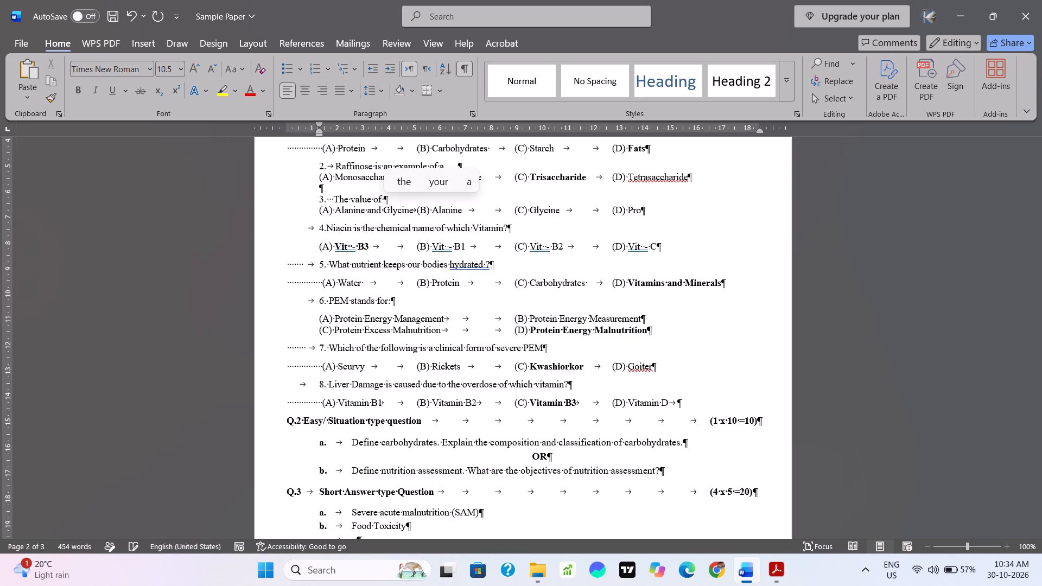
pyautogui.write('BMI')
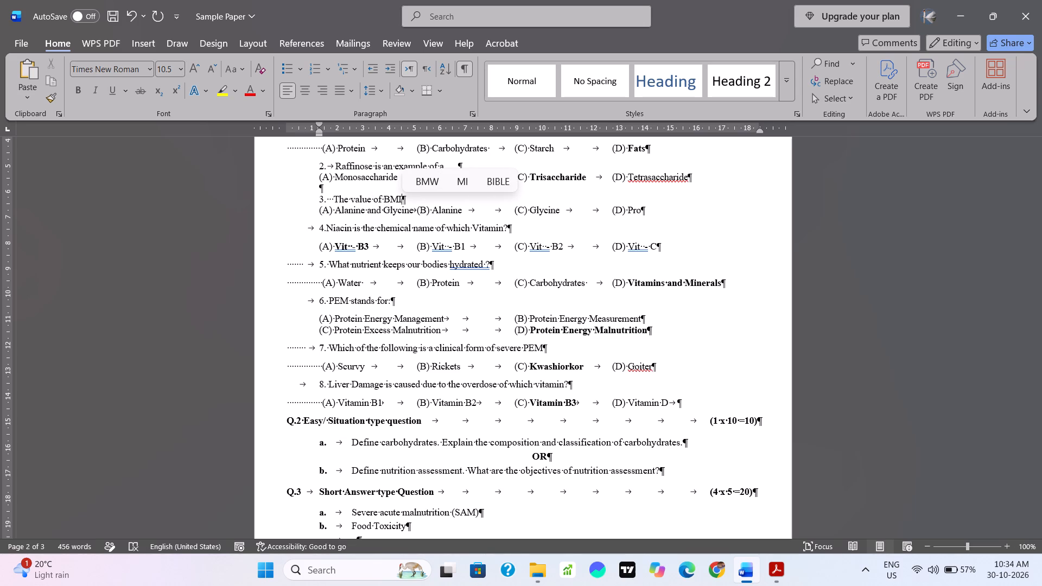
pyautogui.press('space')
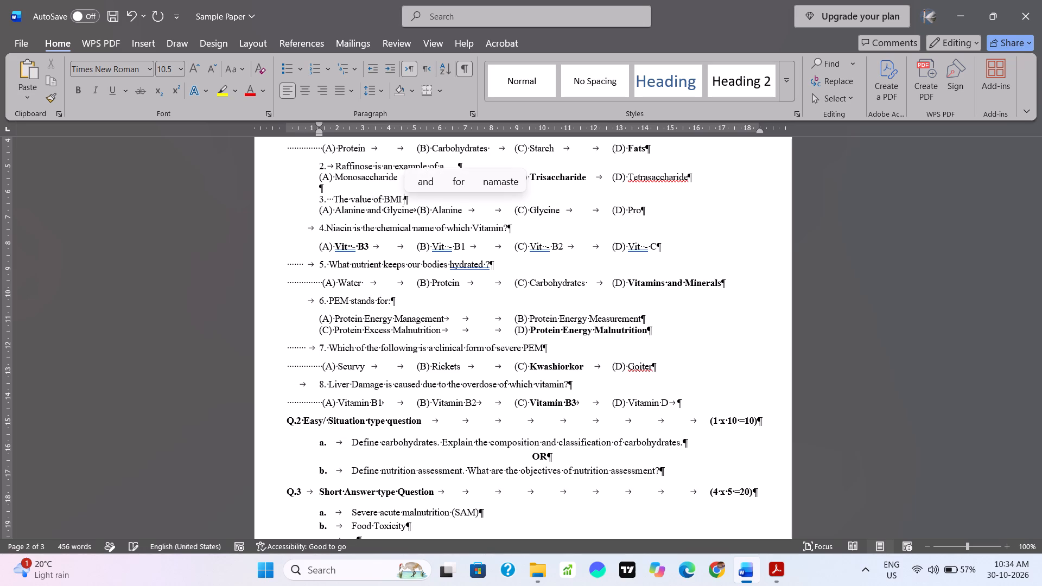
pyautogui.write('-')
pyautogui.press('space')
pyautogui.write('18')
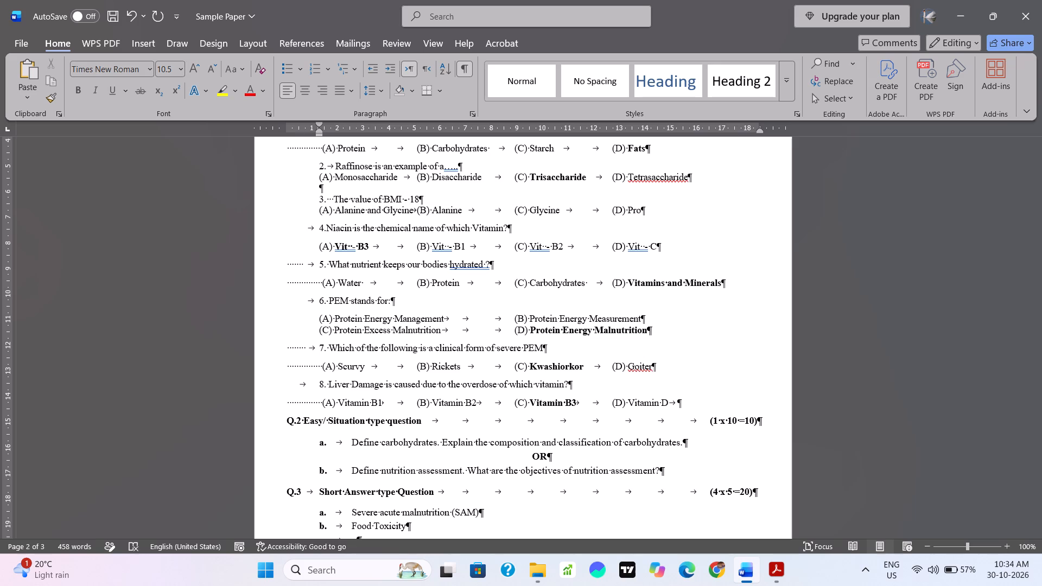
pyautogui.write('.5')
pyautogui.press('space')
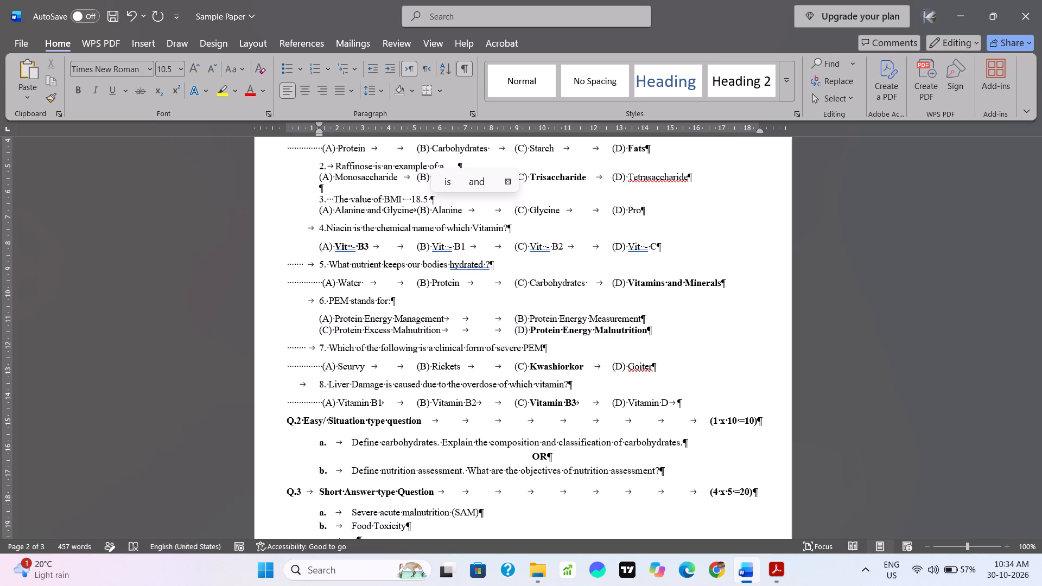
pyautogui.write('to 24.5')
pyautogui.press('space')
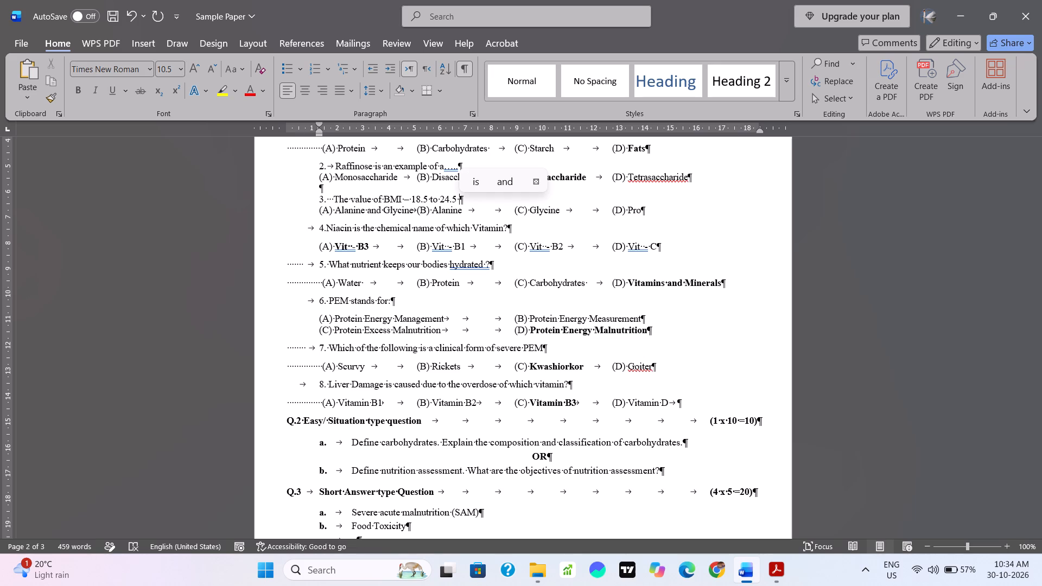
pyautogui.press('m')
pyautogui.write('ean')
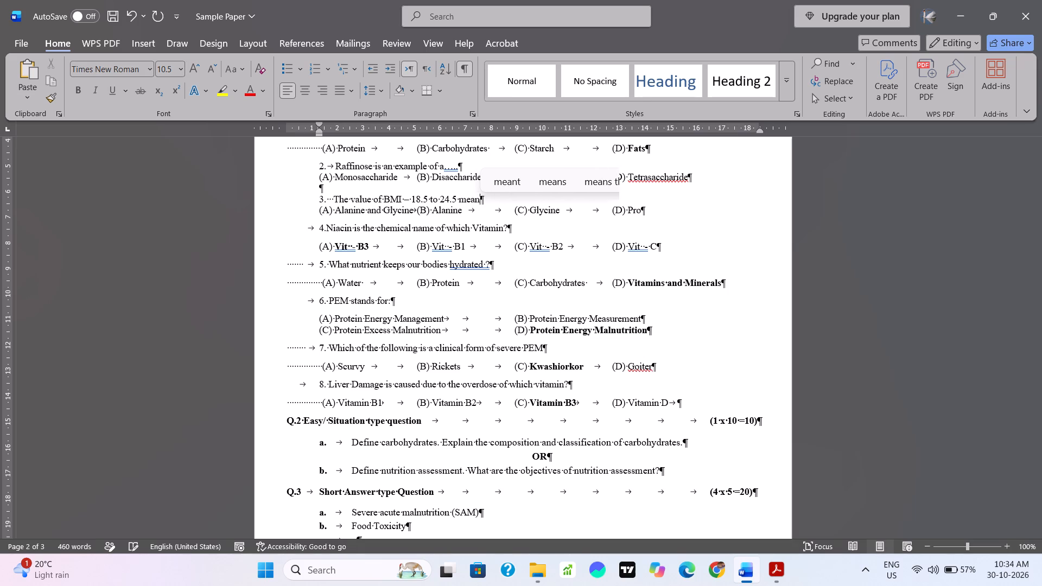
pyautogui.write('s')
pyautogui.press('space')
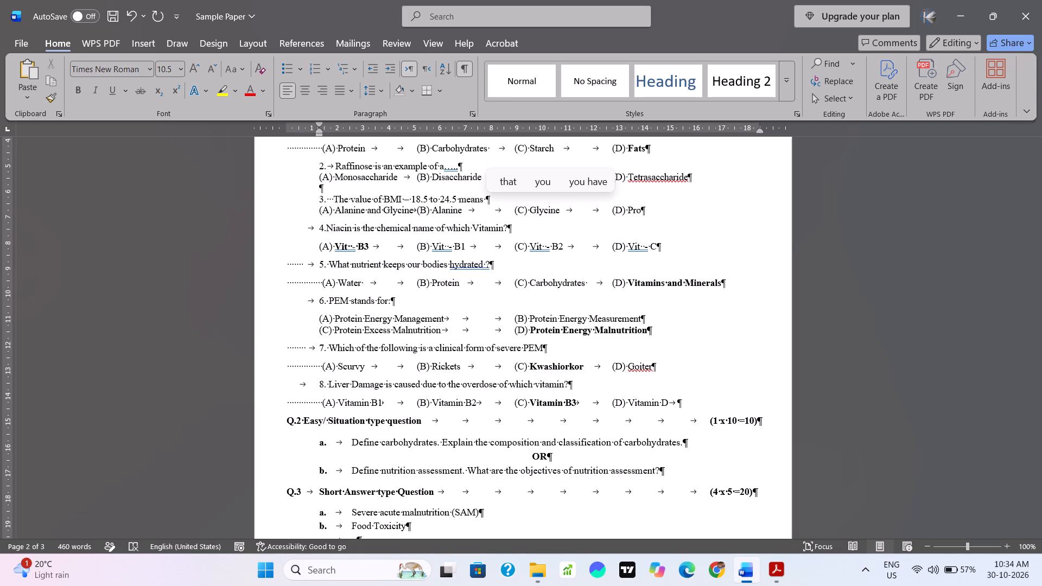
pyautogui.write('the')
pyautogui.press('space')
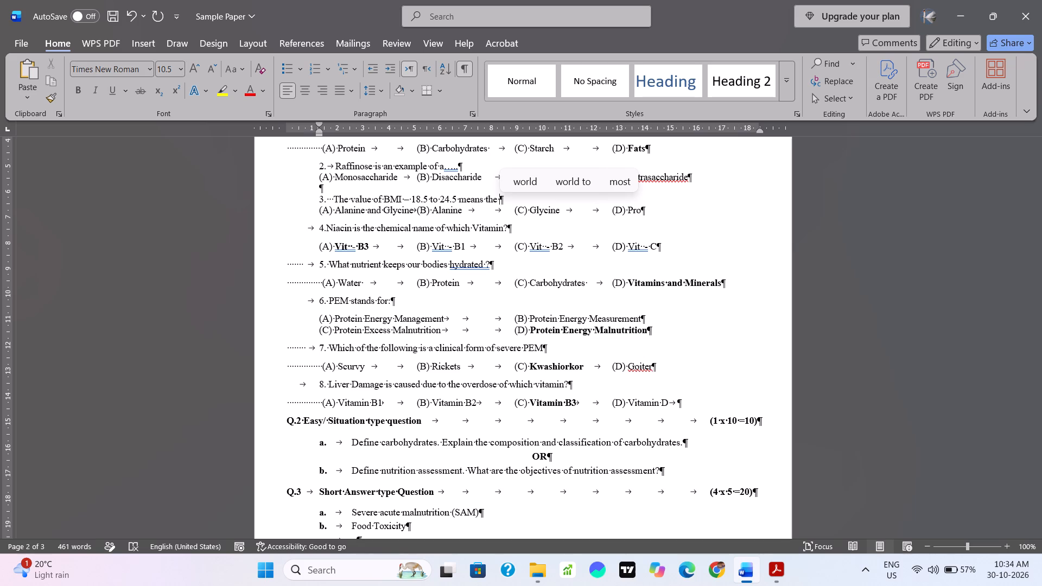
pyautogui.press('p')
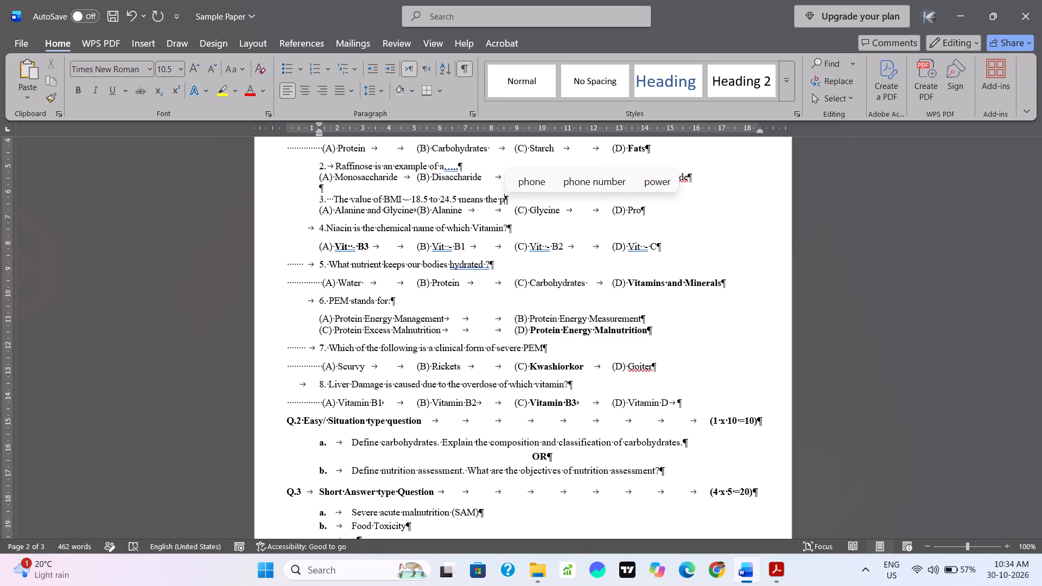
pyautogui.write('er')
pyautogui.write('son')
pyautogui.press('space')
pyautogui.write('is')
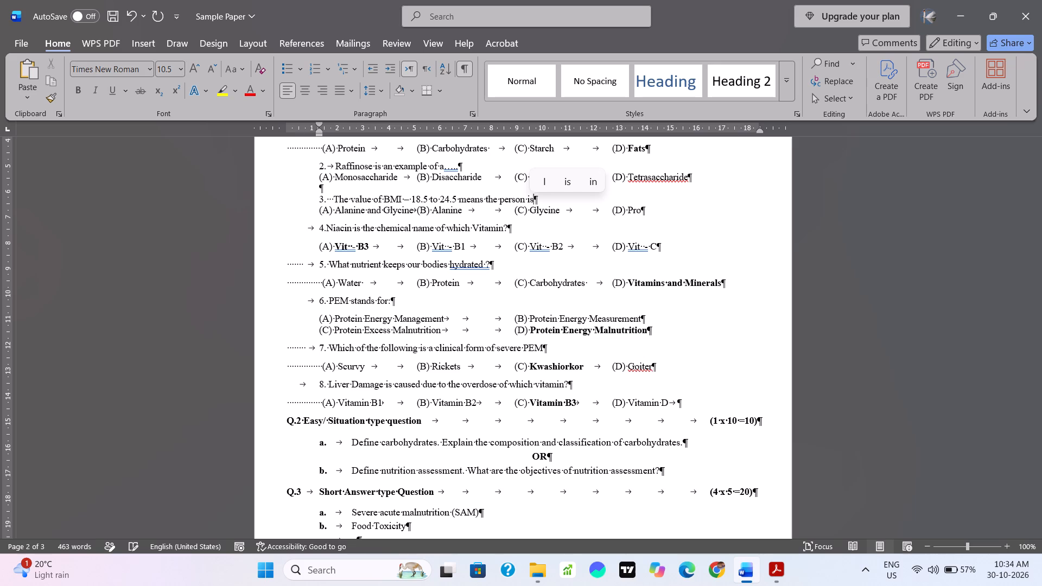
pyautogui.press('space')
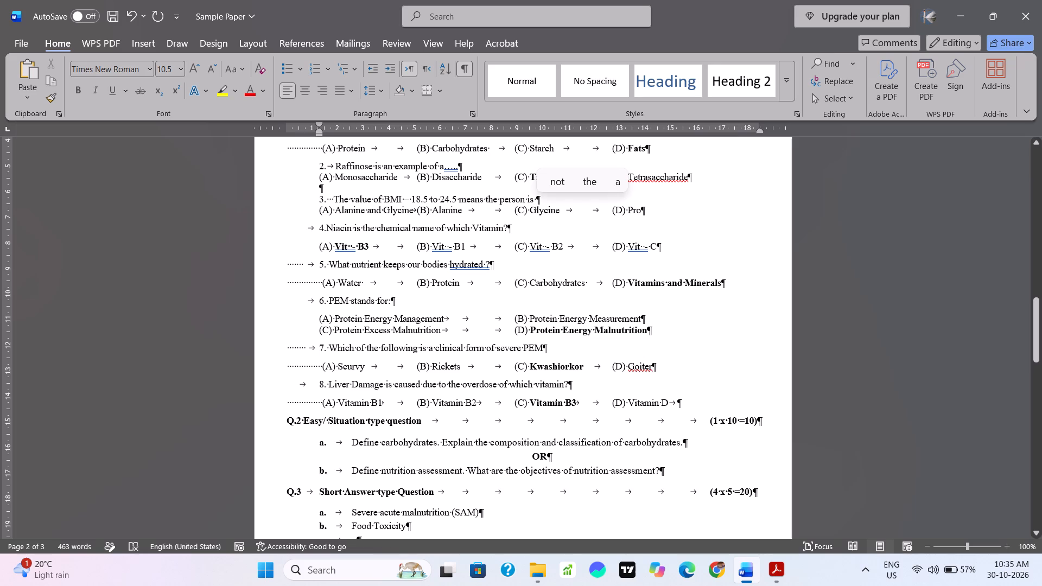
# Replace "Alanine and Glycine" in option (A) of question 3 with "Underweight".
pyautogui.moveTo(337, 210); pyautogui.dragTo(348, 211)
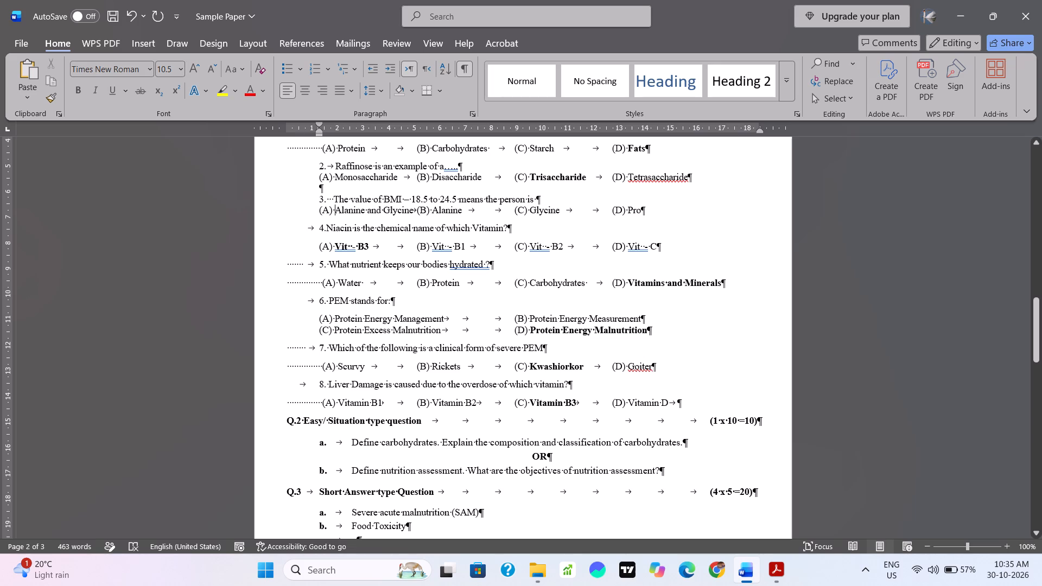
pyautogui.moveTo(348, 211); pyautogui.dragTo(405, 214)
pyautogui.press('Delete')
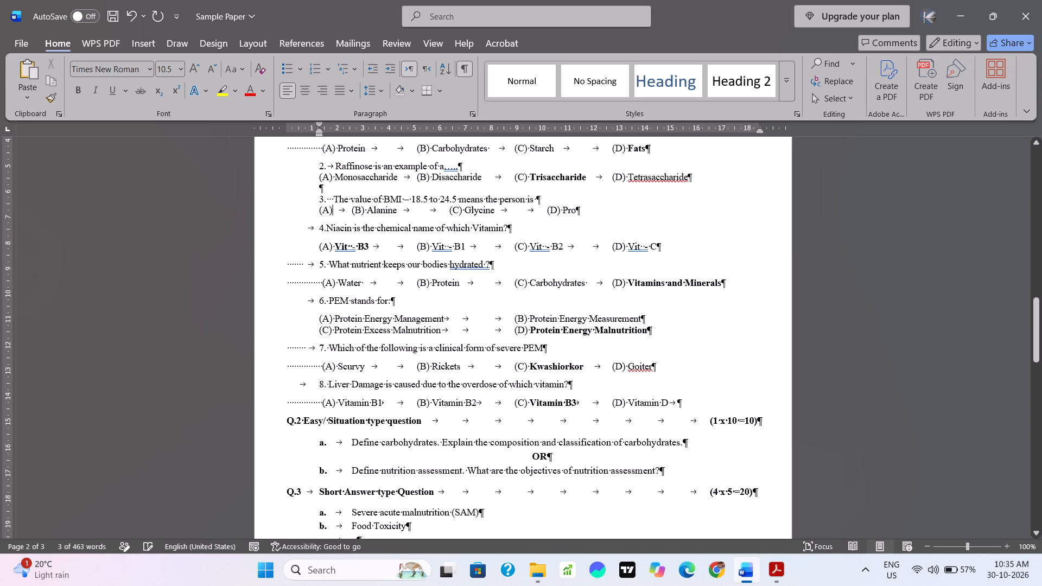
pyautogui.press('space')
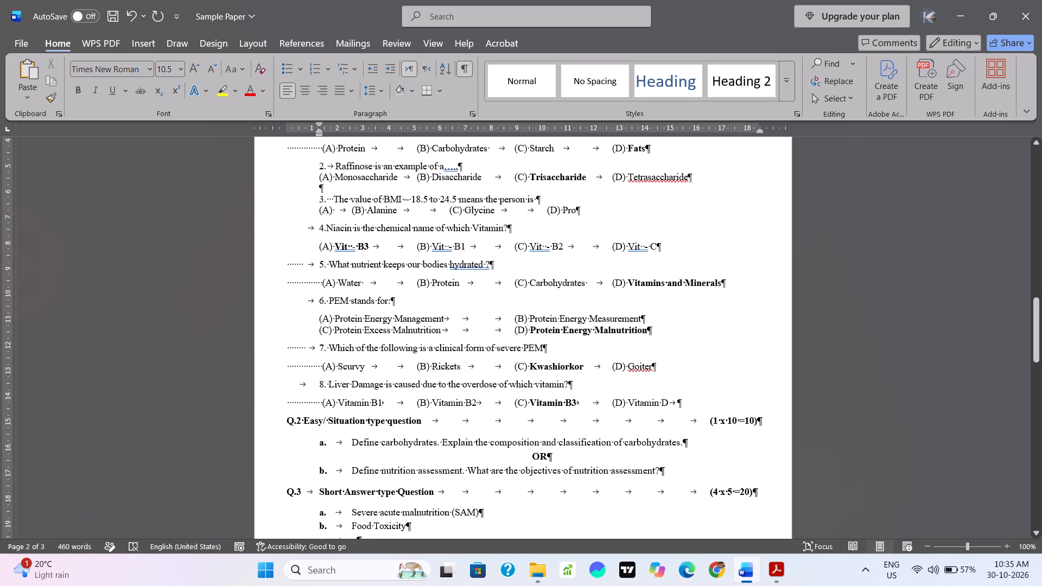
pyautogui.write('une')
pyautogui.press('BackSpace')
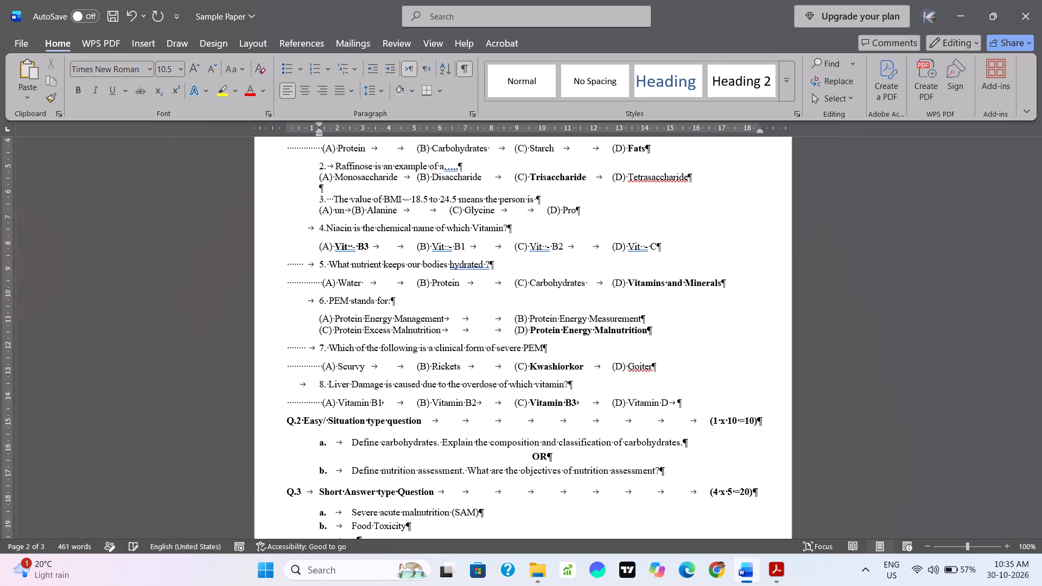
pyautogui.write('der')
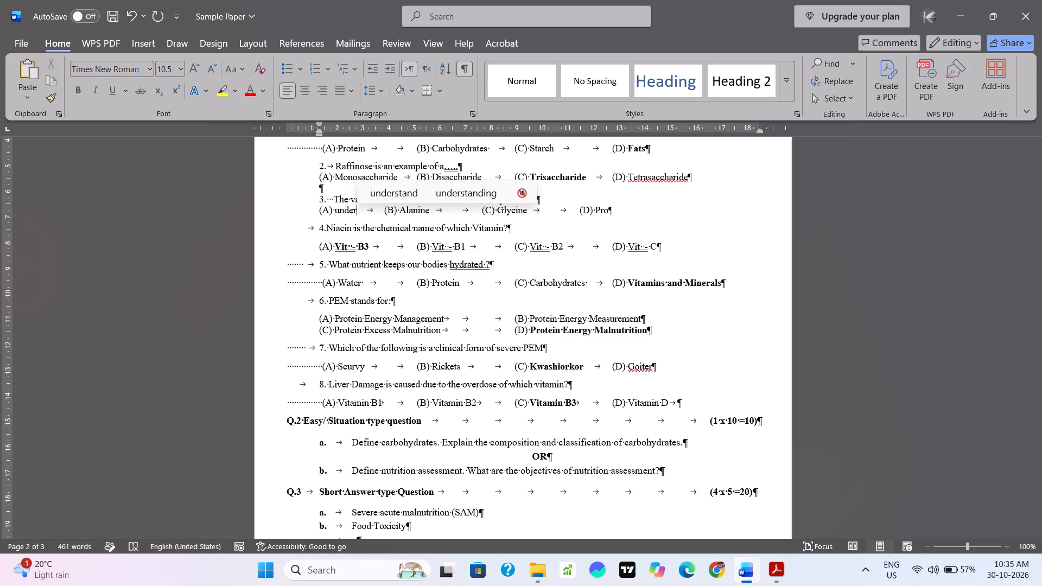
pyautogui.press('BackSpace')
pyautogui.press('BackSpace')
pyautogui.press('BackSpace')
pyautogui.press('BackSpace')
pyautogui.press('BackSpace')
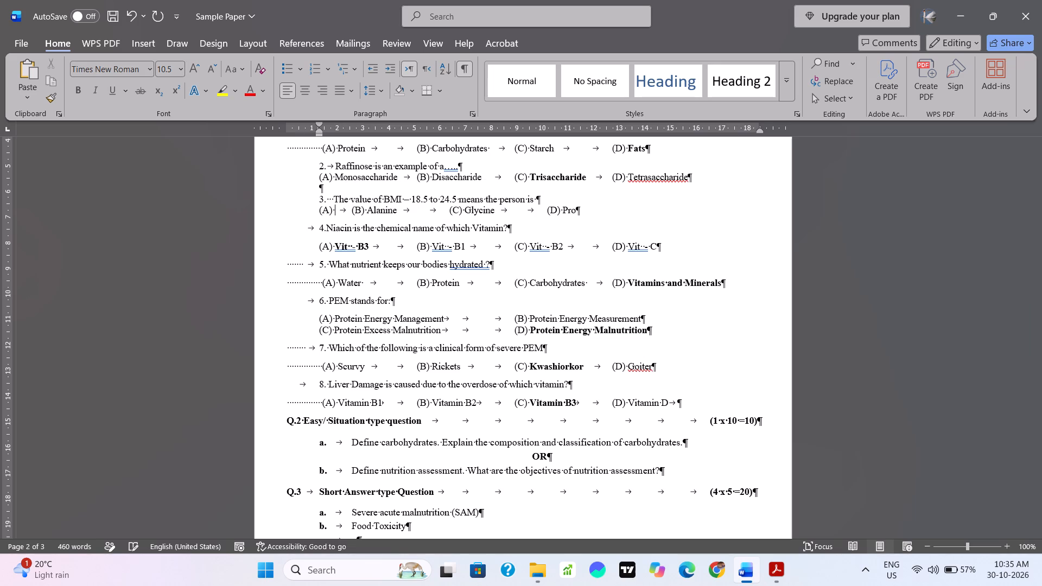
pyautogui.hotkey('shift', 'u')
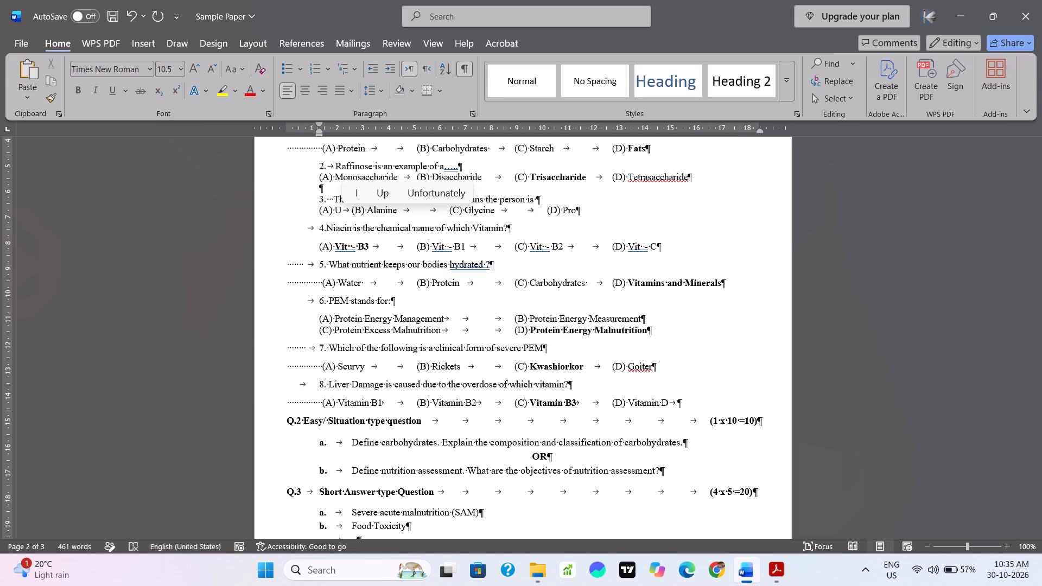
pyautogui.write('nde')
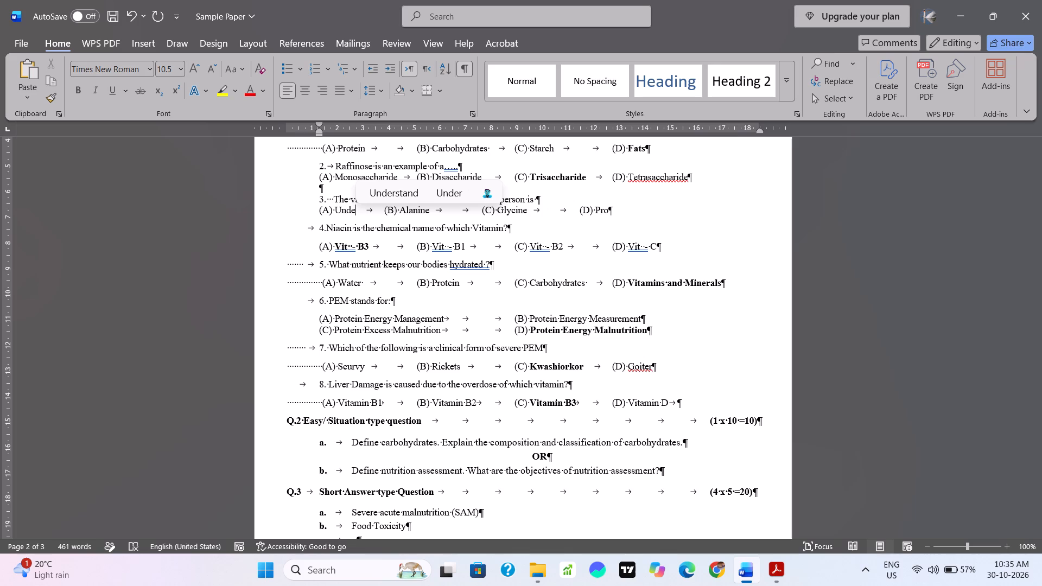
pyautogui.press('r')
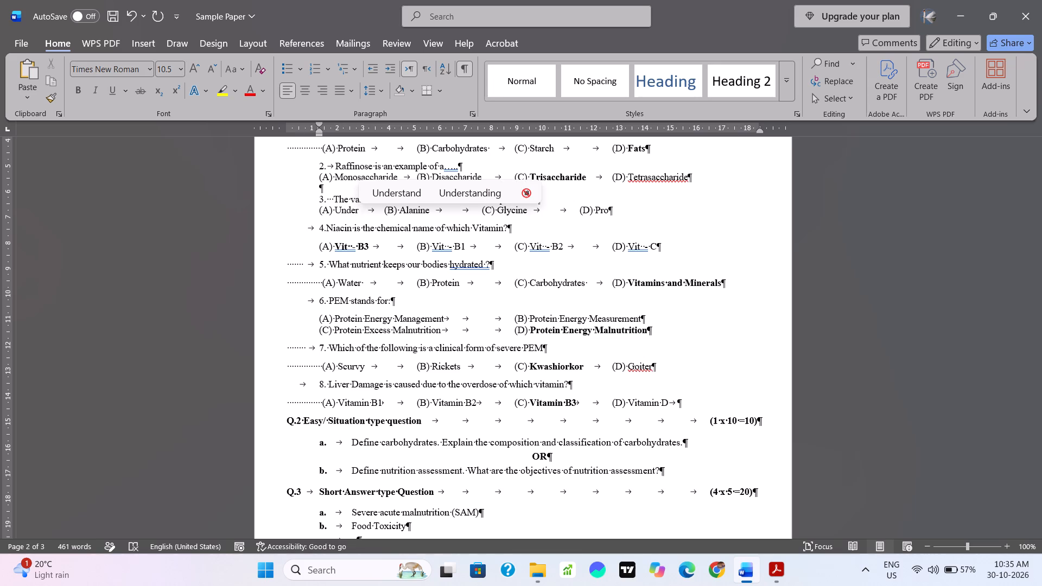
pyautogui.write('we')
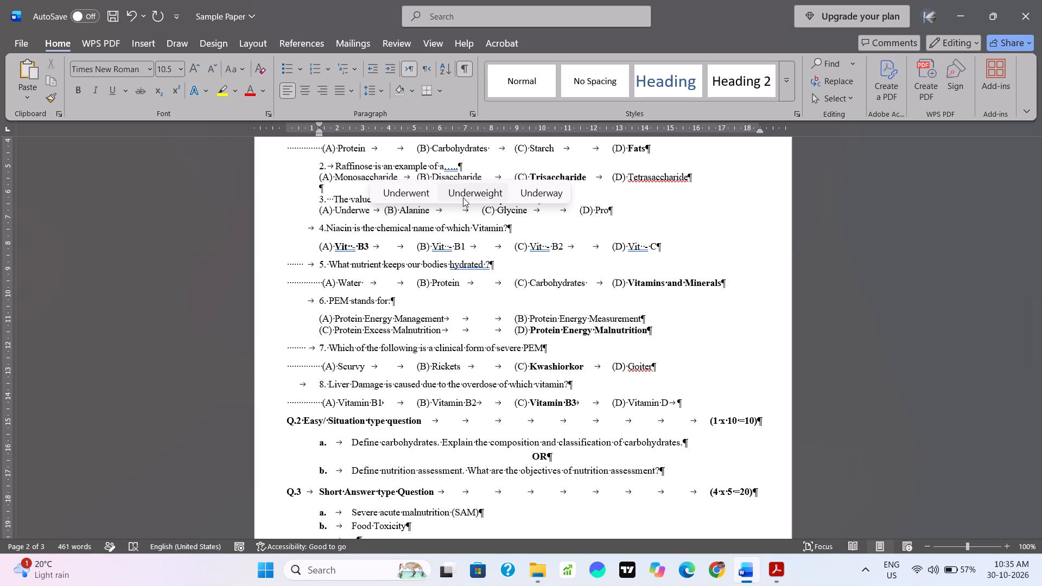
pyautogui.click(476, 192)
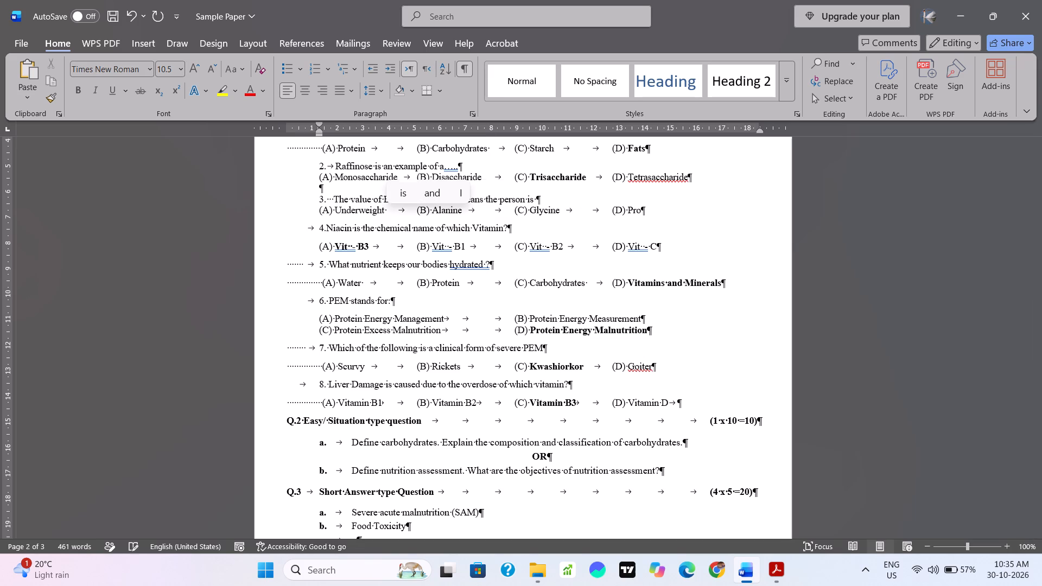
# Replace "Alanine" in option (B) of multiple-choice question 3 with "Overweight".
pyautogui.click(456, 209)
pyautogui.press('Right')
pyautogui.press('Right')
pyautogui.press('Right')
pyautogui.press('Right')
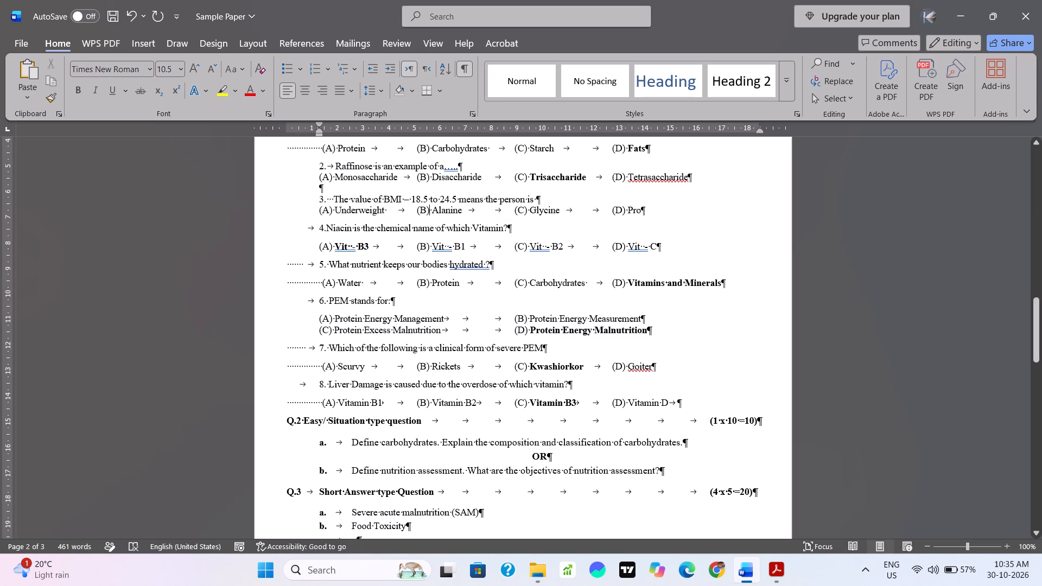
pyautogui.press('Right')
pyautogui.press('Delete')
pyautogui.press('Delete')
pyautogui.press('Delete')
pyautogui.press('Delete')
pyautogui.press('Delete')
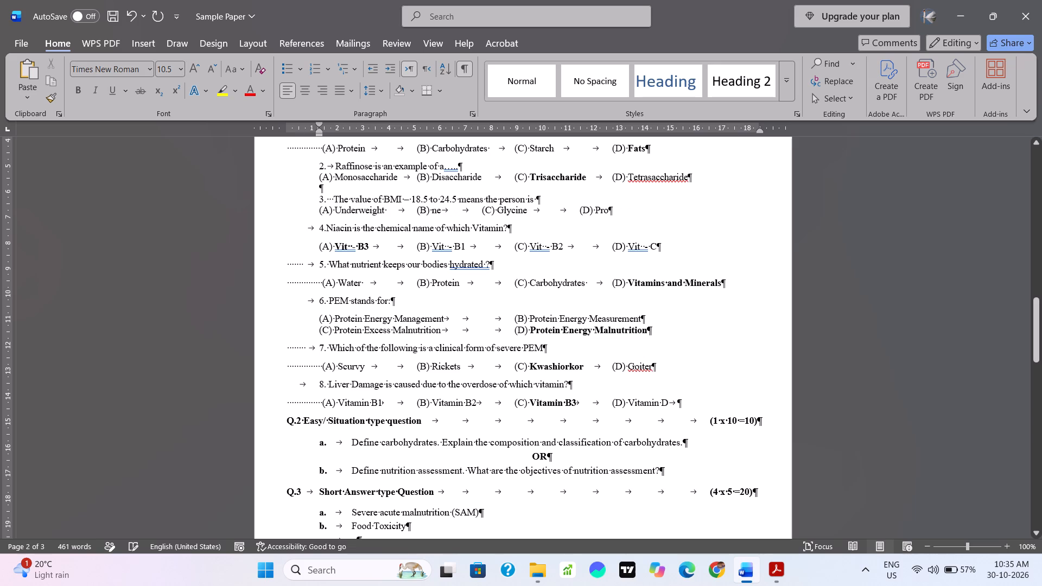
pyautogui.press('Delete')
pyautogui.press('Delete')
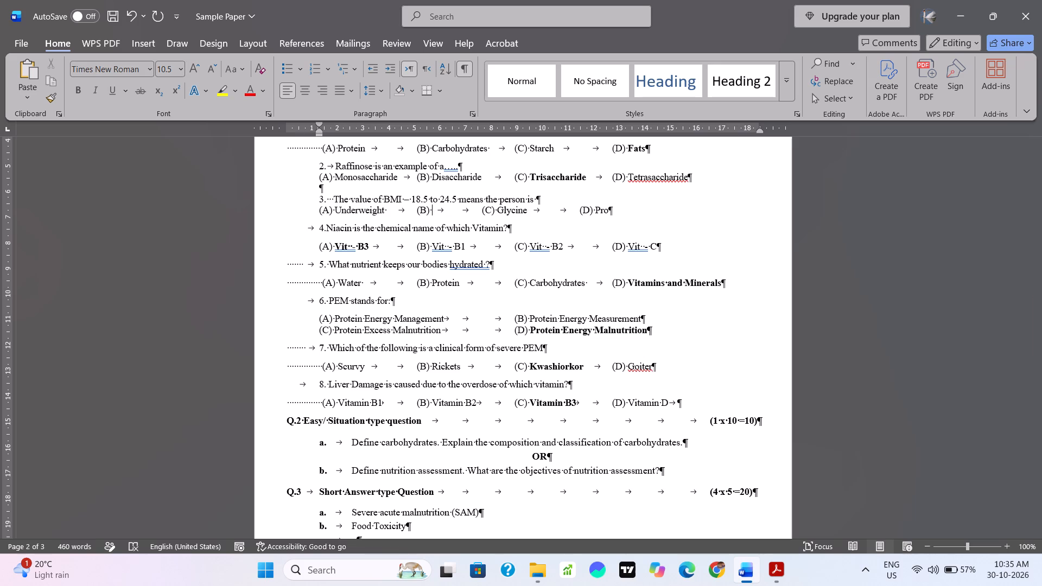
pyautogui.press('o')
pyautogui.press('BackSpace')
pyautogui.write('Over')
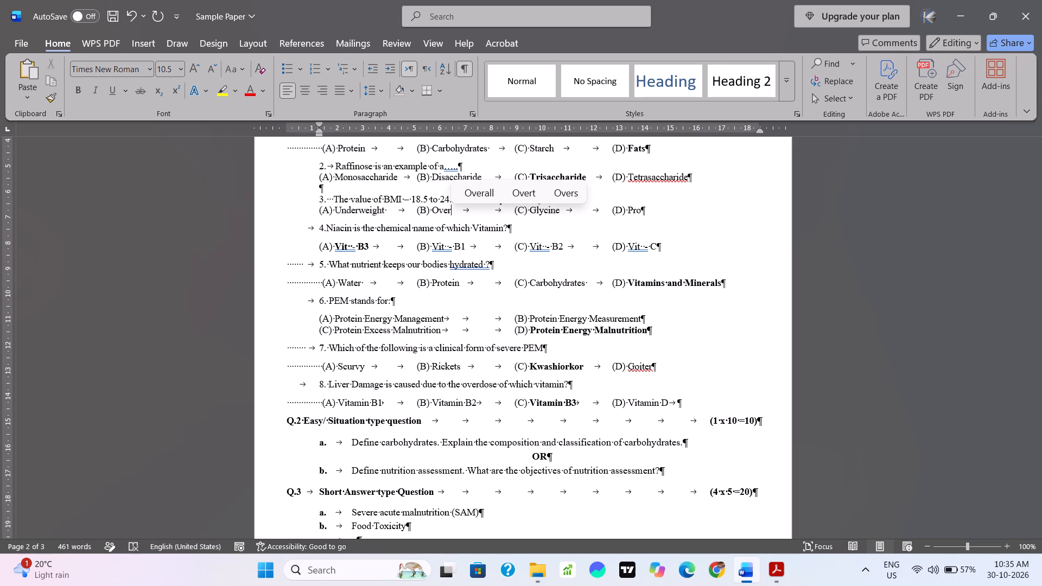
pyautogui.press('w')
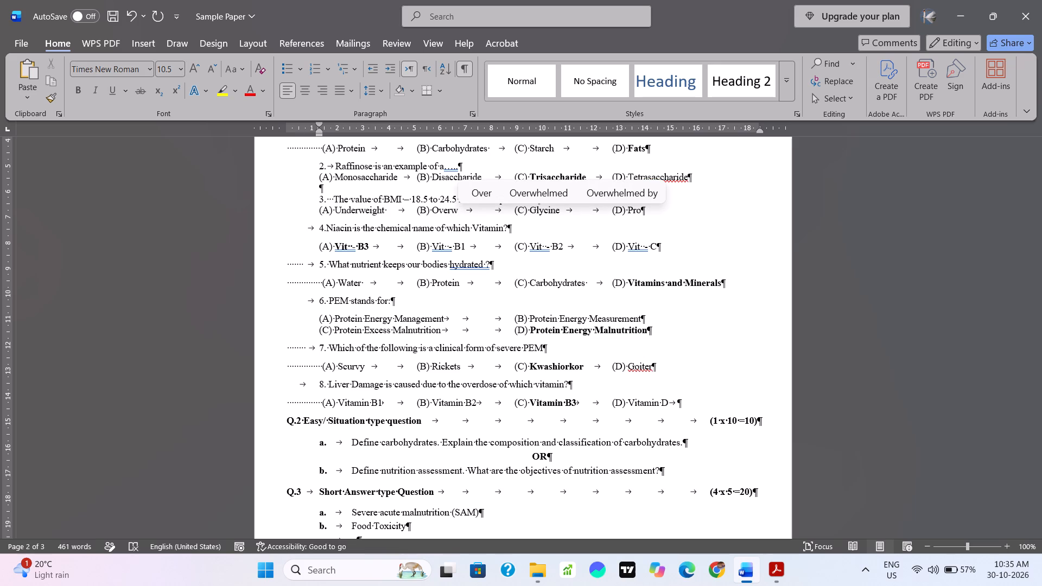
pyautogui.write('ei')
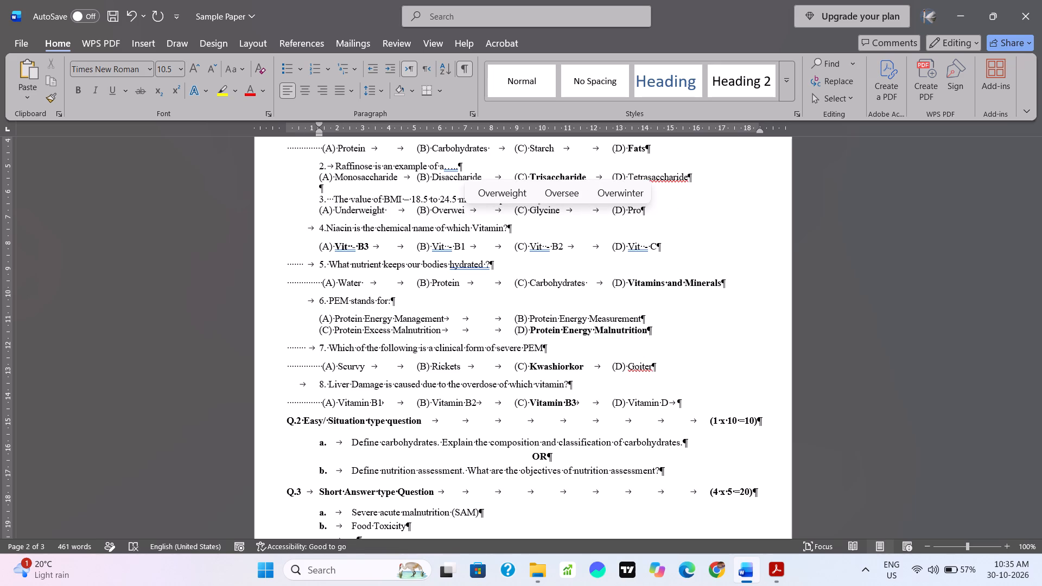
pyautogui.click(496, 190)
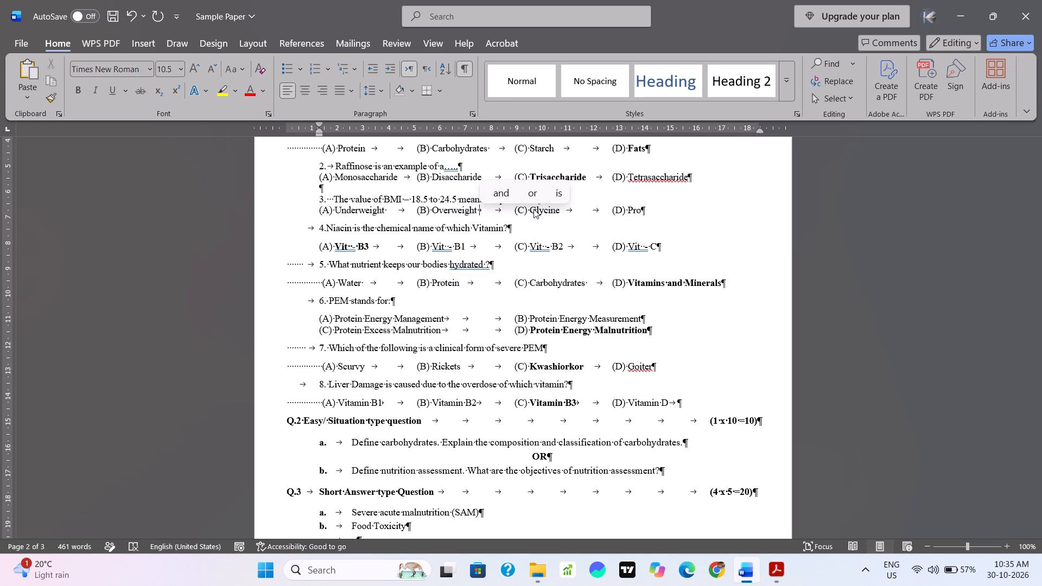
# Replace "Glycine" in option (C) of multiple-choice question 3 with "Normal weight".
pyautogui.press('Right')
pyautogui.press('Right')
pyautogui.press('Right')
pyautogui.press('Right')
pyautogui.press('Right')
pyautogui.press('Right')
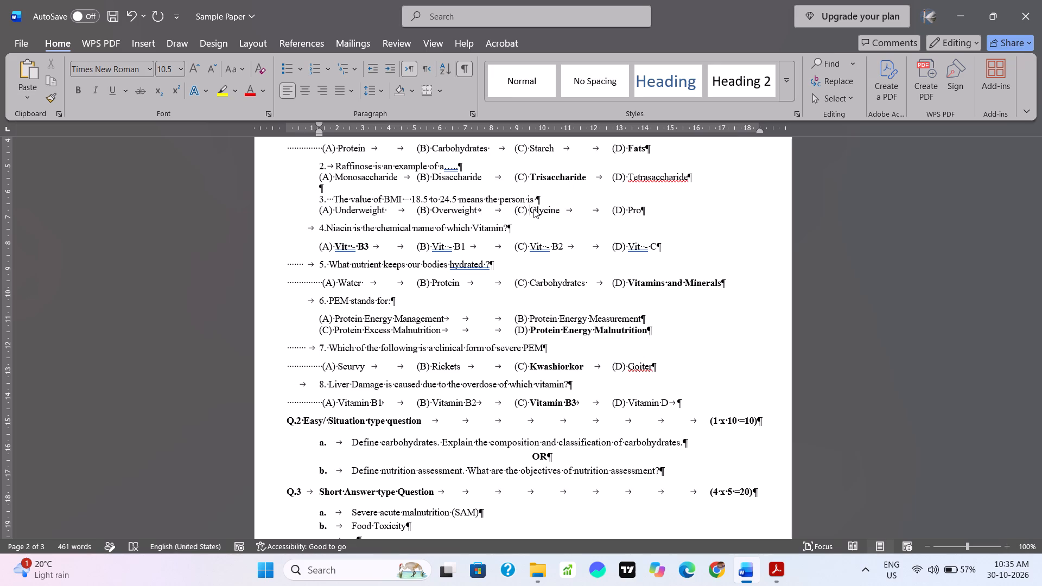
pyautogui.press('Delete')
pyautogui.press('Delete')
pyautogui.press('Delete')
pyautogui.press('Delete')
pyautogui.press('Delete')
pyautogui.press('Delete')
pyautogui.press('Delete')
pyautogui.write('Normal')
pyautogui.press('space')
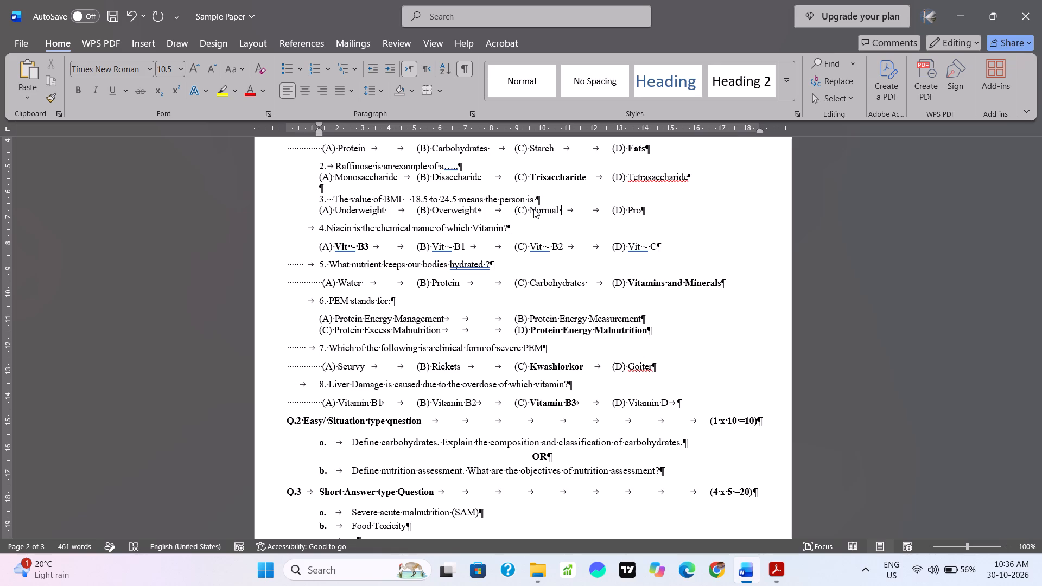
pyautogui.hotkey('shift', 'w')
pyautogui.press('BackSpace')
pyautogui.write('we')
pyautogui.press('i')
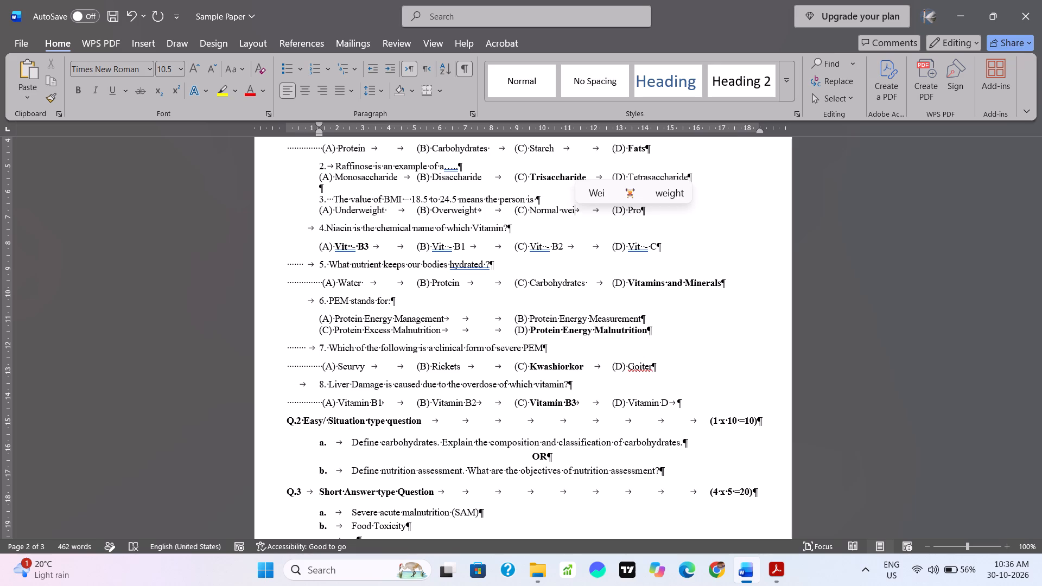
pyautogui.write('gh')
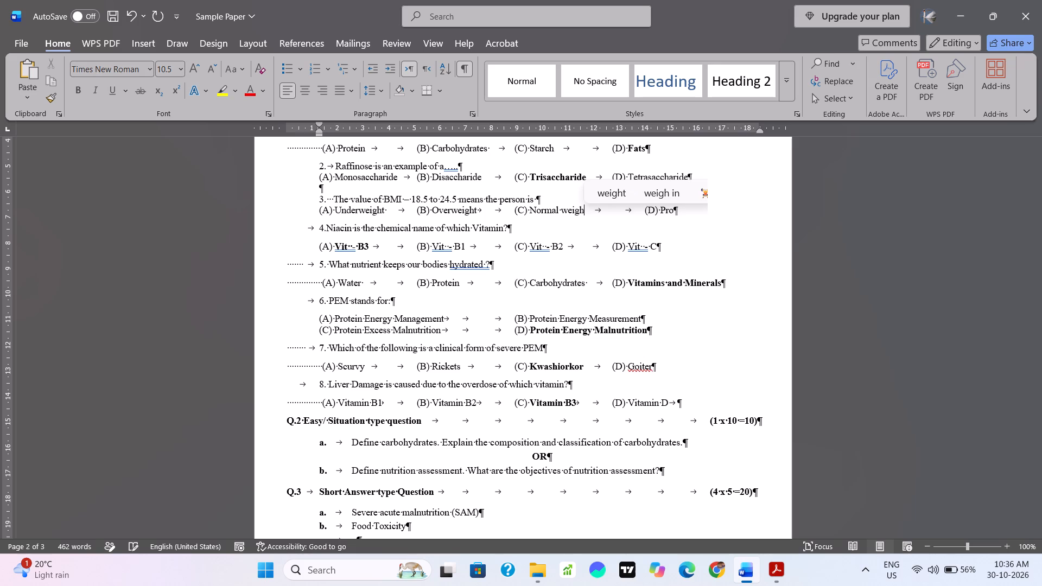
pyautogui.press('t')
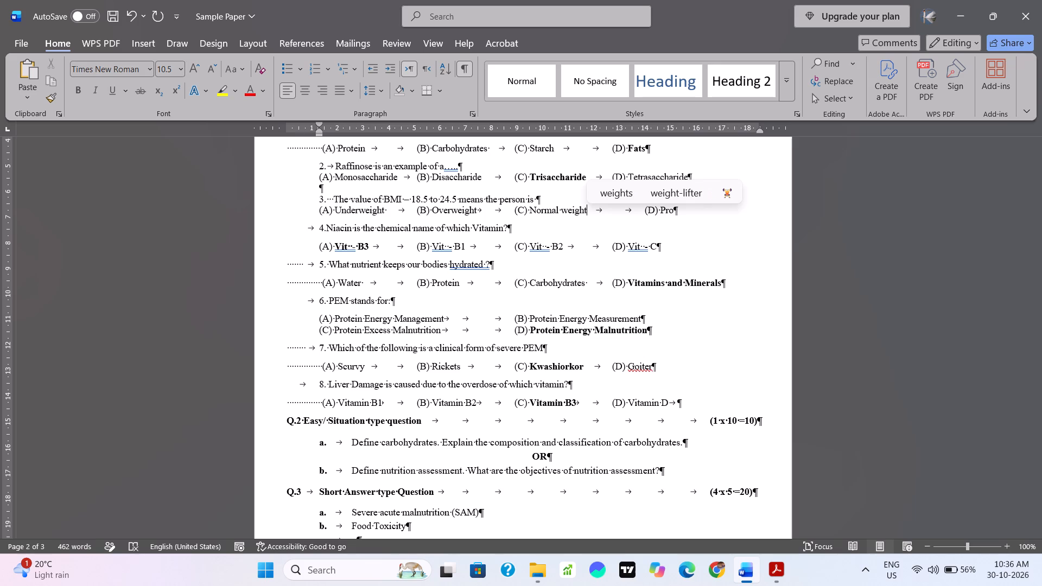
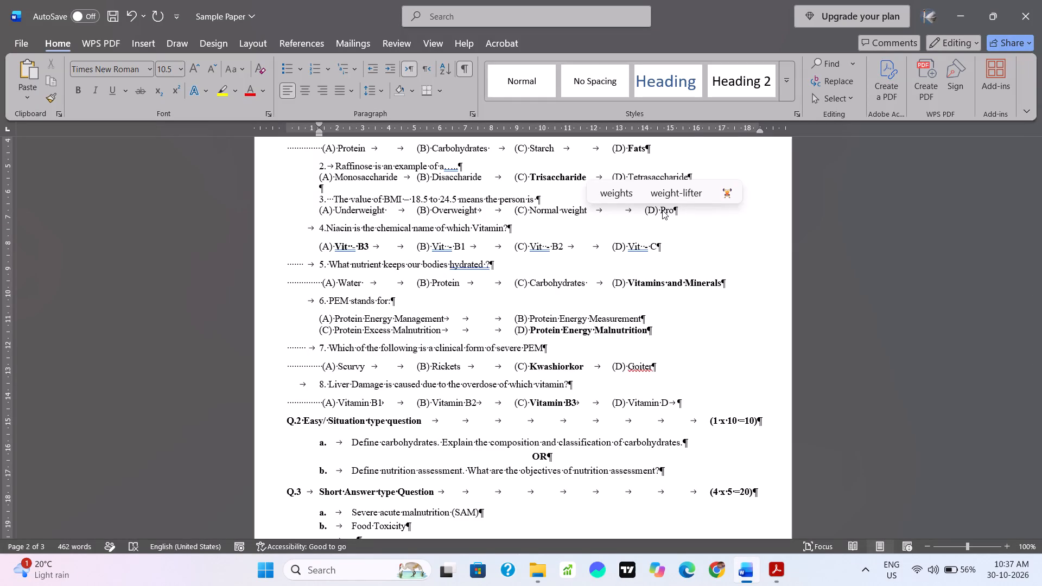
# Remove the extra tab space before option (D) of multiple-choice question 3.
pyautogui.press('Right')
pyautogui.press('Delete')
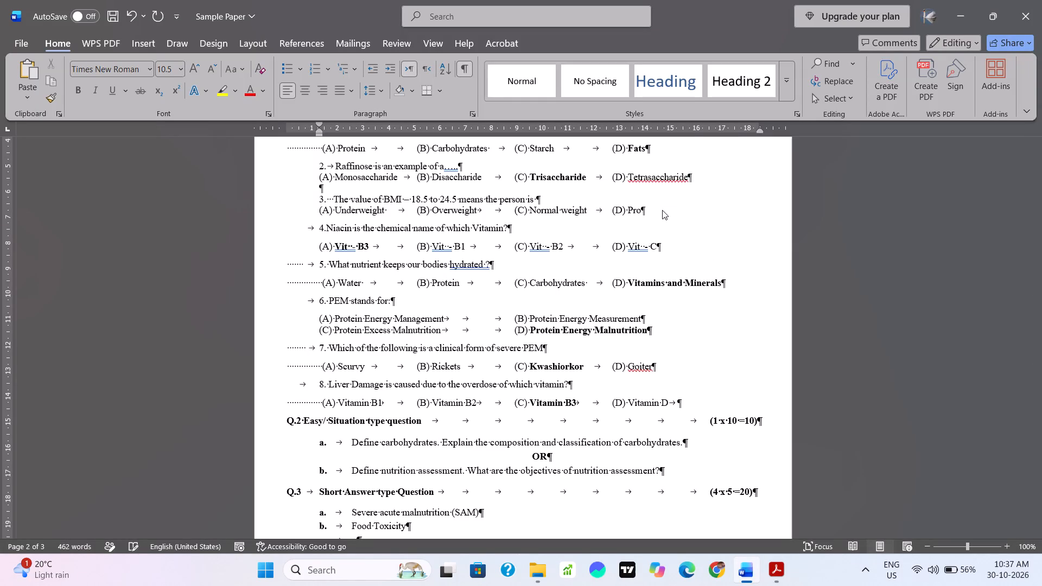
# Clear the text "Pro" from option (D) of multiple-choice question 3, keeping the option label.
pyautogui.press('Right')
pyautogui.press('Right')
pyautogui.press('Right')
pyautogui.press('Right')
pyautogui.press('Delete')
pyautogui.press('Delete')
pyautogui.press('Delete')
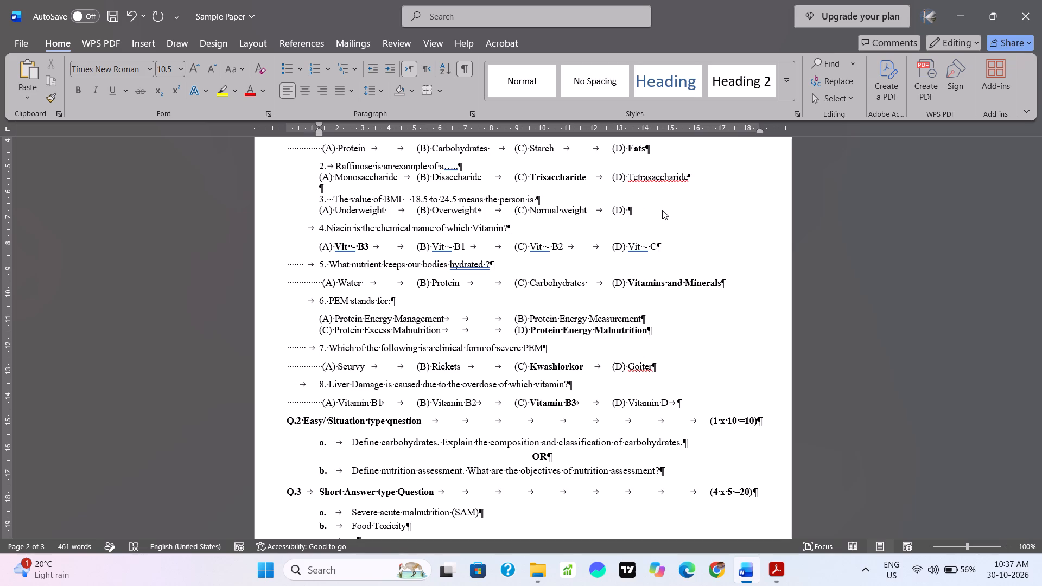
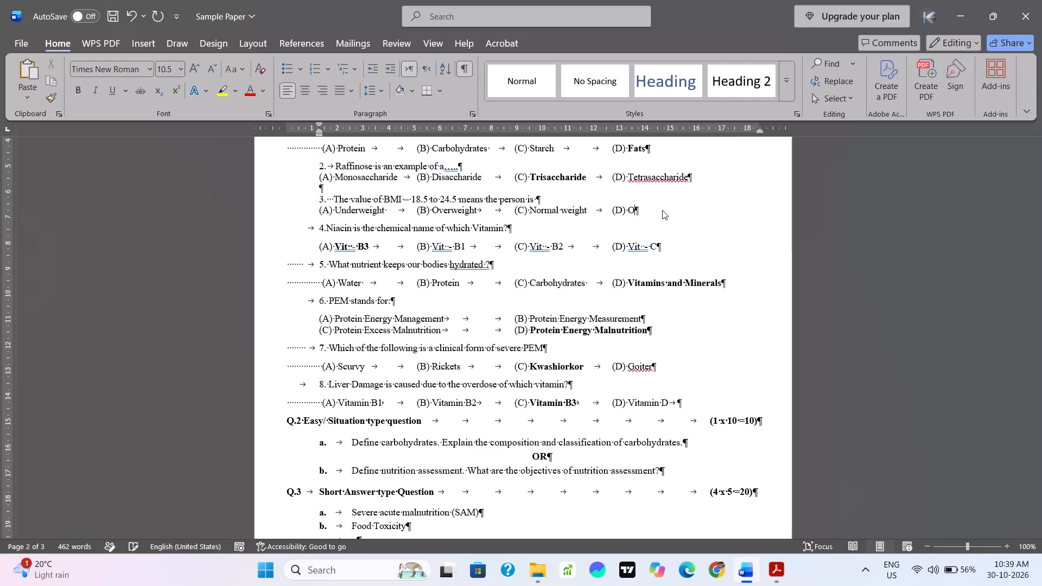
# Complete option (D) of multiple-choice question 3 so that it reads "Obesity Grade - 1".
pyautogui.press('b')
pyautogui.write('esityn')
pyautogui.press('BackSpace')
pyautogui.press('space')
pyautogui.write('Grade')
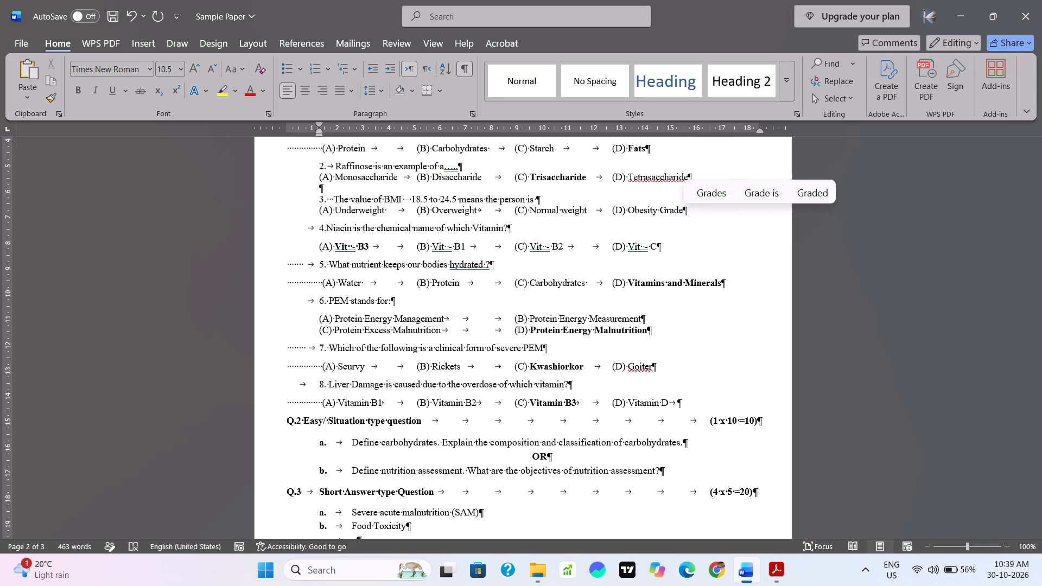
pyautogui.press('space')
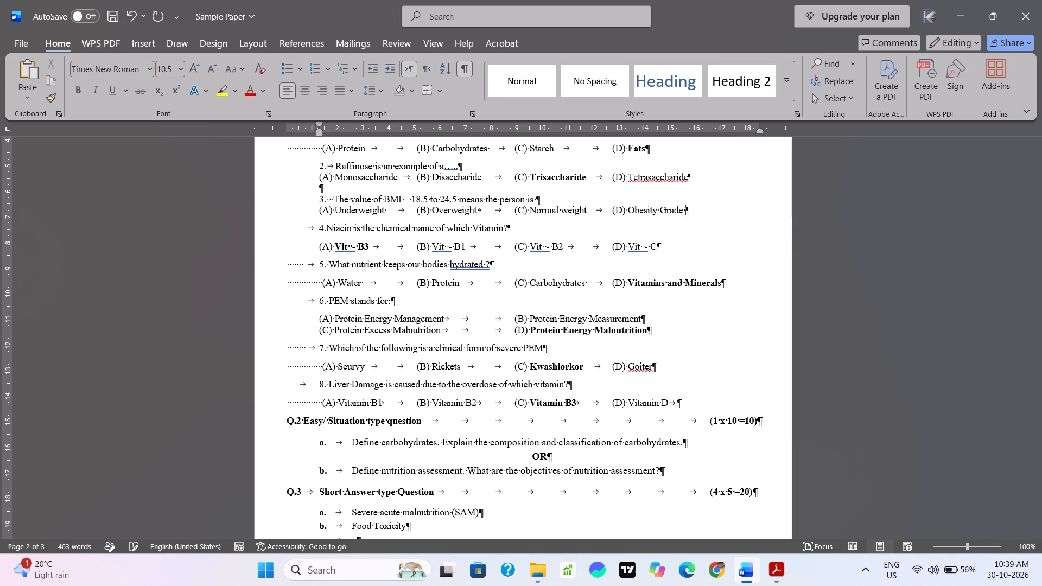
pyautogui.press('-')
pyautogui.press('space')
pyautogui.write('1')
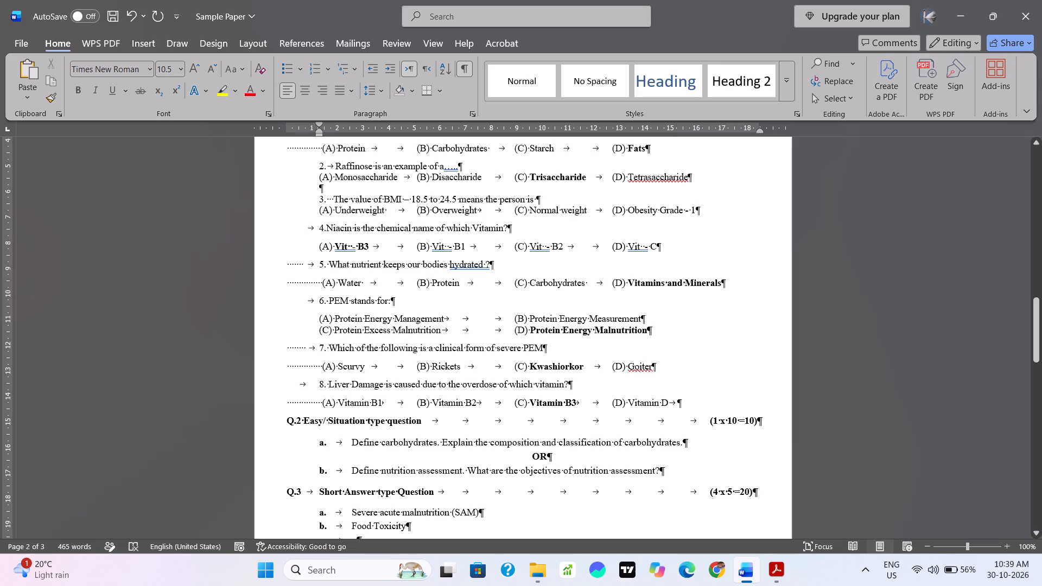
# Make the answer "Normal weight" in option (C) of multiple-choice question 3 bold.
pyautogui.moveTo(529, 210); pyautogui.dragTo(585, 215)
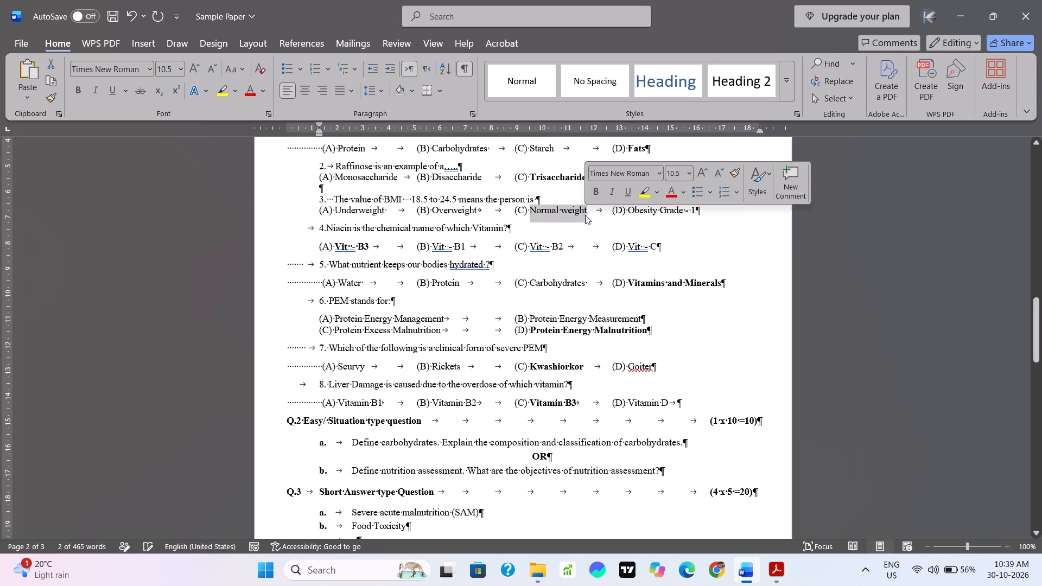
pyautogui.hotkey('ctrl', 'b')
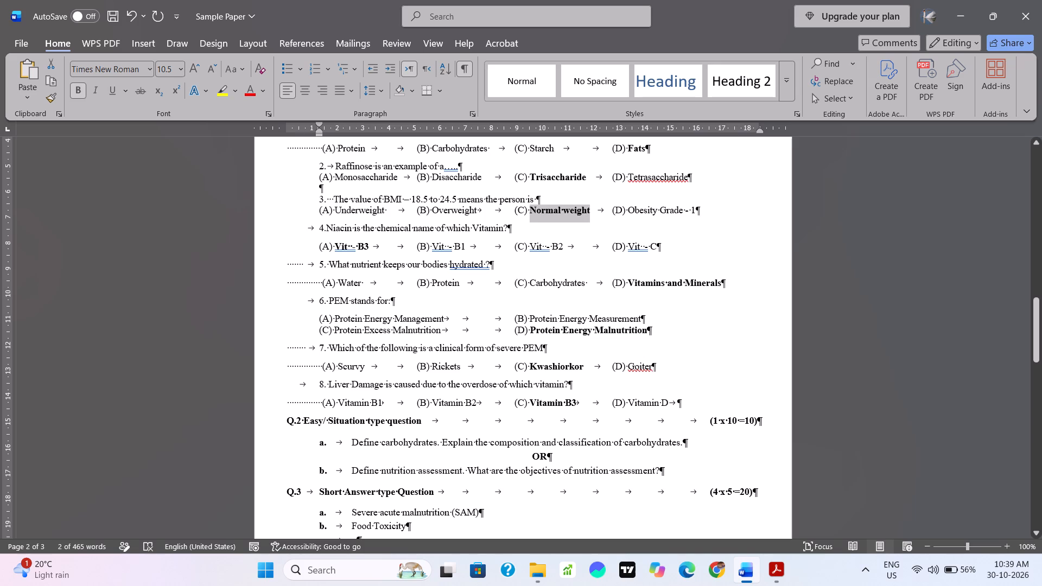
pyautogui.click(734, 321)
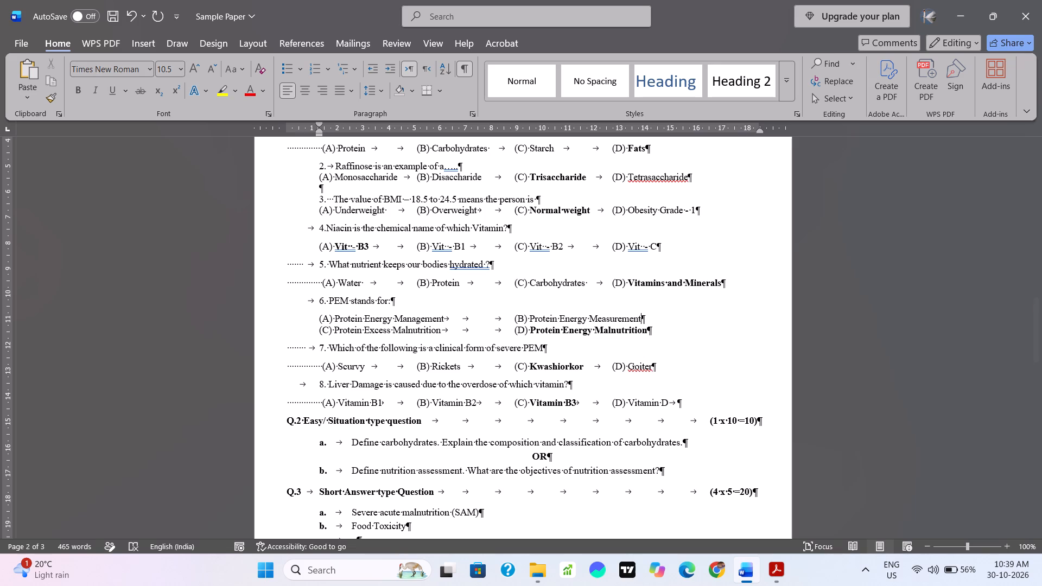
# Review the Section B questions, from the unfilled short-answer and very-short-answer items back up to the multiple-choice questions.
pyautogui.scroll(-4, 519, 410)
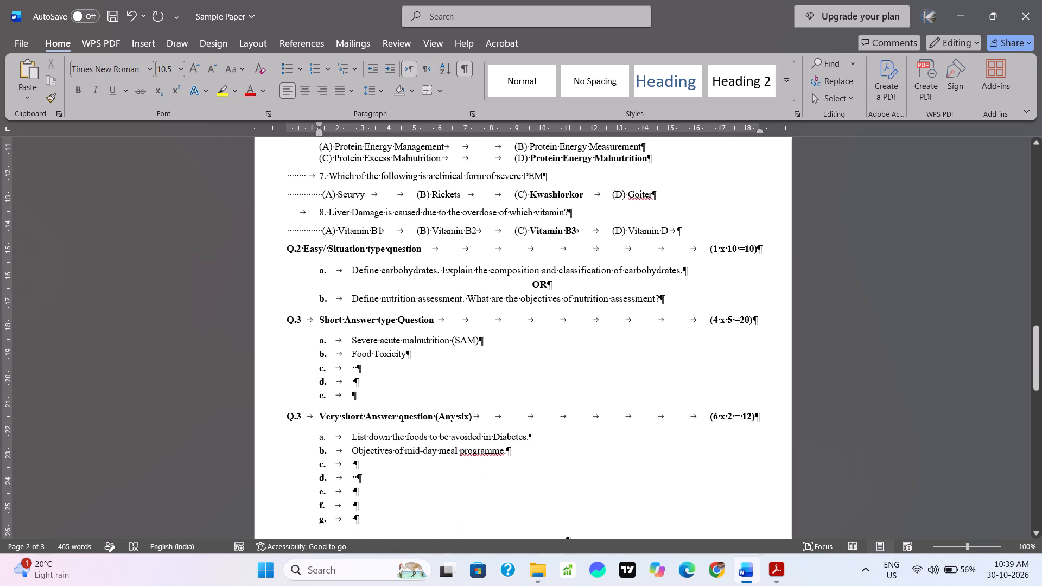
pyautogui.scroll(-1, 519, 410)
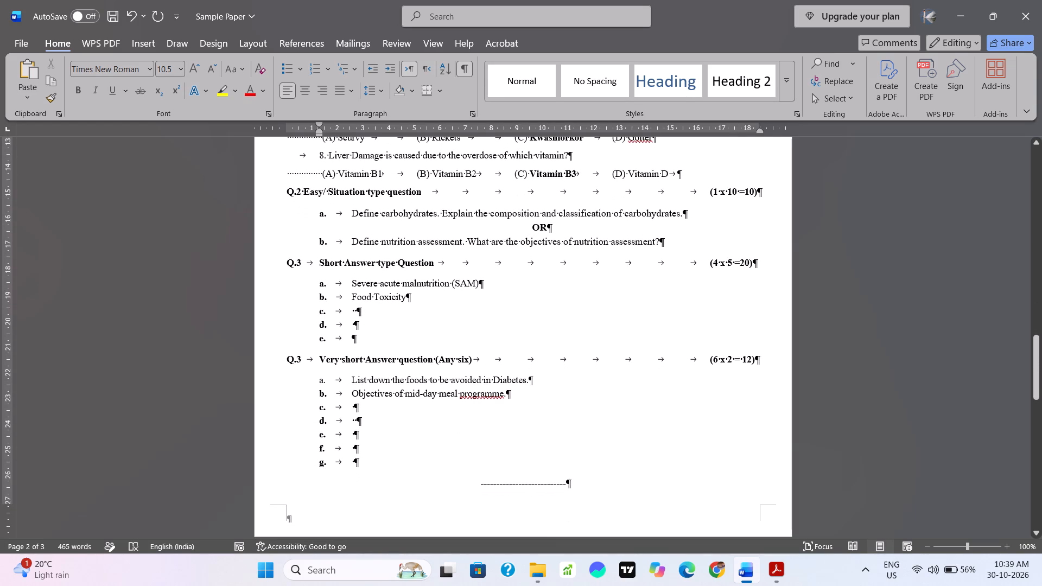
pyautogui.scroll(-1, 519, 410)
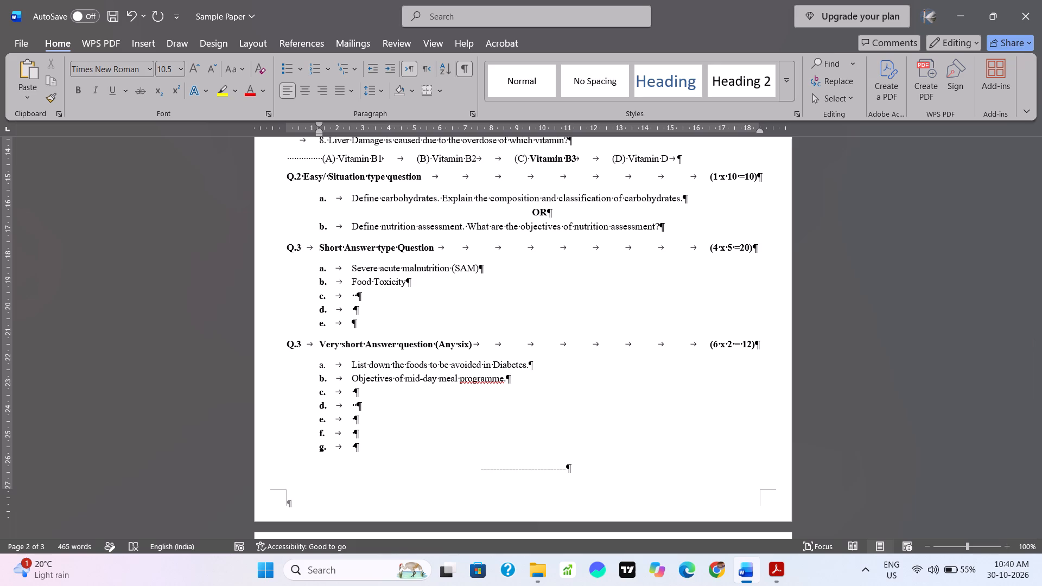
pyautogui.scroll(3, 519, 410)
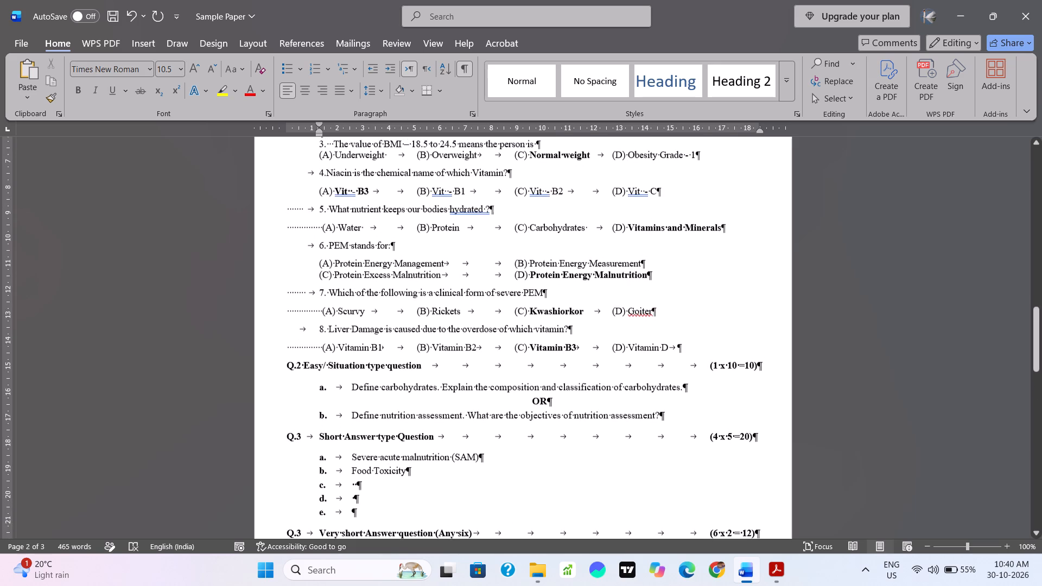
pyautogui.scroll(1, 519, 410)
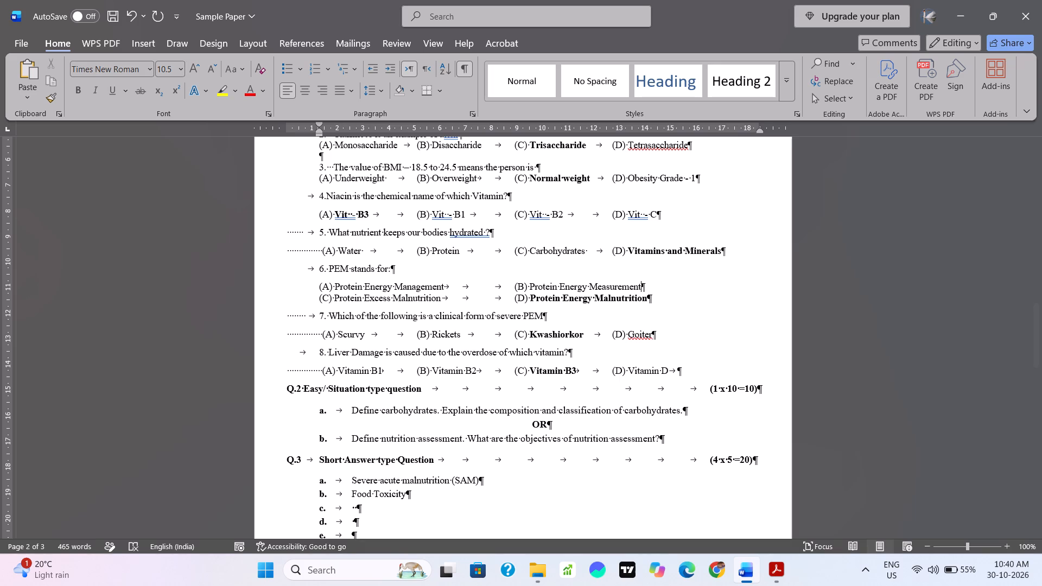
pyautogui.scroll(1, 519, 410)
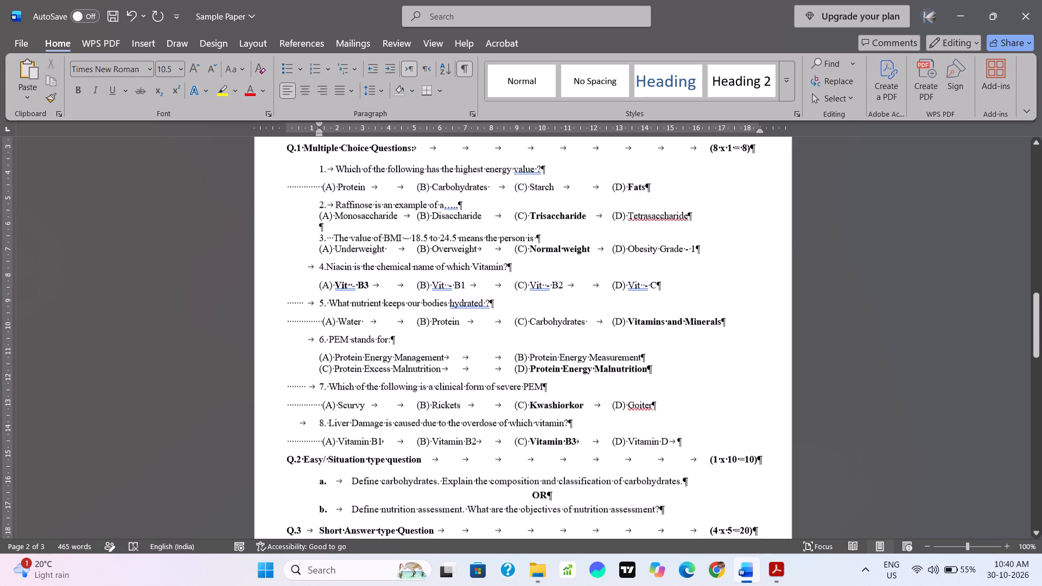
pyautogui.scroll(1, 519, 410)
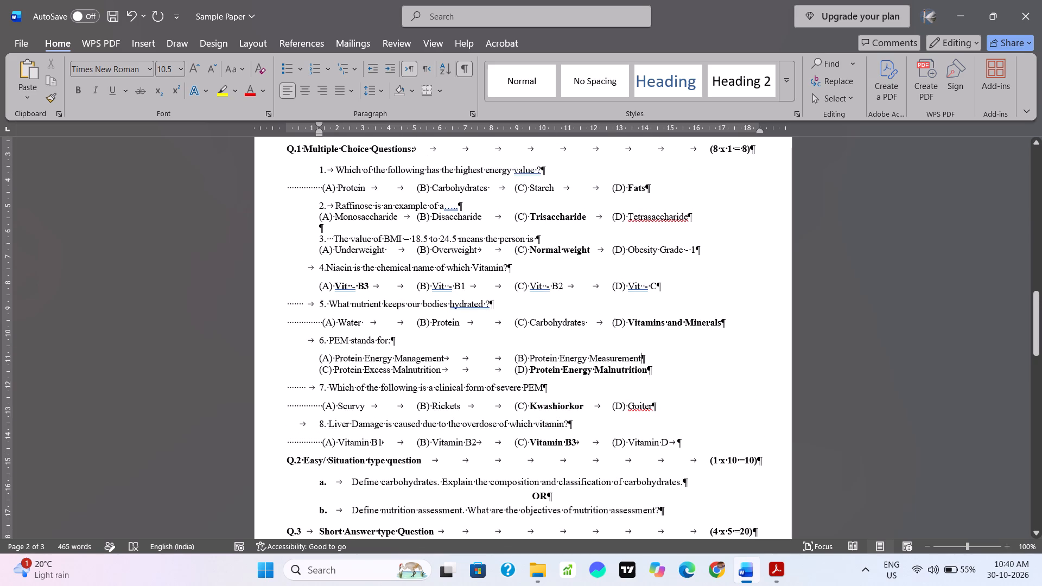
pyautogui.scroll(1, 519, 410)
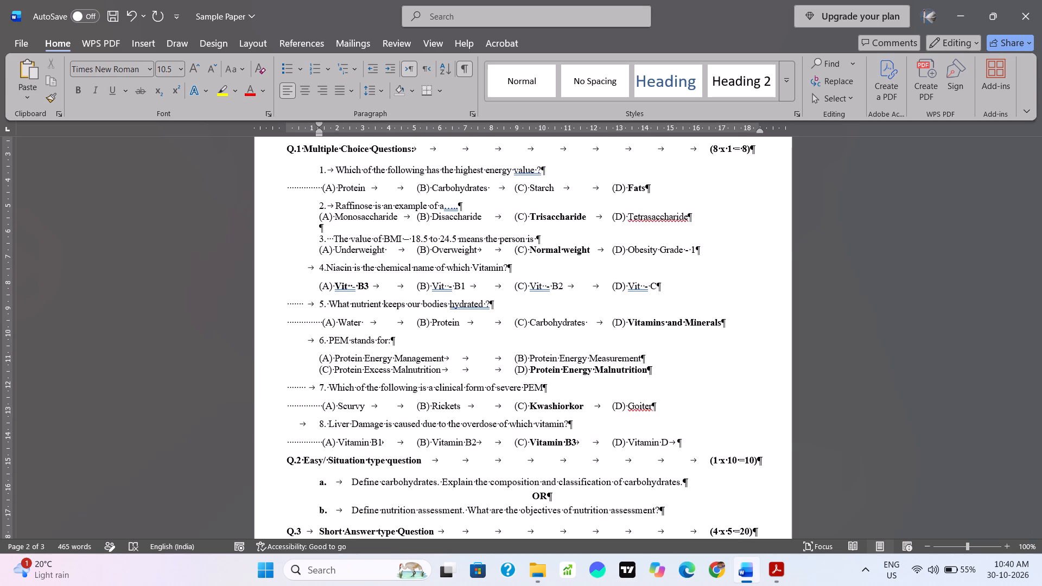
pyautogui.scroll(1, 519, 410)
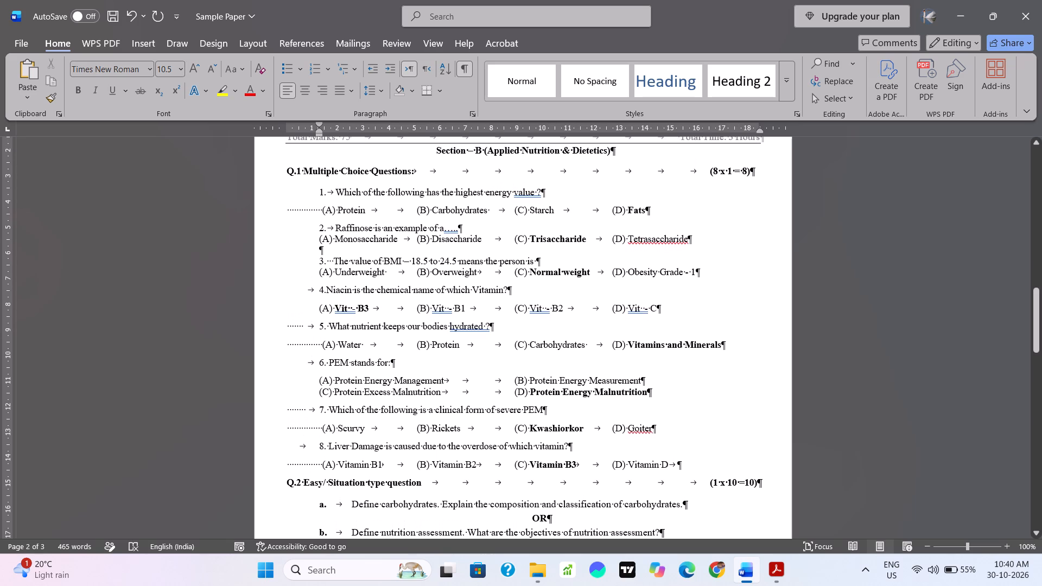
pyautogui.scroll(1, 519, 410)
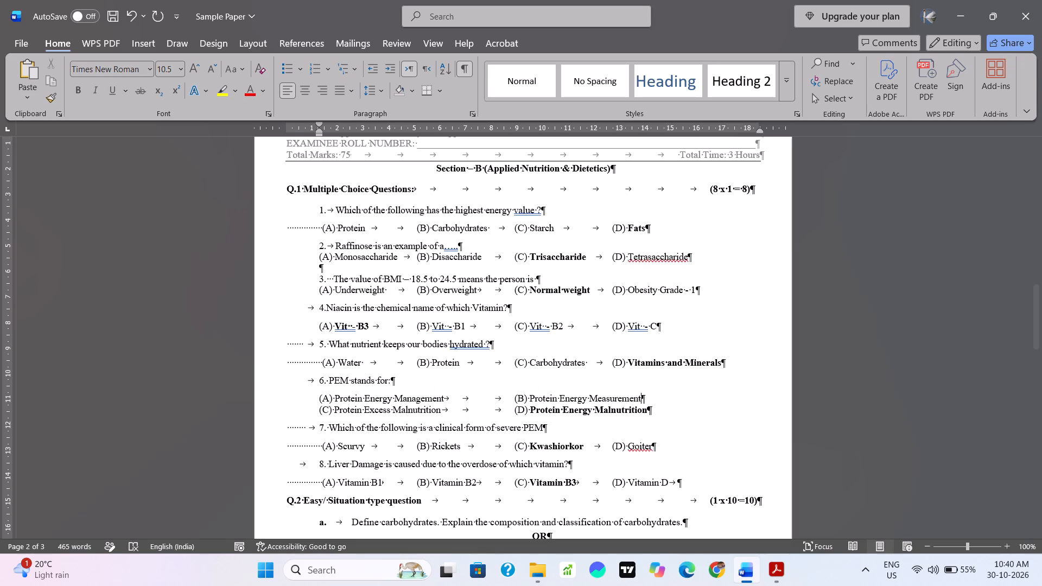
pyautogui.scroll(1, 519, 410)
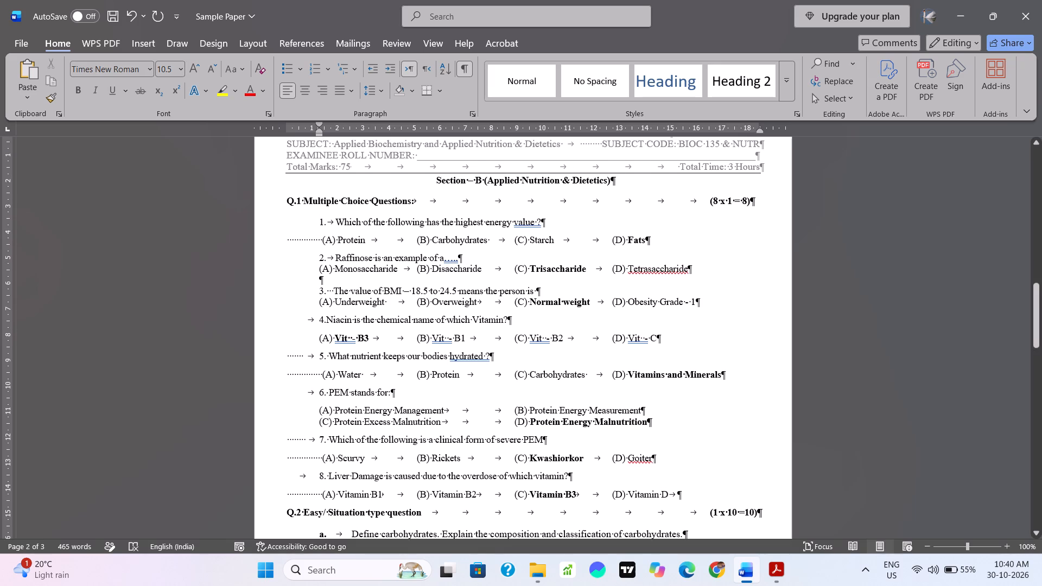
pyautogui.scroll(1, 519, 410)
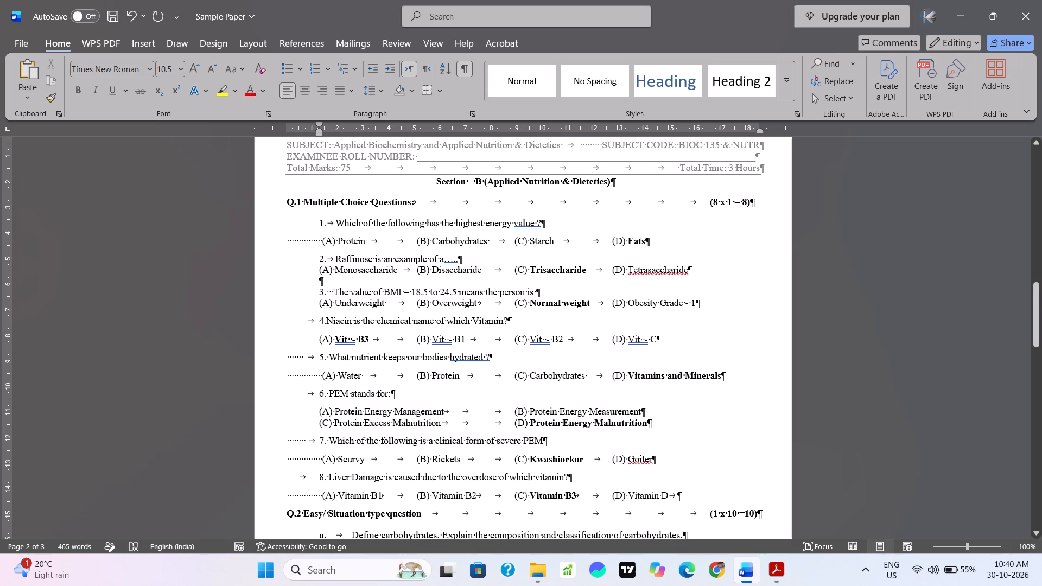
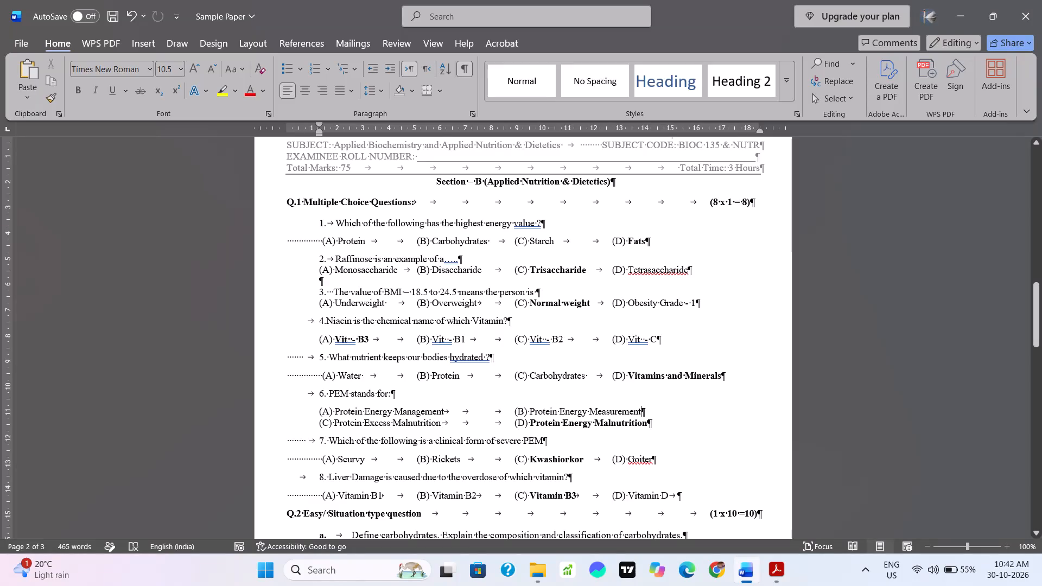
# Change the last word of option (A) in multiple-choice question 6 so that it reads "Protein Energy Malformation".
pyautogui.click(444, 412)
pyautogui.press('BackSpace')
pyautogui.press('BackSpace')
pyautogui.press('BackSpace')
pyautogui.press('BackSpace')
pyautogui.press('BackSpace')
pyautogui.press('BackSpace')
pyautogui.press('BackSpace')
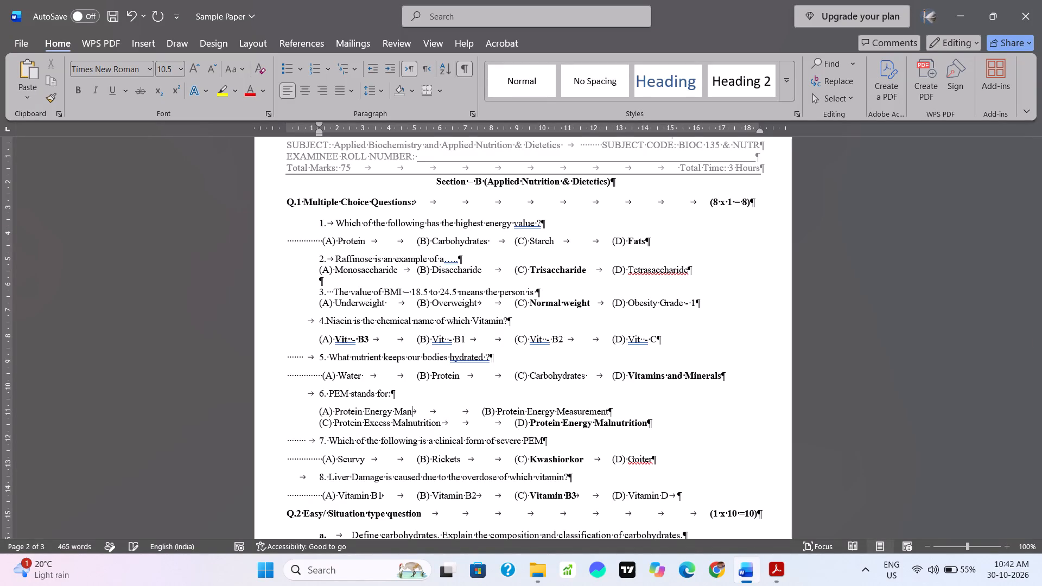
pyautogui.press('BackSpace')
pyautogui.press('BackSpace')
pyautogui.press('BackSpace')
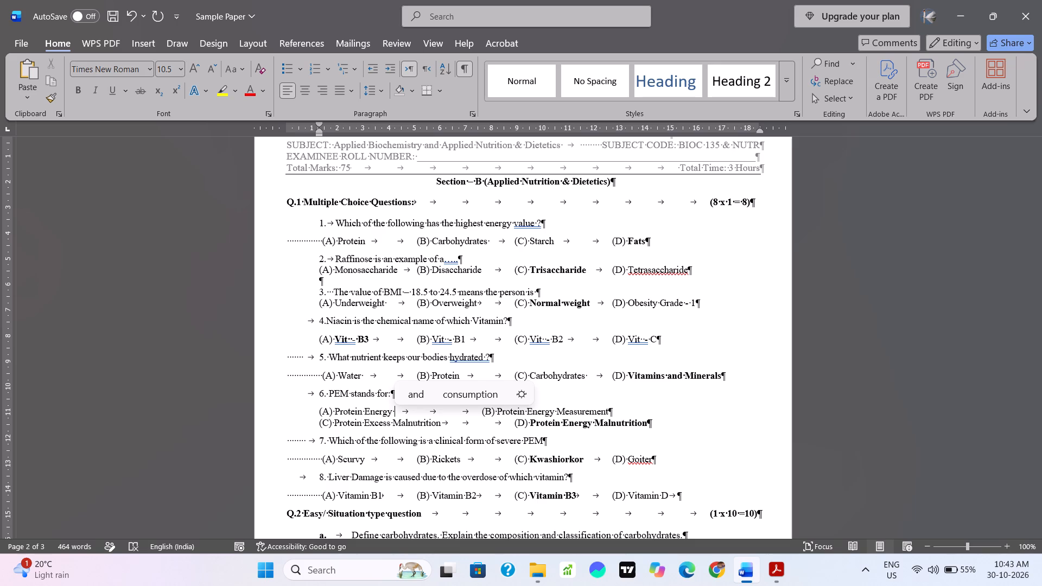
pyautogui.press('m')
pyautogui.press('BackSpace')
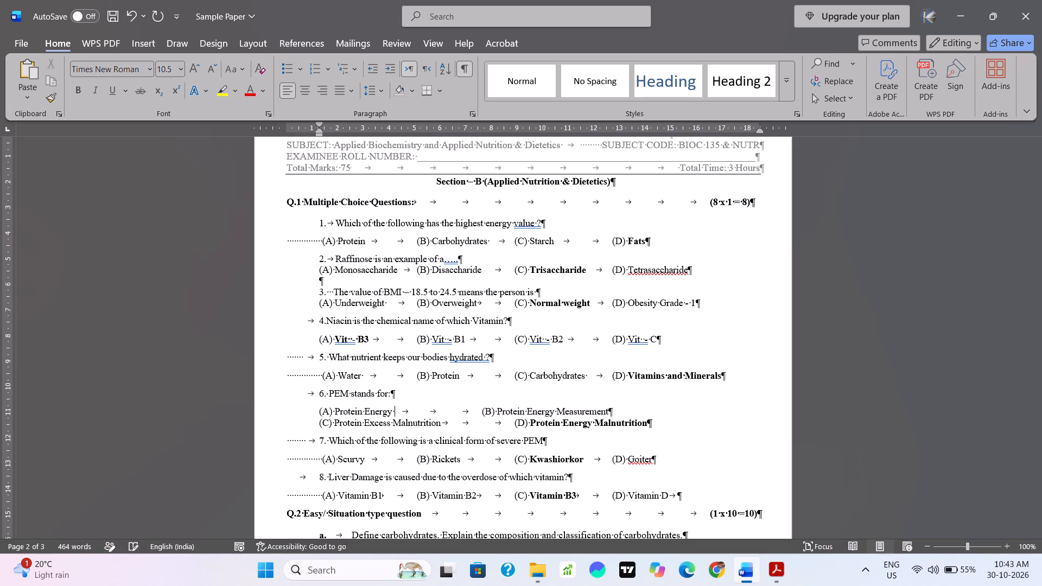
pyautogui.hotkey('shift', 'm')
pyautogui.write('al')
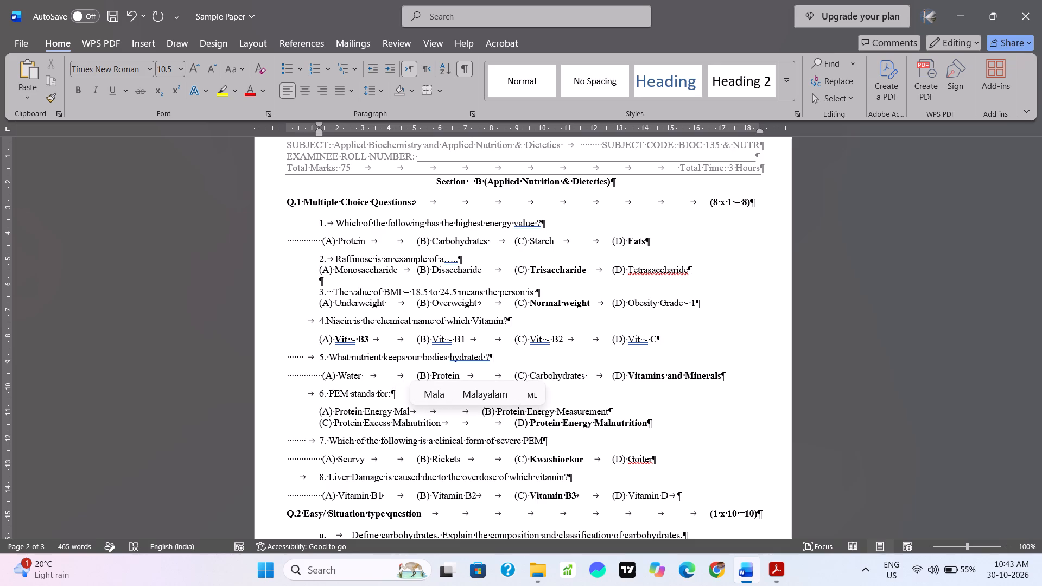
pyautogui.press('f')
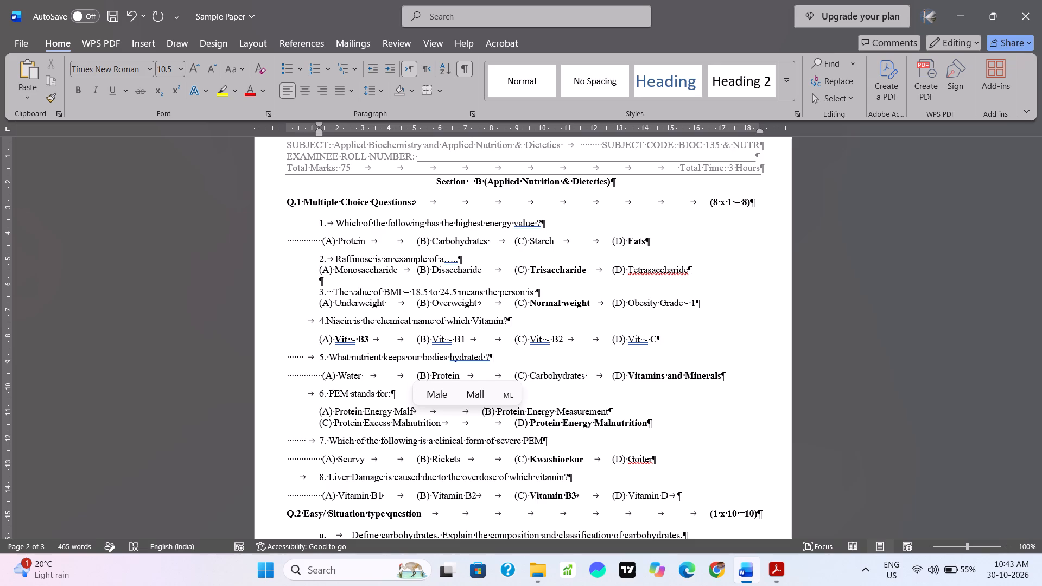
pyautogui.write('or')
pyautogui.press('m')
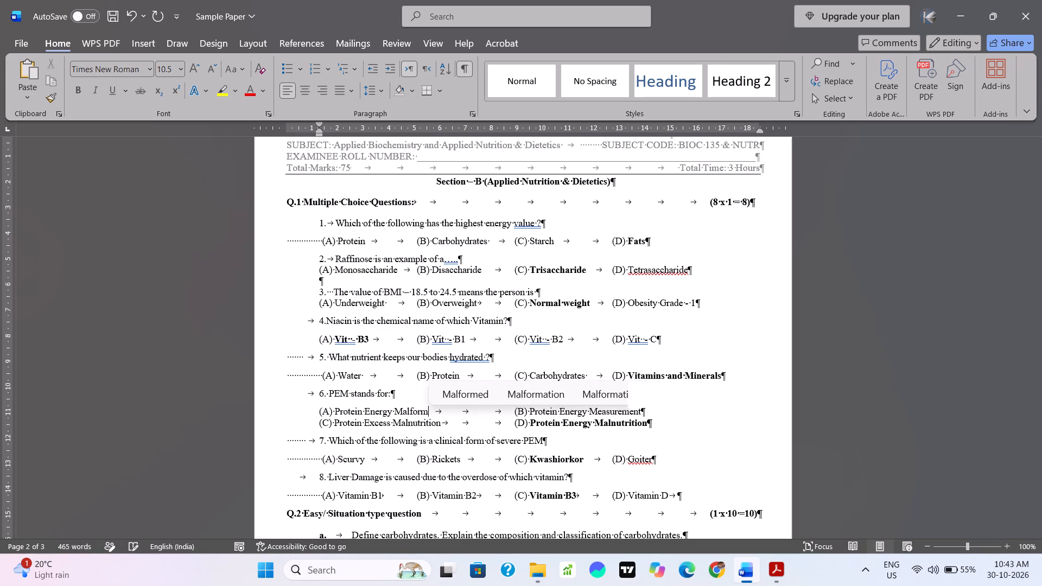
pyautogui.write('atio')
pyautogui.press('n')
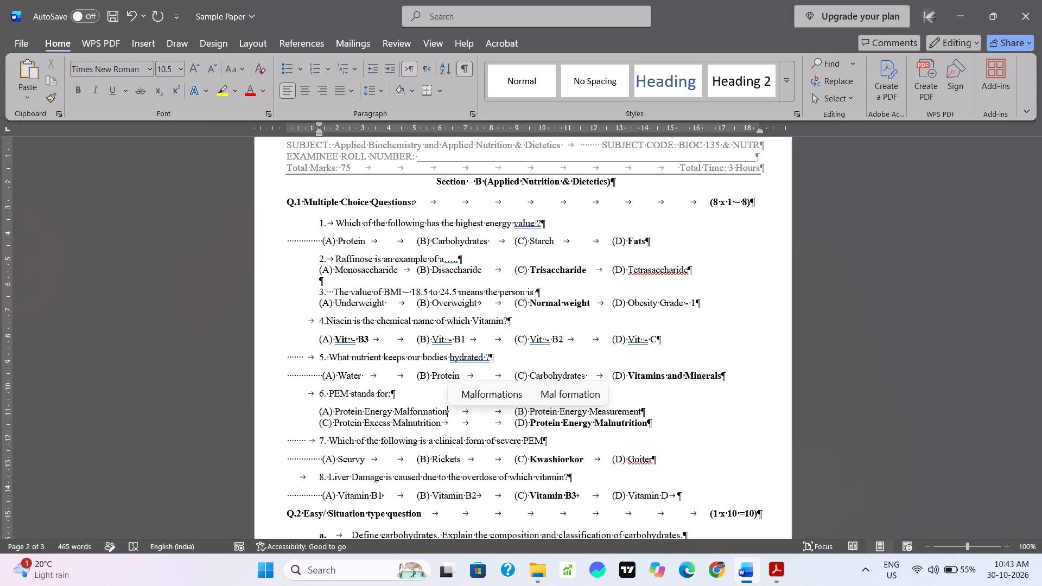
# Move "Malformation" from option (A) of question 6 to option (B), replacing that option's last word.
pyautogui.moveTo(396, 410); pyautogui.dragTo(447, 415)
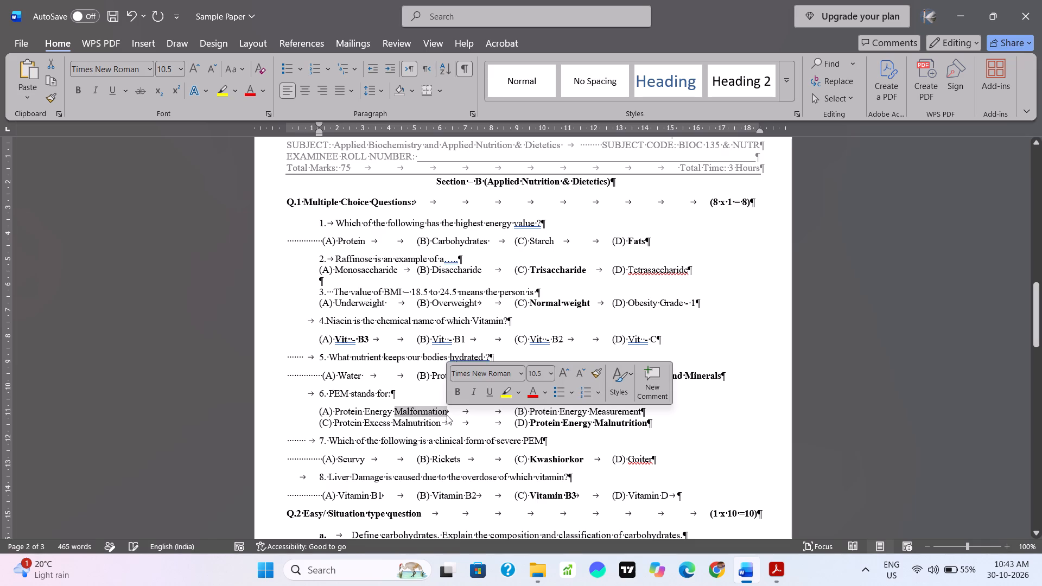
pyautogui.hotkey('ctrl', 'x')
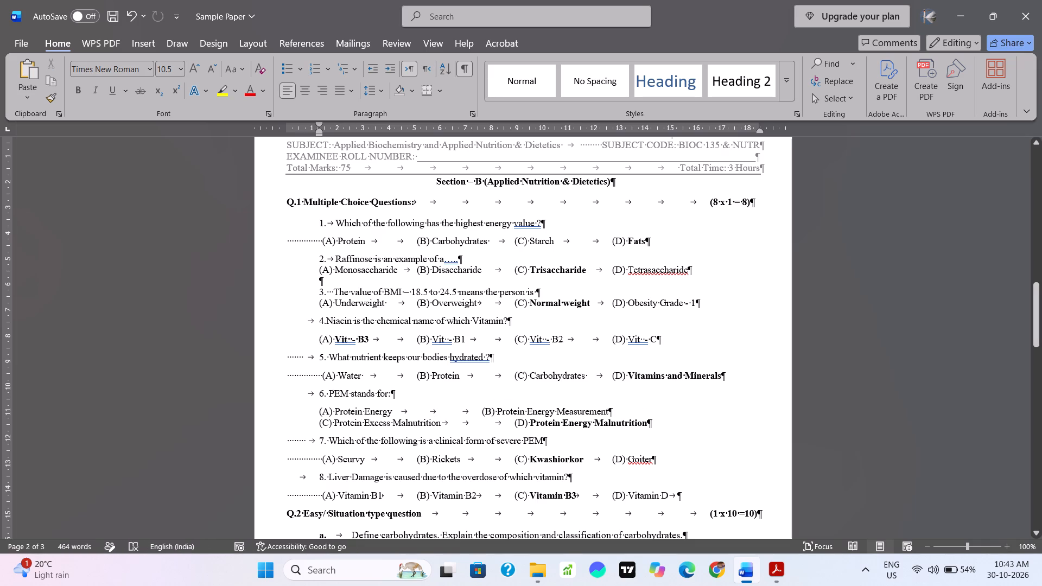
pyautogui.moveTo(557, 413); pyautogui.dragTo(607, 415)
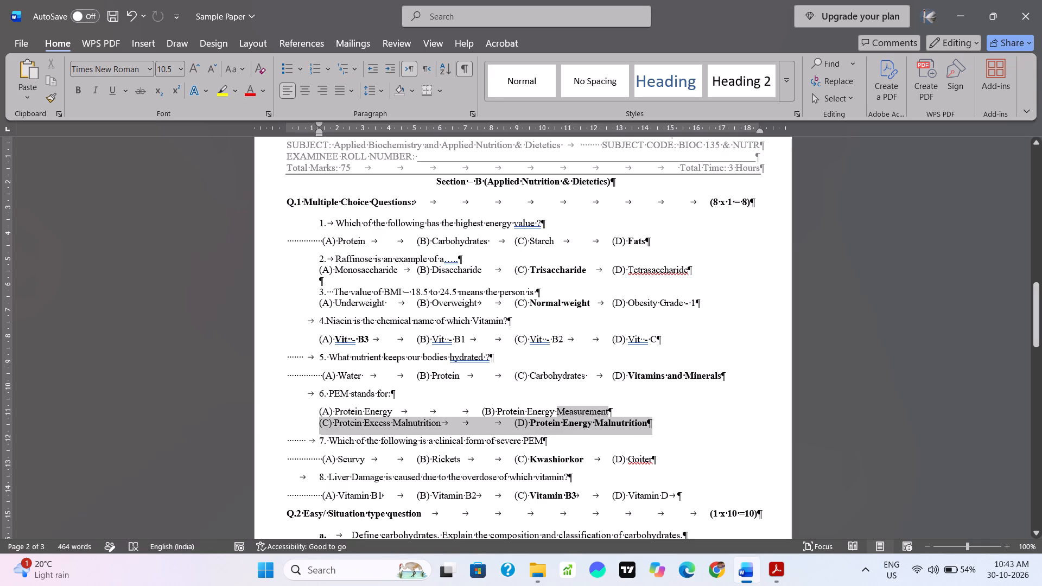
pyautogui.moveTo(607, 415); pyautogui.dragTo(607, 413)
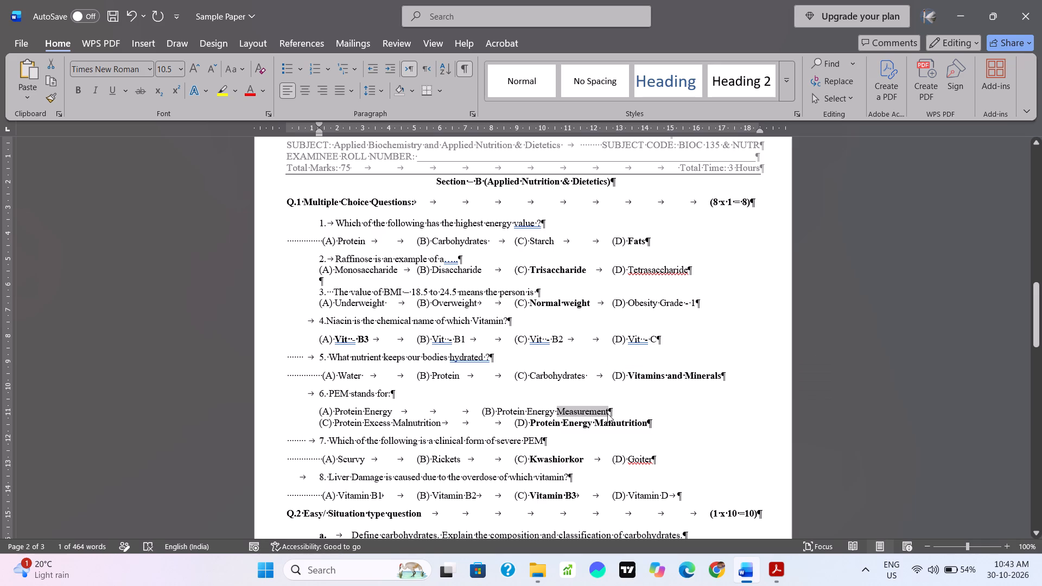
pyautogui.hotkey('ctrl', 'v')
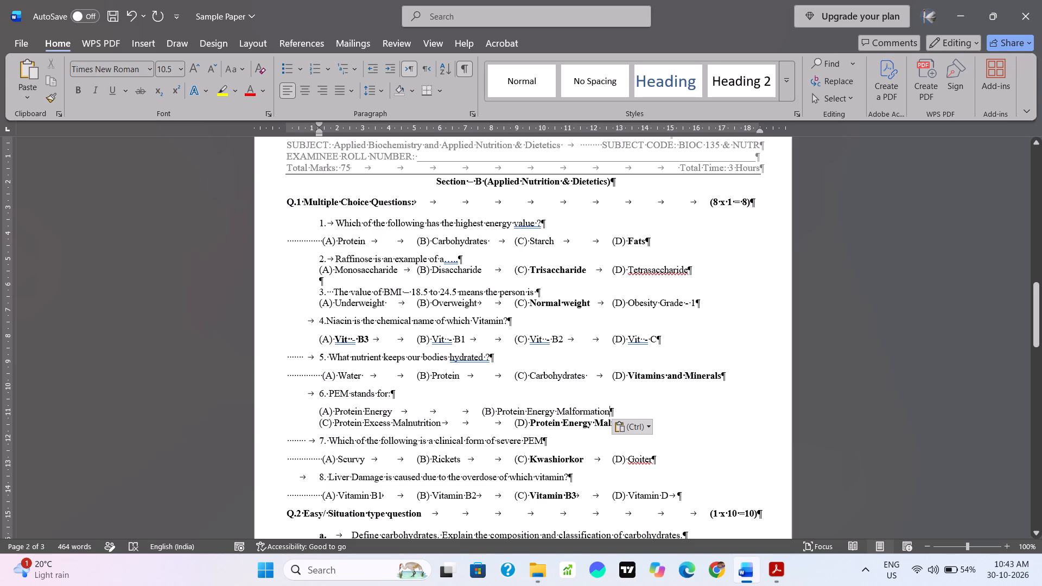
# Replace the second word of option (C) in question 6 with "Energy" copied from option (A).
pyautogui.moveTo(364, 410); pyautogui.dragTo(391, 411)
pyautogui.hotkey('ctrl', 'c')
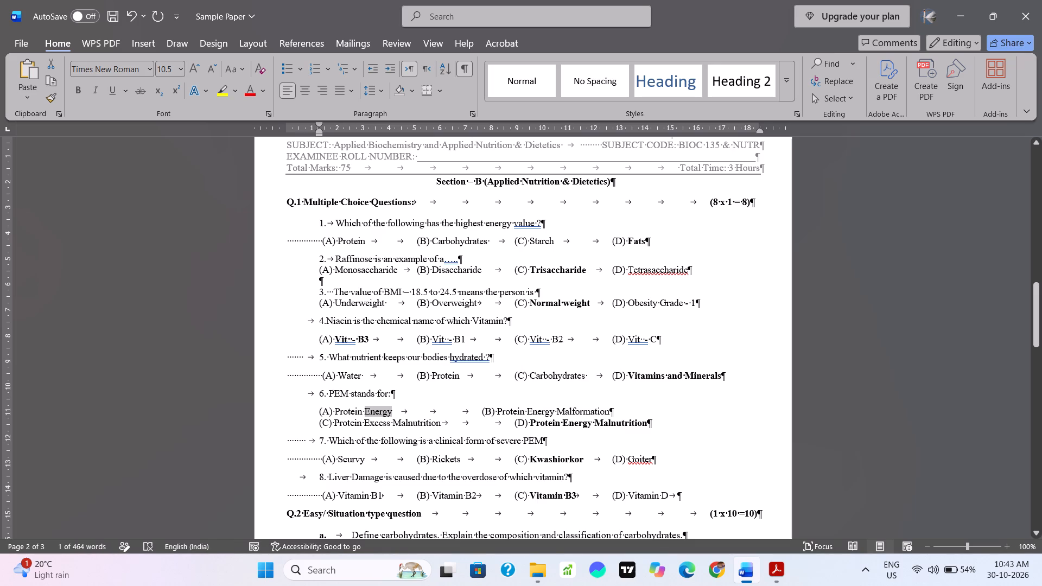
pyautogui.moveTo(364, 423); pyautogui.dragTo(392, 427)
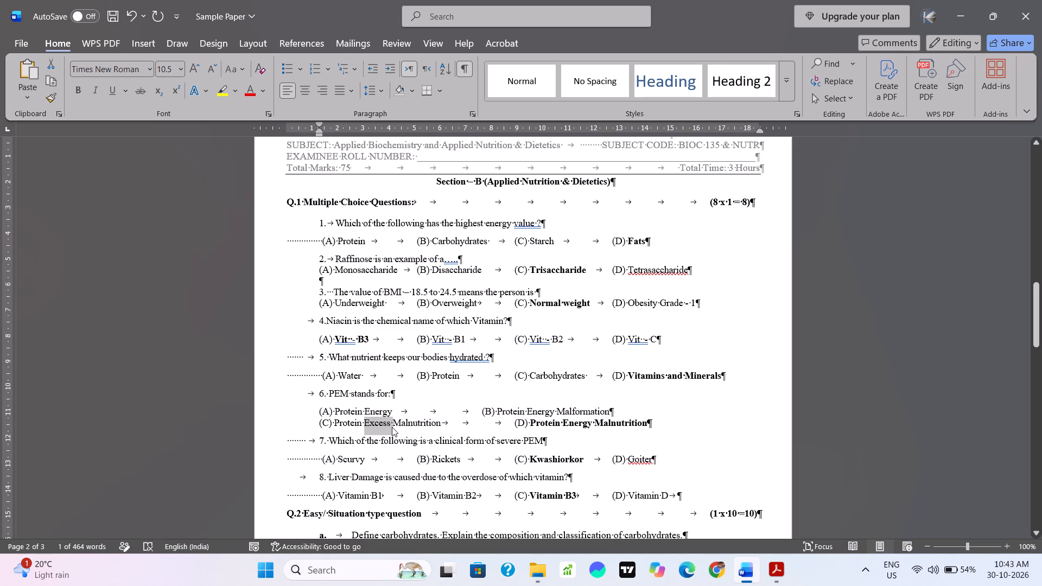
pyautogui.hotkey('ctrl', 'v')
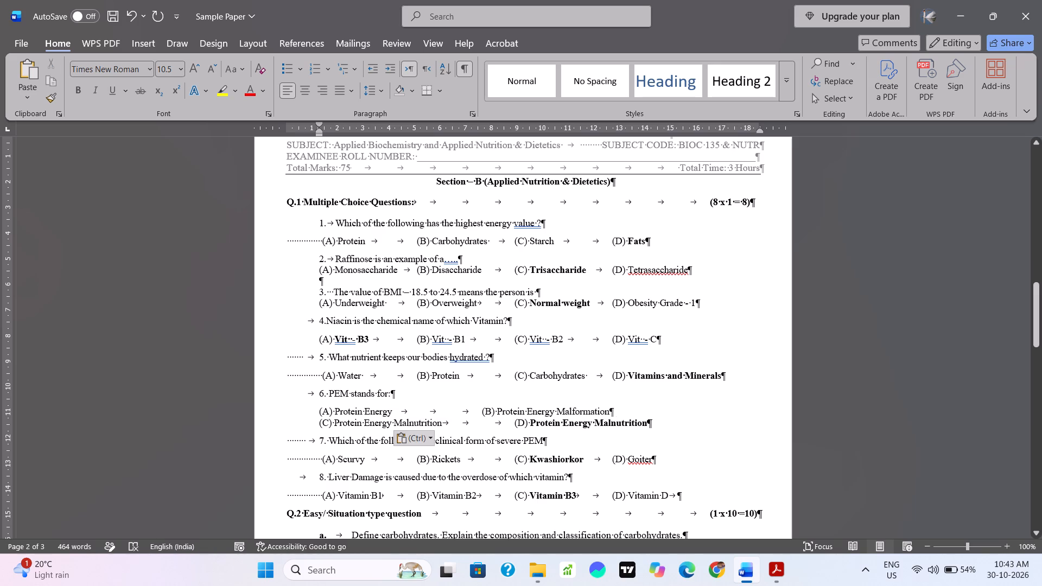
# Complete option (A) of question 6 so that it reads "Protein Energy Micro - nutrition".
pyautogui.click(392, 410)
pyautogui.press('space')
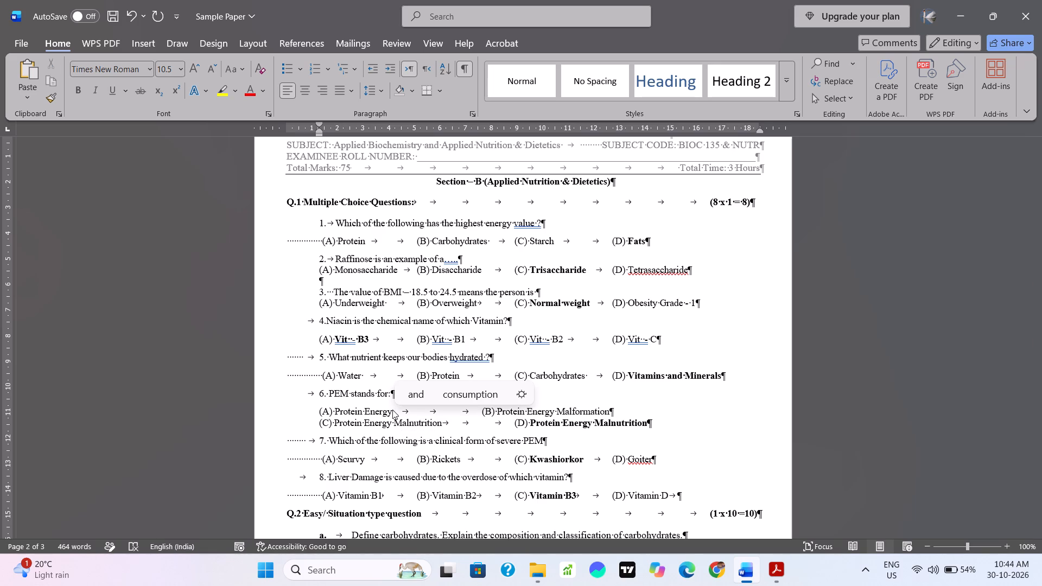
pyautogui.hotkey('shift', 'm')
pyautogui.write('icro')
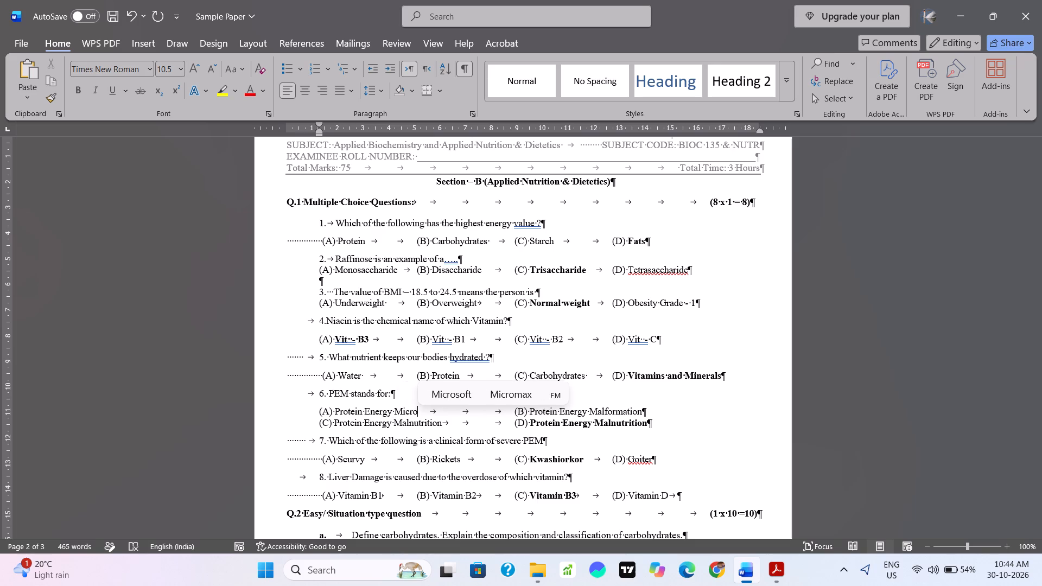
pyautogui.press('space')
pyautogui.write('-')
pyautogui.press('space')
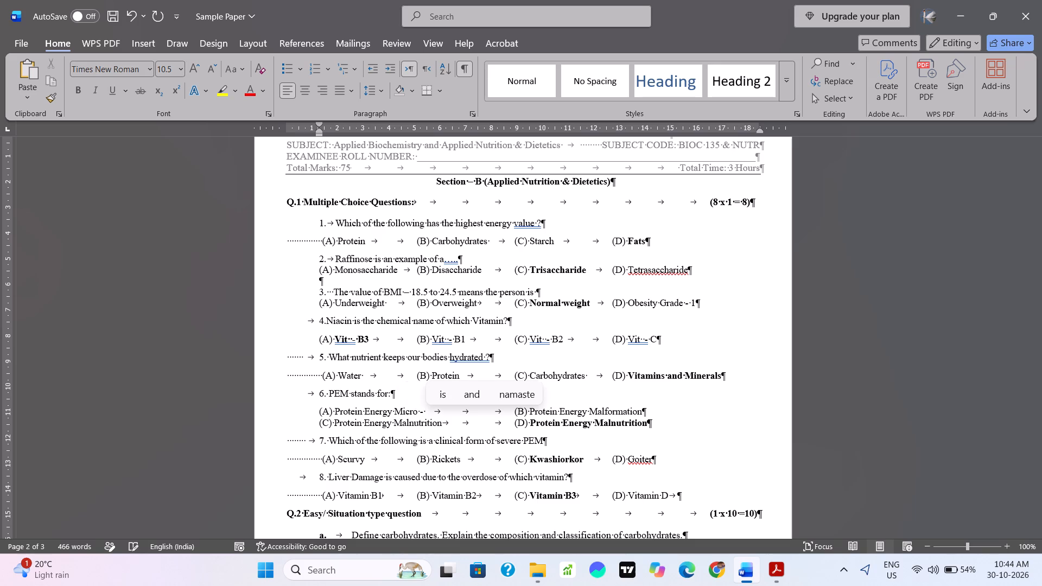
pyautogui.write('nu')
pyautogui.write('tr')
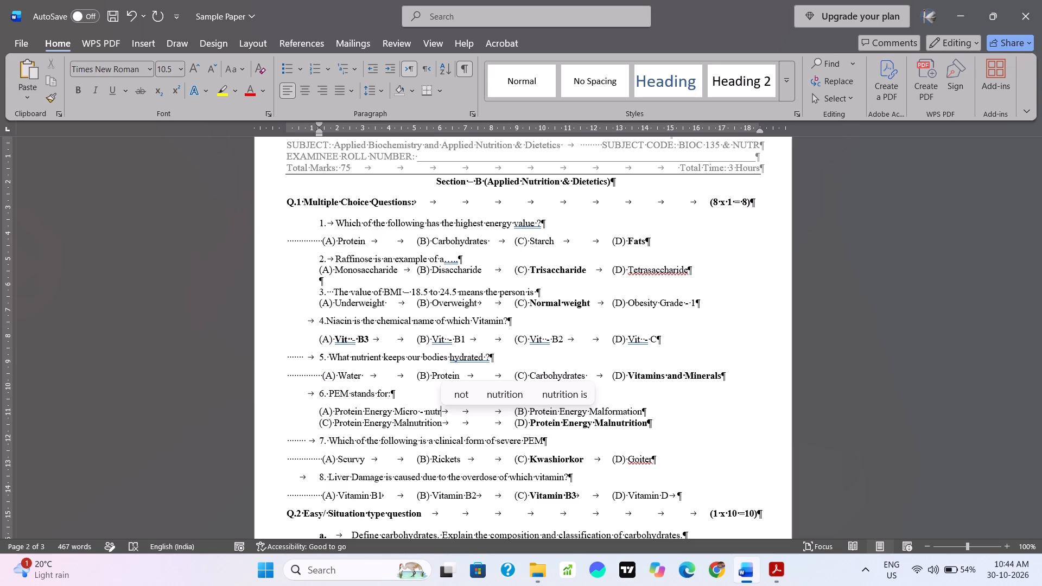
pyautogui.write('ition')
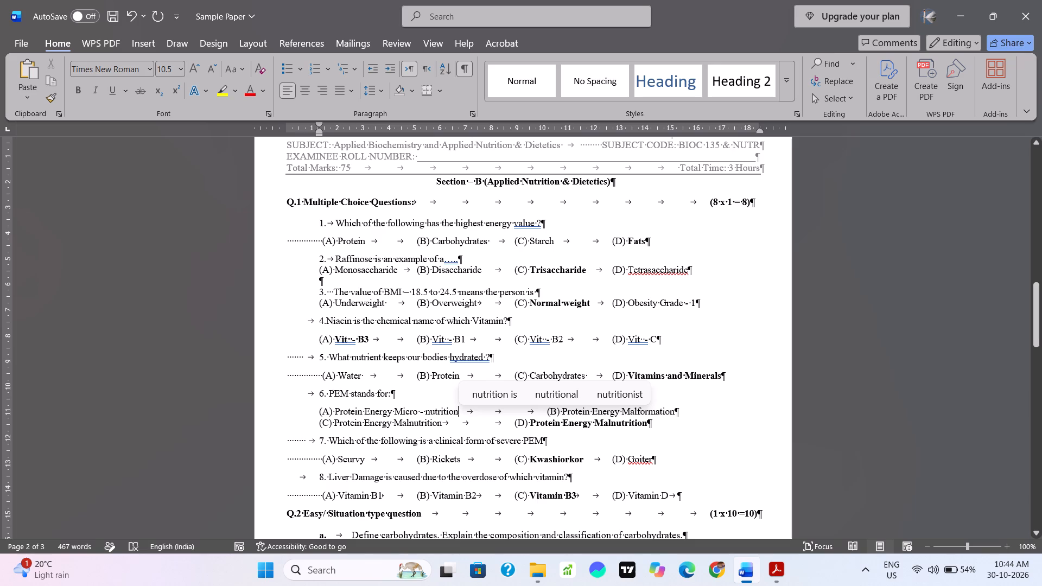
# Reuse option (A)'s ending in option (C) of question 6, altered so that it reads "Protein Energy Macro - nutrition".
pyautogui.moveTo(394, 411); pyautogui.dragTo(444, 415)
pyautogui.hotkey('ctrl', 'c')
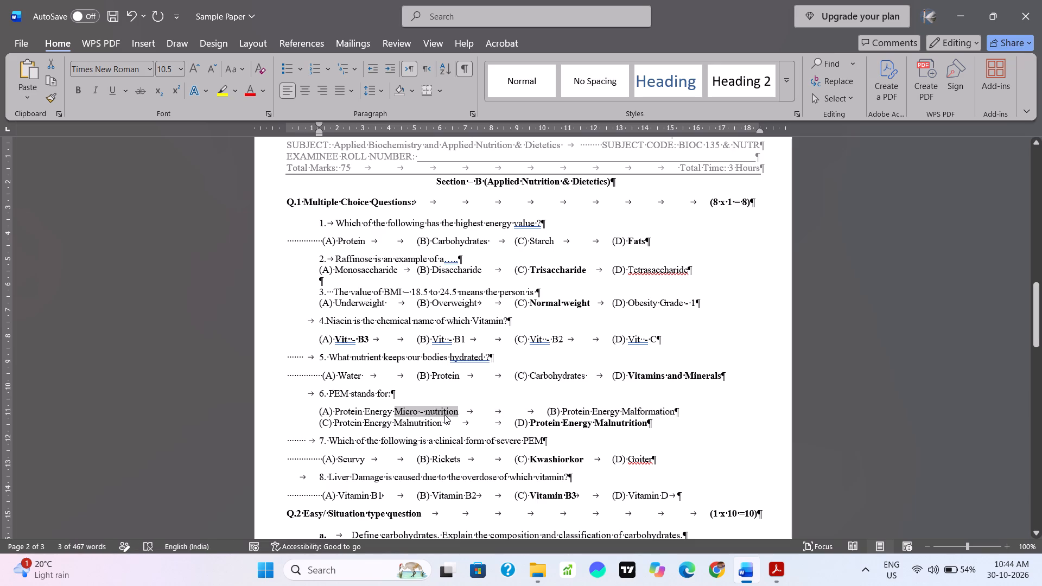
pyautogui.moveTo(393, 423); pyautogui.dragTo(440, 426)
pyautogui.hotkey('ctrl', 'v')
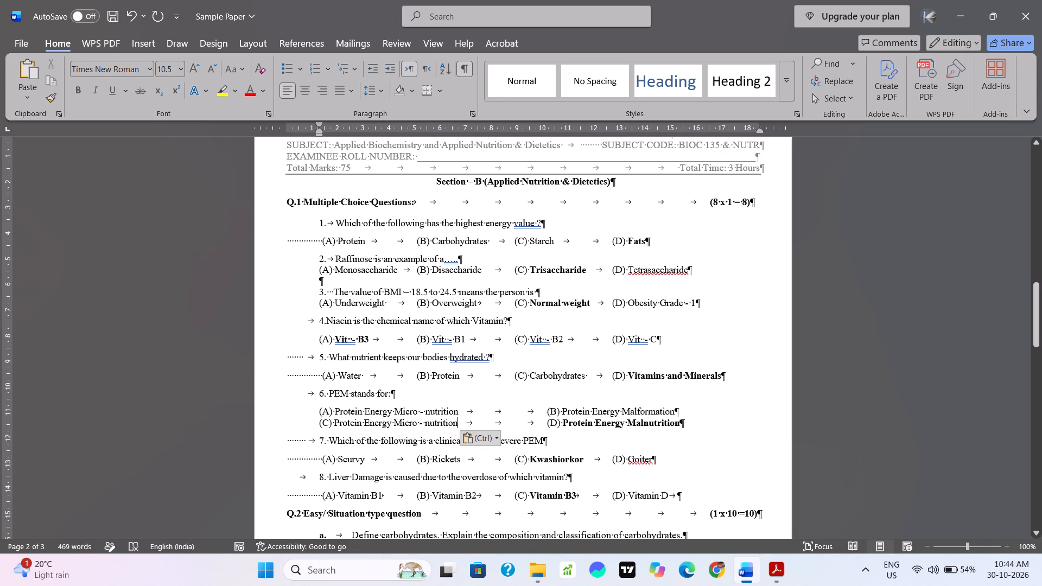
pyautogui.click(415, 423)
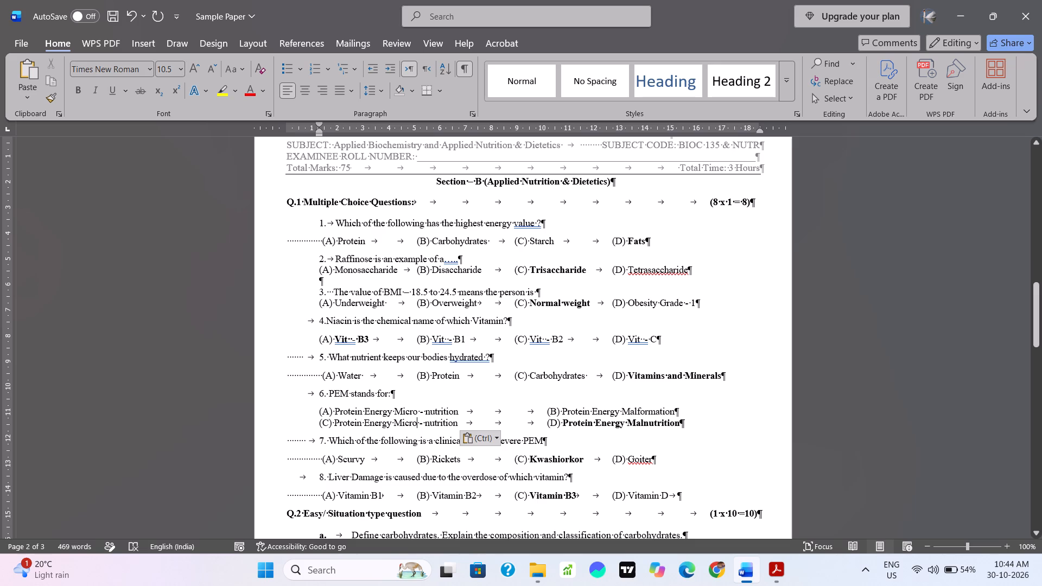
pyautogui.click(406, 426)
pyautogui.press('BackSpace')
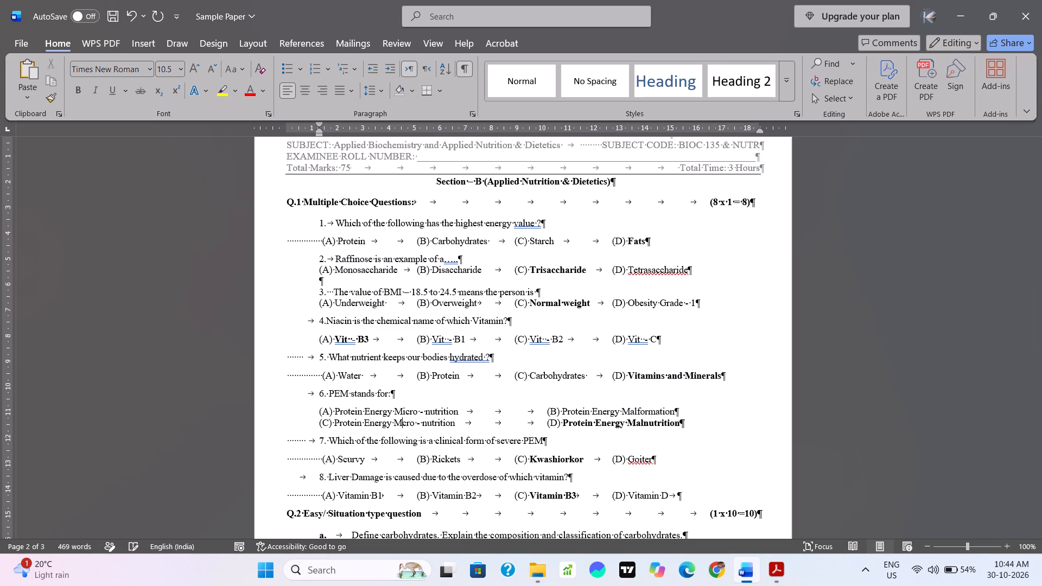
pyautogui.press('a')
# Remove the extra tab before options (B) and (D) of question 6 to realign them with the other questions' columns.
pyautogui.click(508, 409)
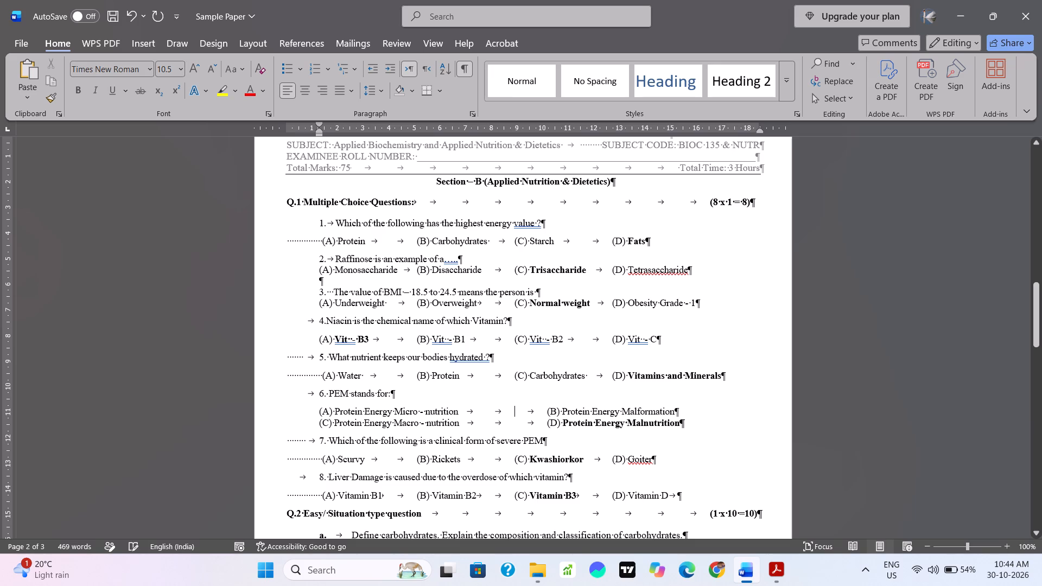
pyautogui.press('Delete')
pyautogui.press('Down')
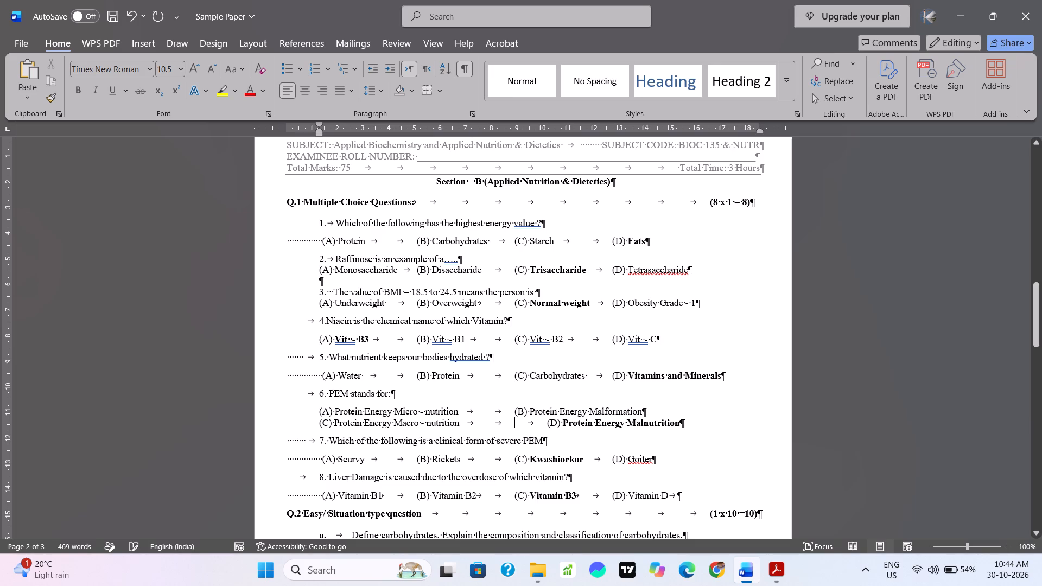
pyautogui.press('Delete')
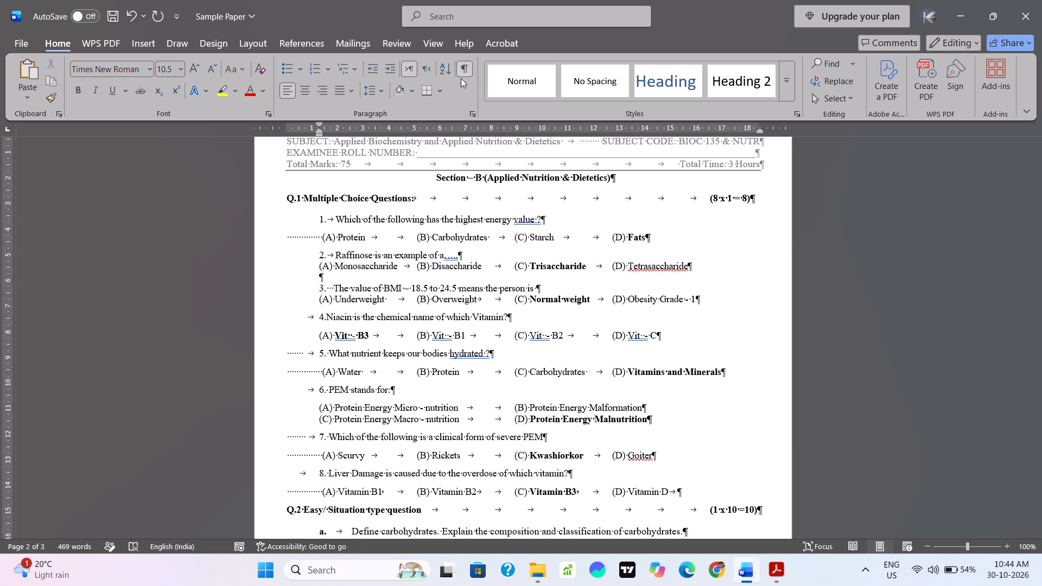
# Hide the paragraph and formatting marks in the document.
pyautogui.click(464, 70)
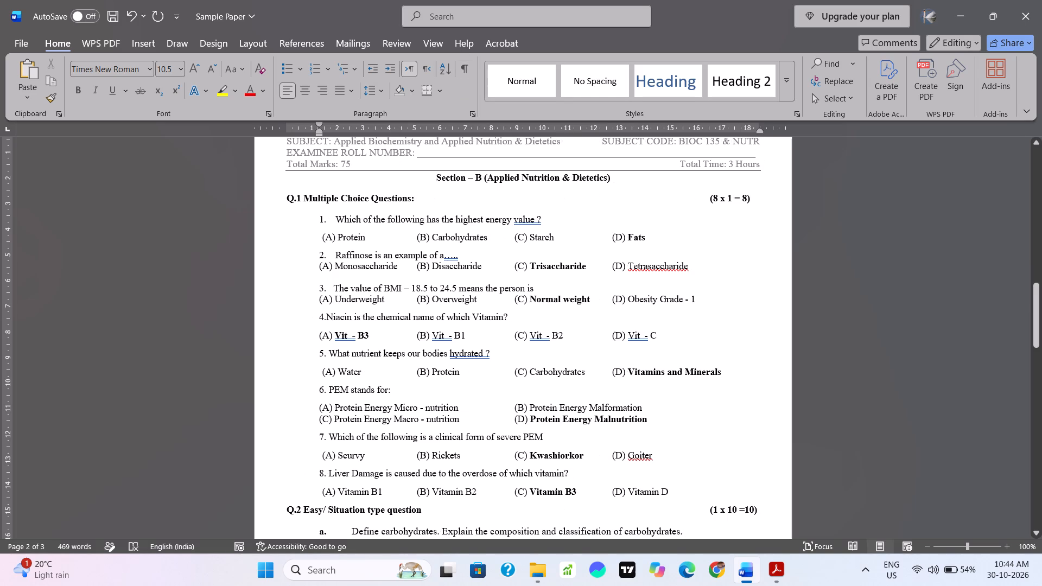
# Check the Section B questions down to the unfilled short-answer and very-short-answer items.
pyautogui.scroll(-3, 583, 432)
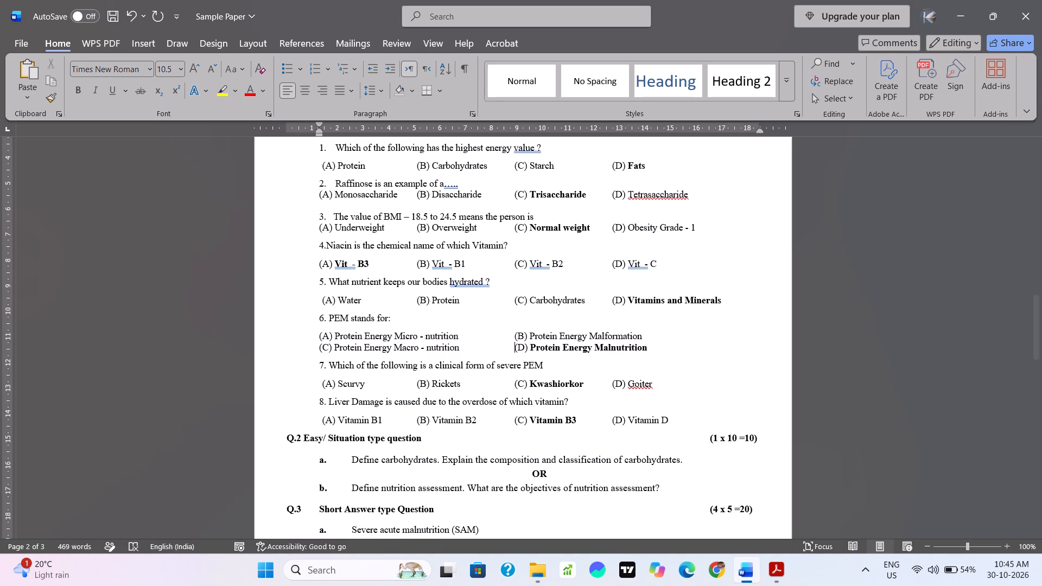
pyautogui.scroll(-2, 583, 432)
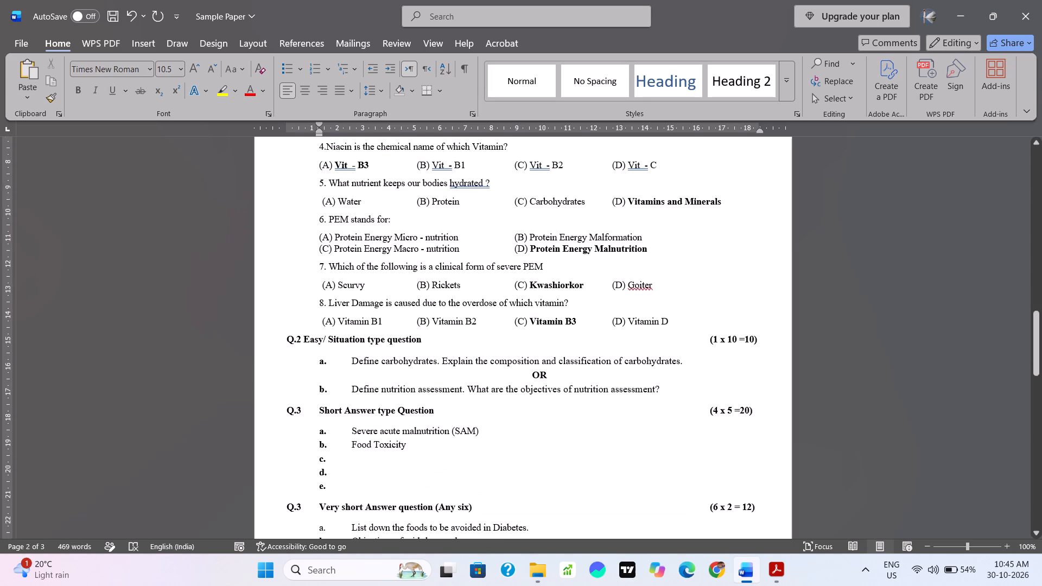
pyautogui.scroll(-2, 583, 432)
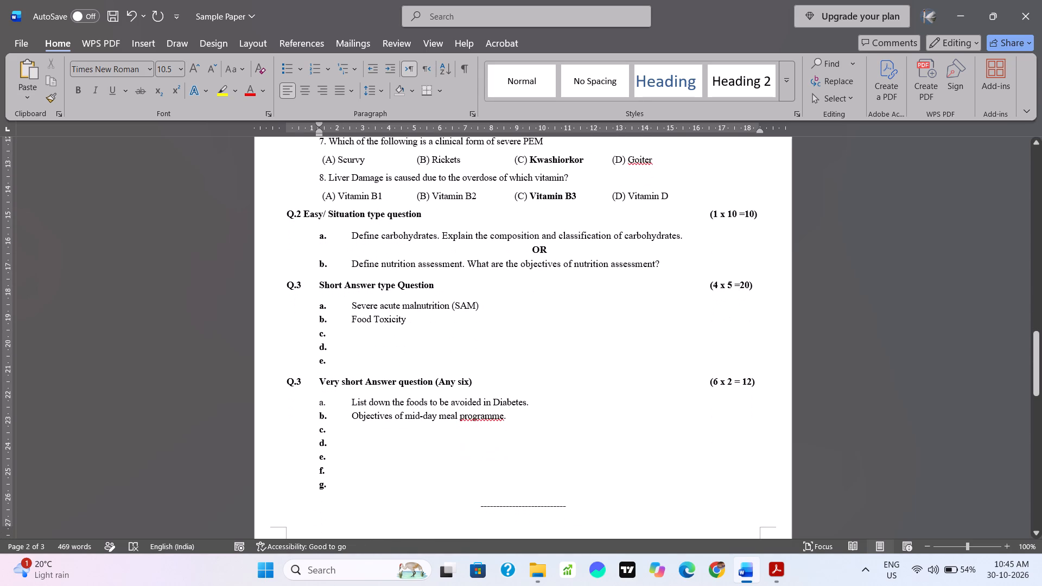
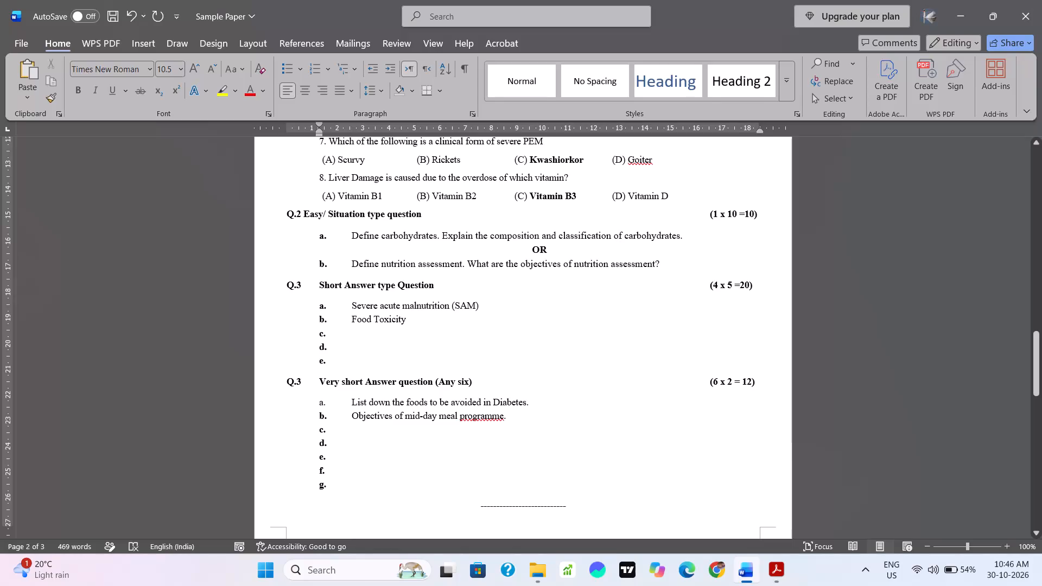
# Enter "List down the food born diseases" in non-bold text as item c of the very-short-answer questions.
pyautogui.click(358, 429)
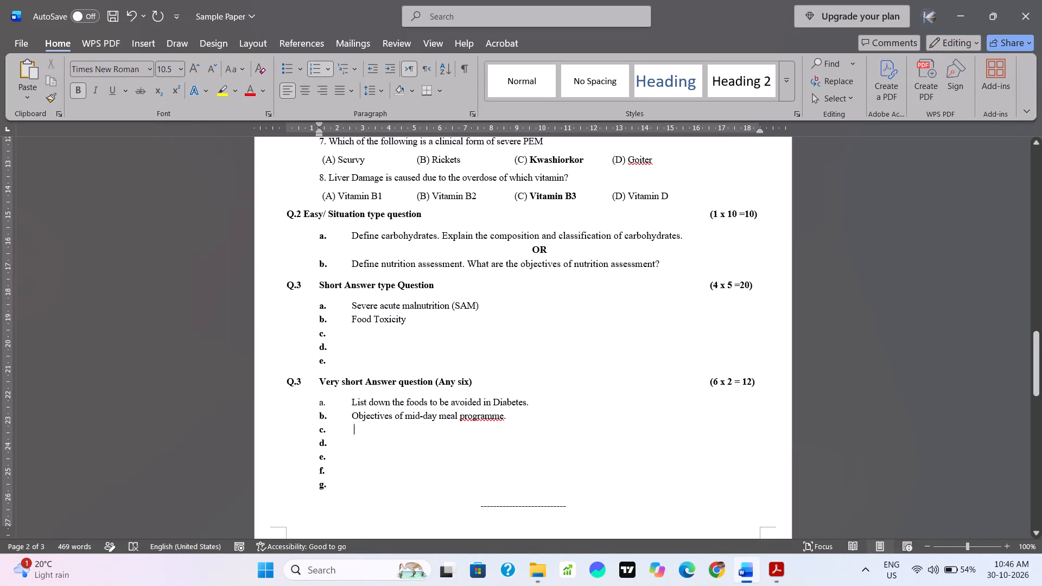
pyautogui.hotkey('ctrl', 'b')
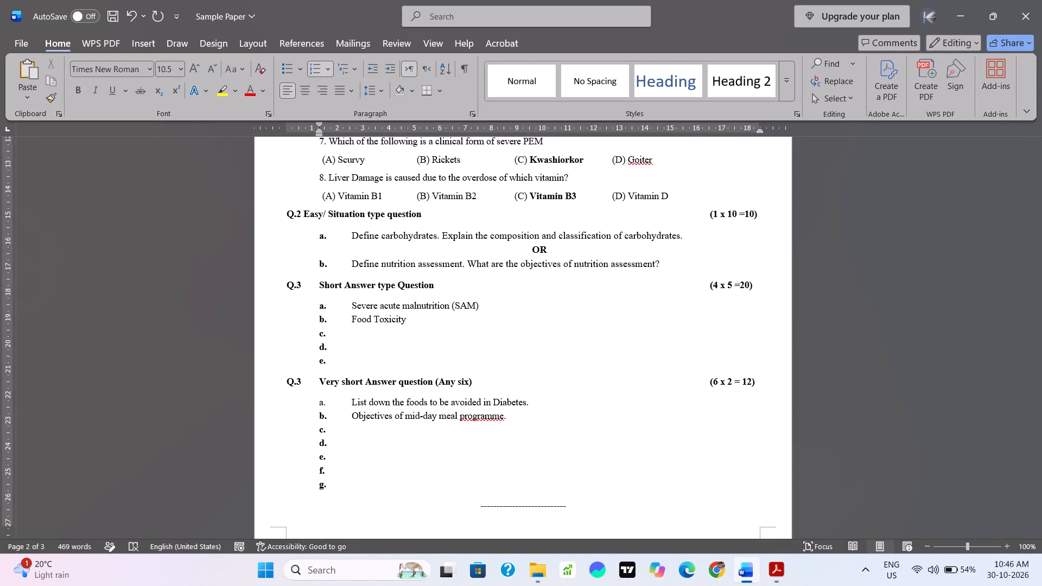
pyautogui.press('l')
pyautogui.press('BackSpace')
pyautogui.write('List')
pyautogui.press('space')
pyautogui.write('down the')
pyautogui.press('space')
pyautogui.write('foo')
pyautogui.write('d')
pyautogui.press('space')
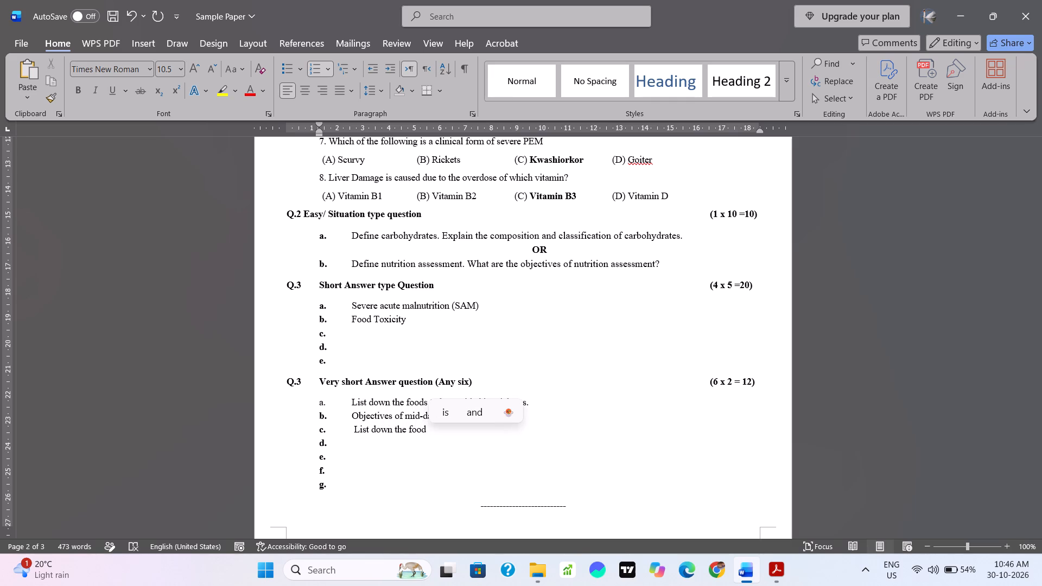
pyautogui.write('born')
pyautogui.press('space')
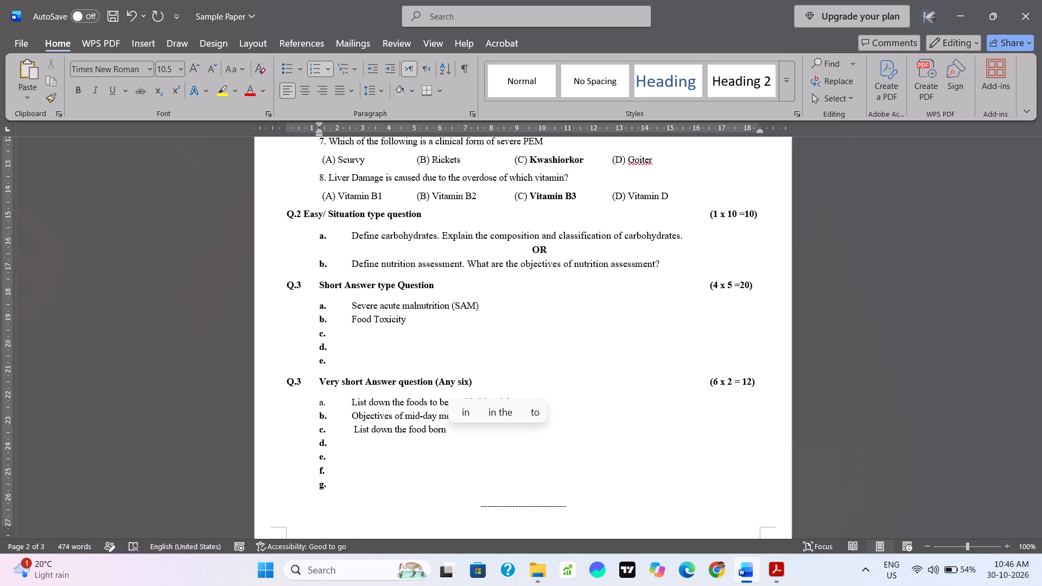
pyautogui.write('disea')
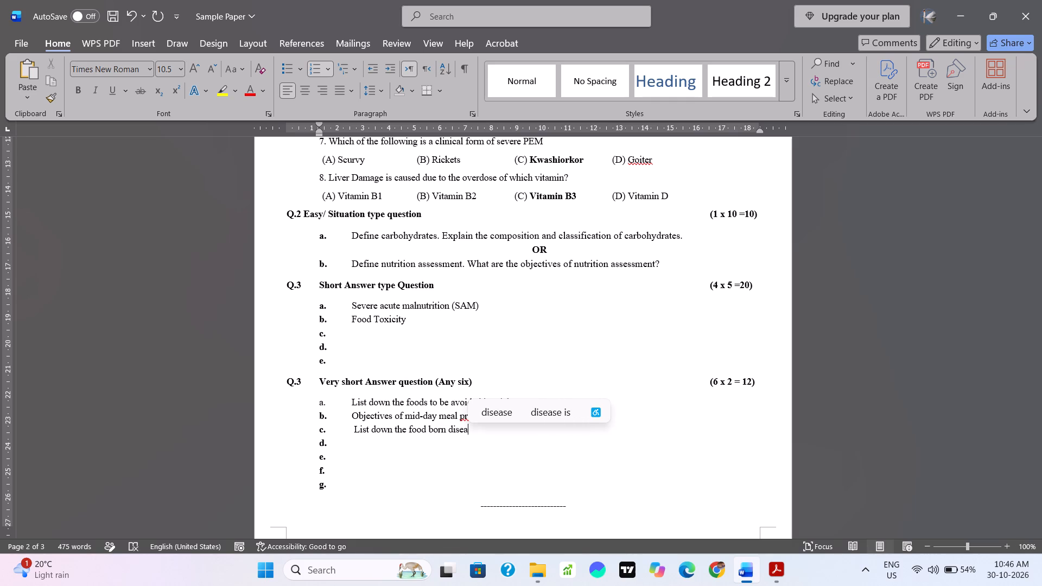
pyautogui.write('ses')
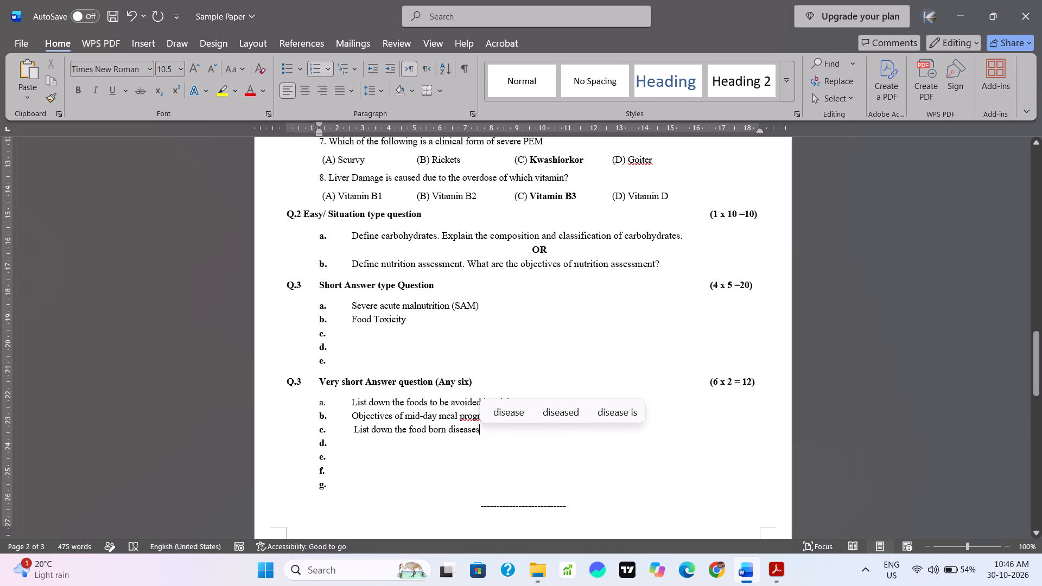
pyautogui.press('Down')
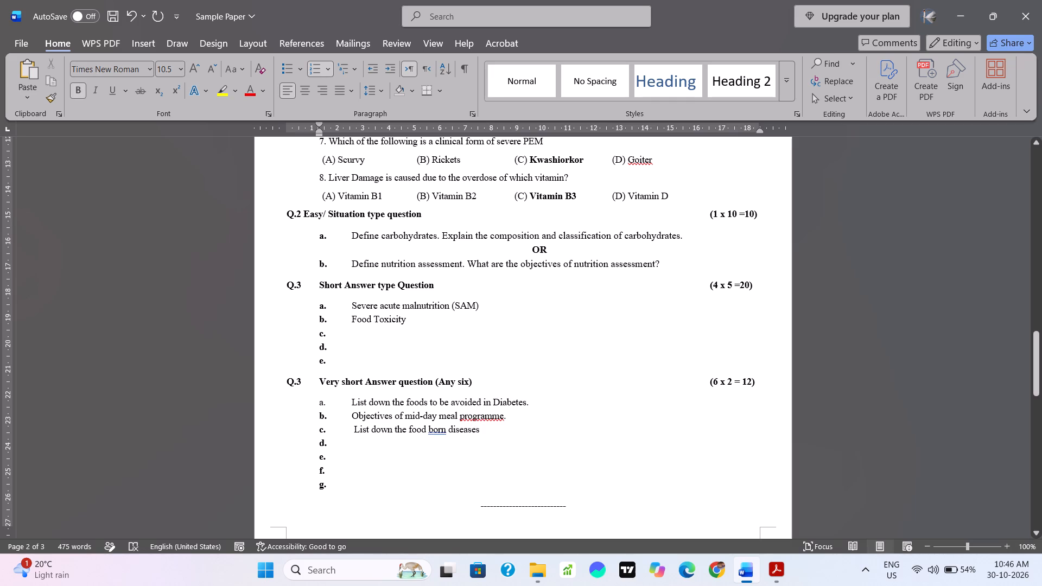
# Correct the flagged word "born" in very-short-answer item c to "borne".
pyautogui.rightClick(439, 426)
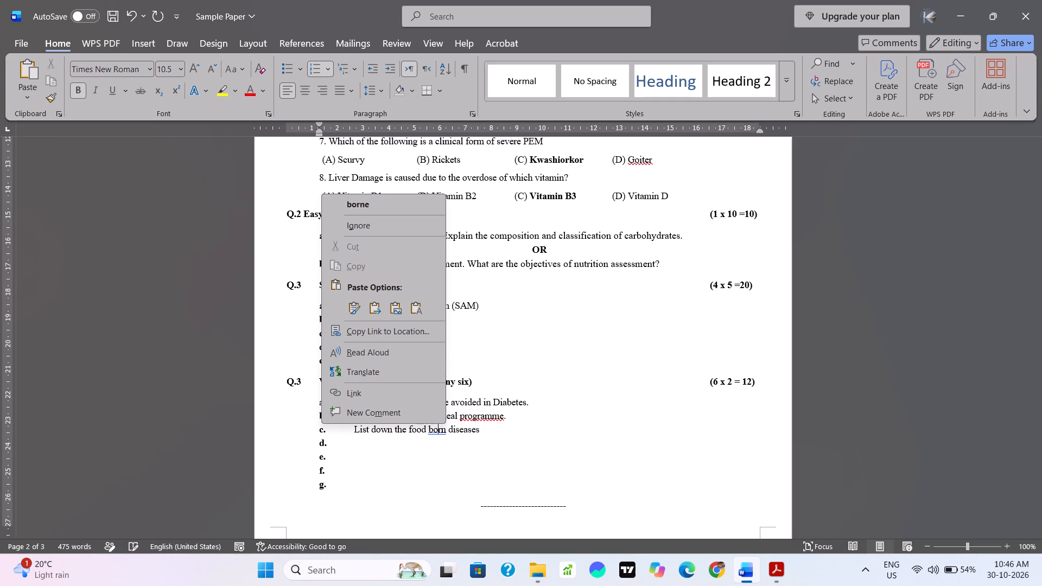
pyautogui.click(388, 205)
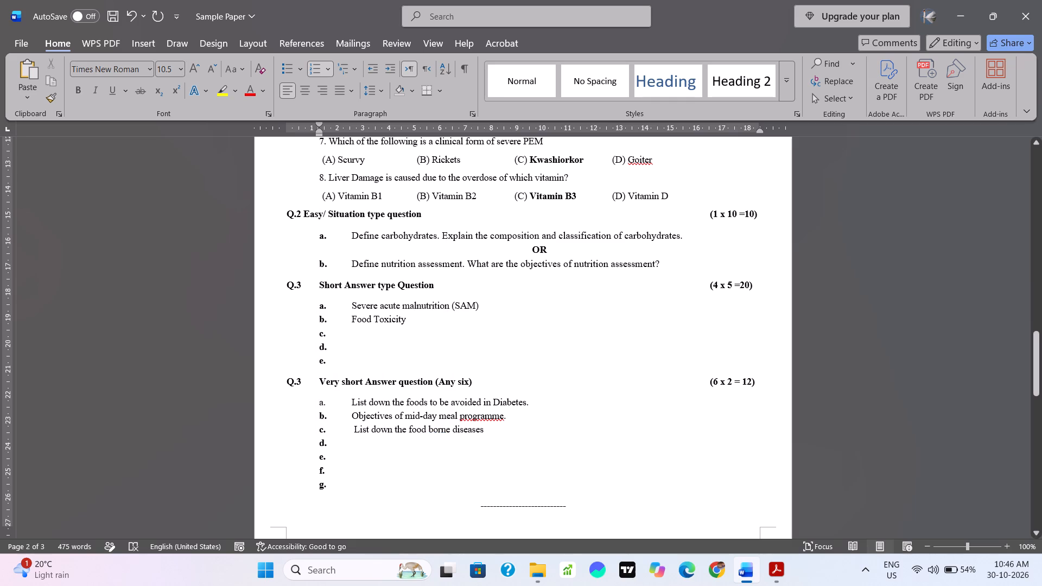
# Show the formatting marks and remove the stray leading space from very-short-answer item c, keeping its list lettering.
pyautogui.click(458, 68)
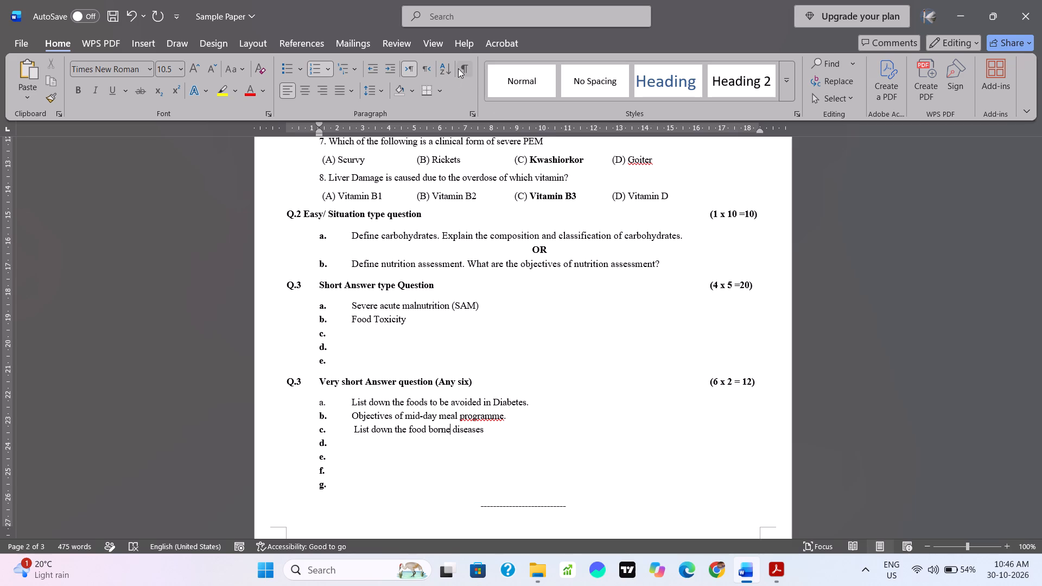
pyautogui.click(354, 432)
pyautogui.press('BackSpace')
pyautogui.press('BackSpace')
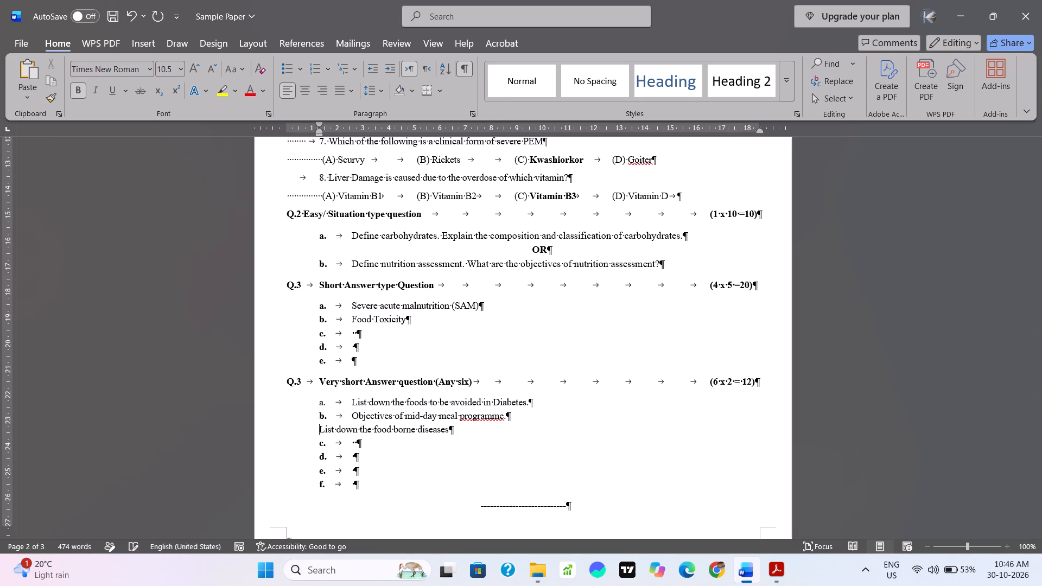
pyautogui.hotkey('ctrl', 'z')
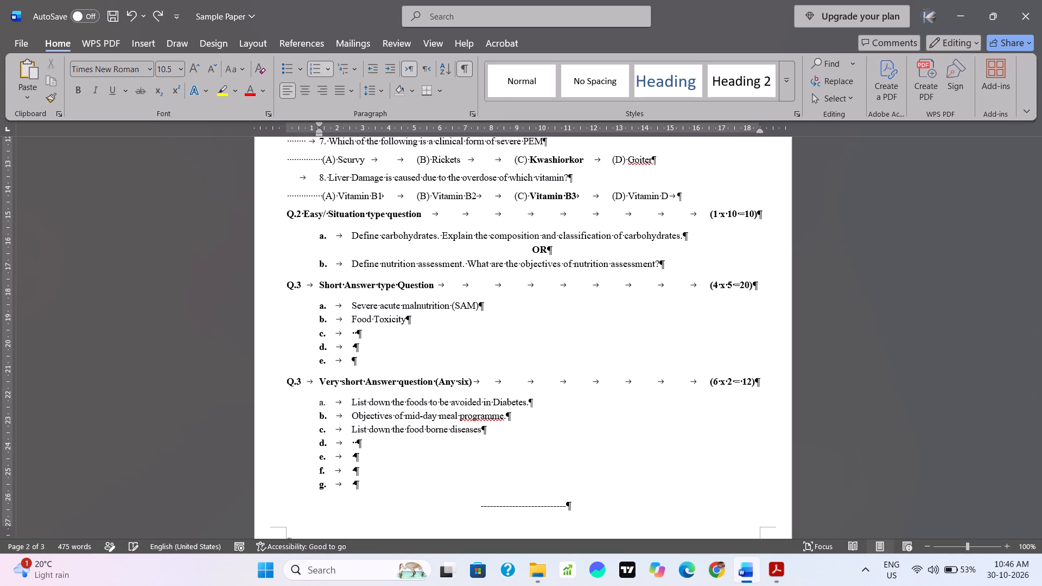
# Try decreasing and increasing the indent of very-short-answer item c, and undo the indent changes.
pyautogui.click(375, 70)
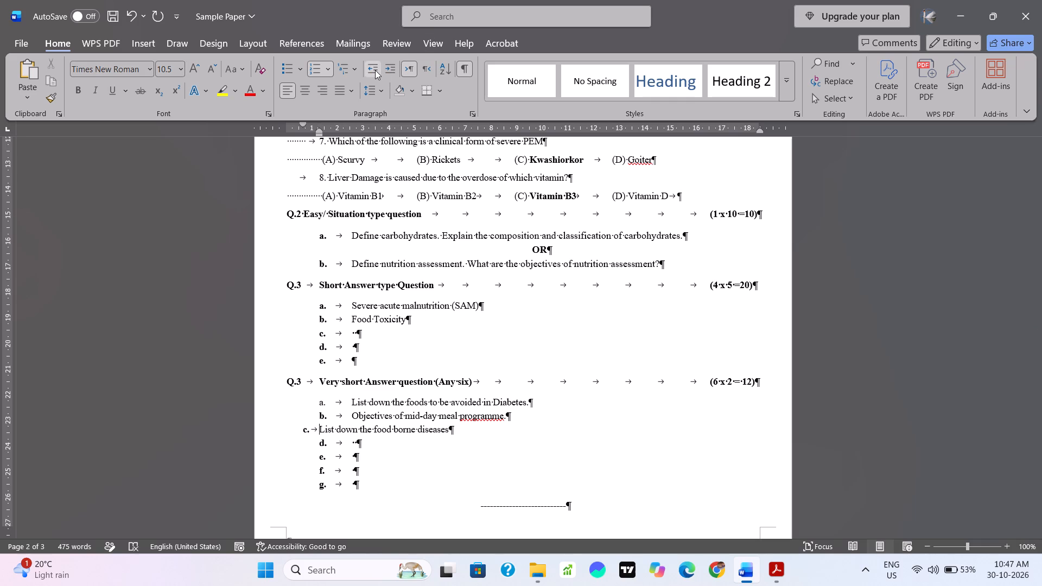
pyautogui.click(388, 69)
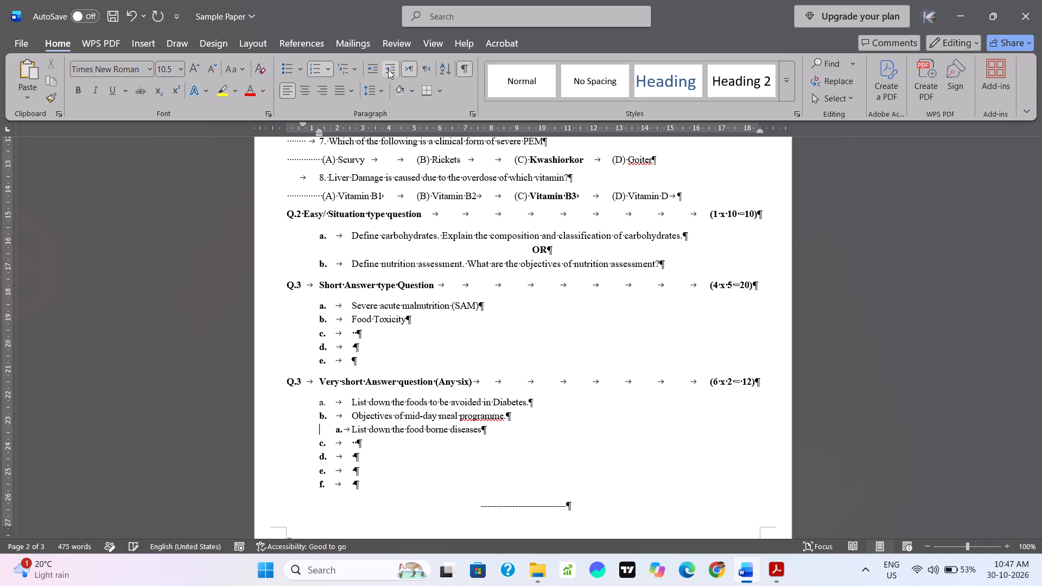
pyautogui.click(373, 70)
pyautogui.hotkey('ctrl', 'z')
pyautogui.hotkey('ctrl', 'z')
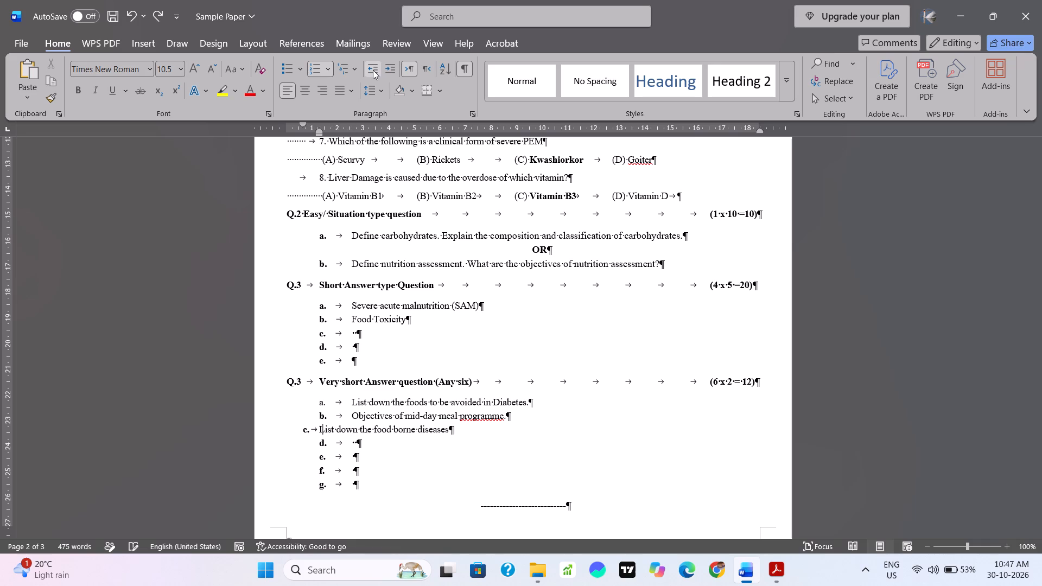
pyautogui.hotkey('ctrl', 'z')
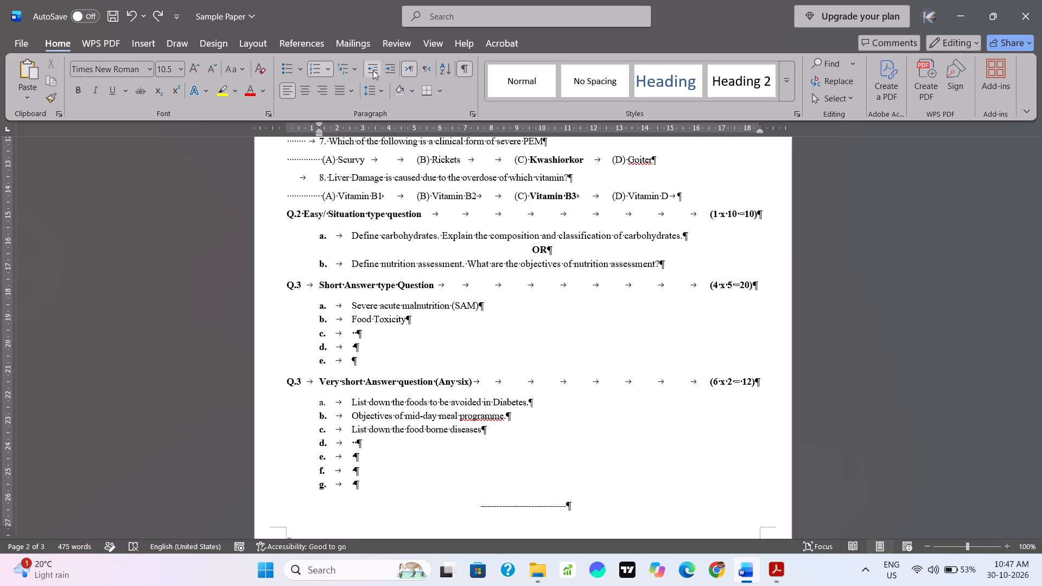
# Delete the two stray spaces in the empty very-short-answer item d.
pyautogui.press('Down')
pyautogui.press('Delete')
pyautogui.press('Delete')
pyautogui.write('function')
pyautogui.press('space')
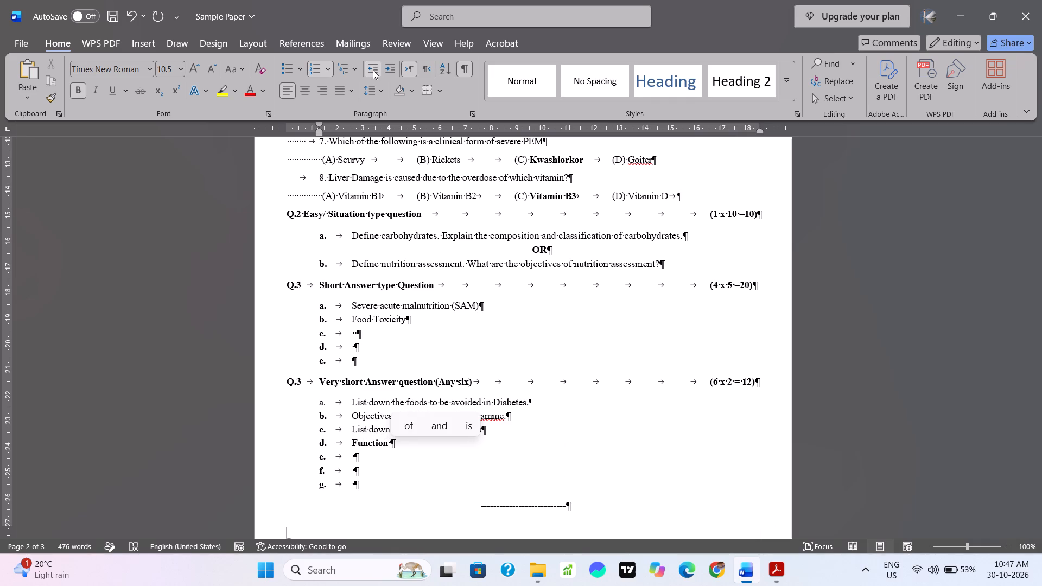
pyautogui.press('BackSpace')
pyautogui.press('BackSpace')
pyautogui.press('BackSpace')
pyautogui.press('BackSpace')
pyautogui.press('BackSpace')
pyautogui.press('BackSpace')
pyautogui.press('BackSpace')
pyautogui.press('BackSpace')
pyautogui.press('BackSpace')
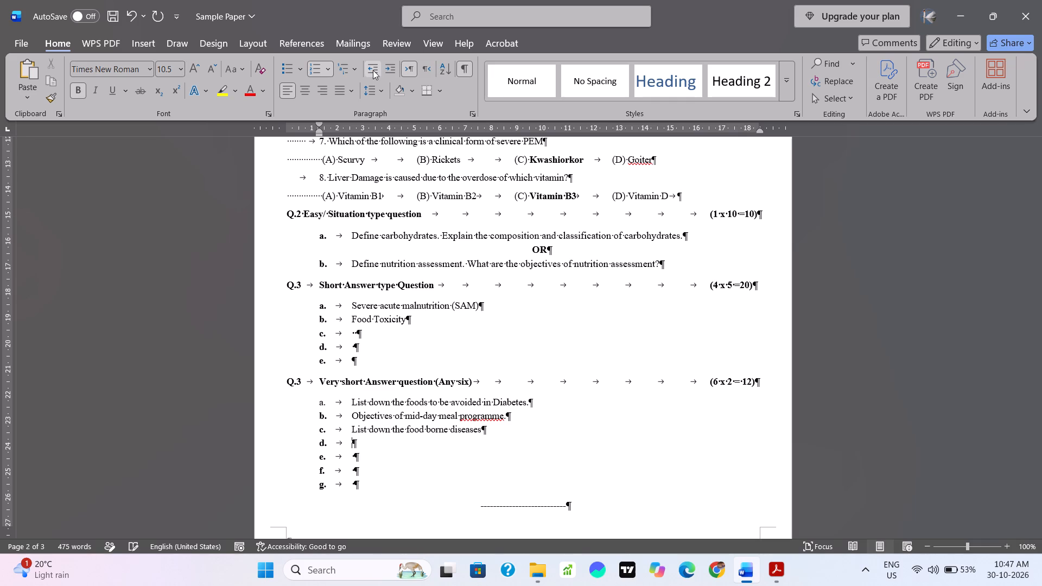
# Enter "Function of Iodine." in non-bold text with a capital F as item d of the very-short-answer questions.
pyautogui.hotkey('ctrl', 'b')
pyautogui.write('fun')
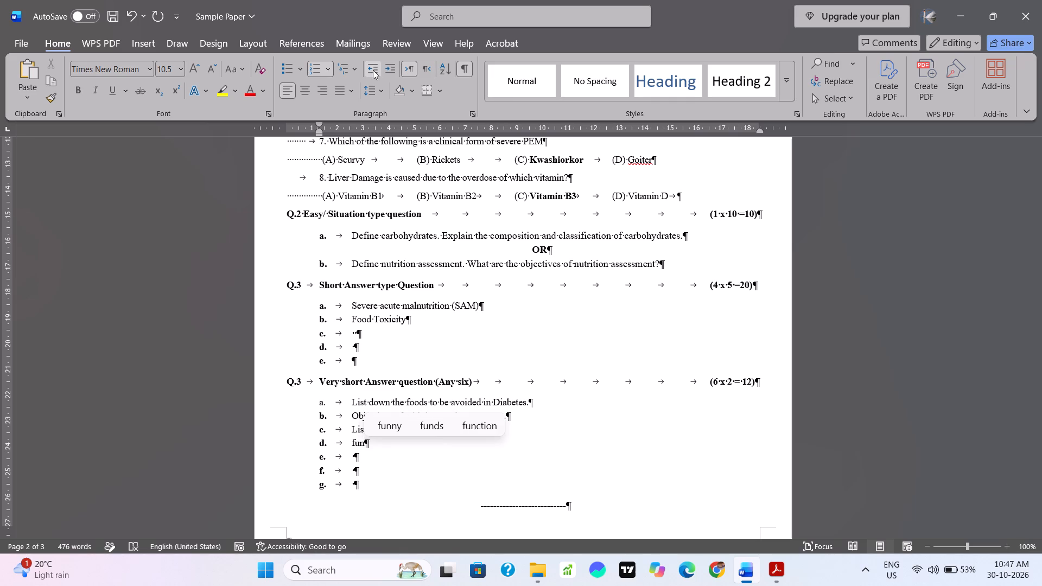
pyautogui.write('ction')
pyautogui.press('space')
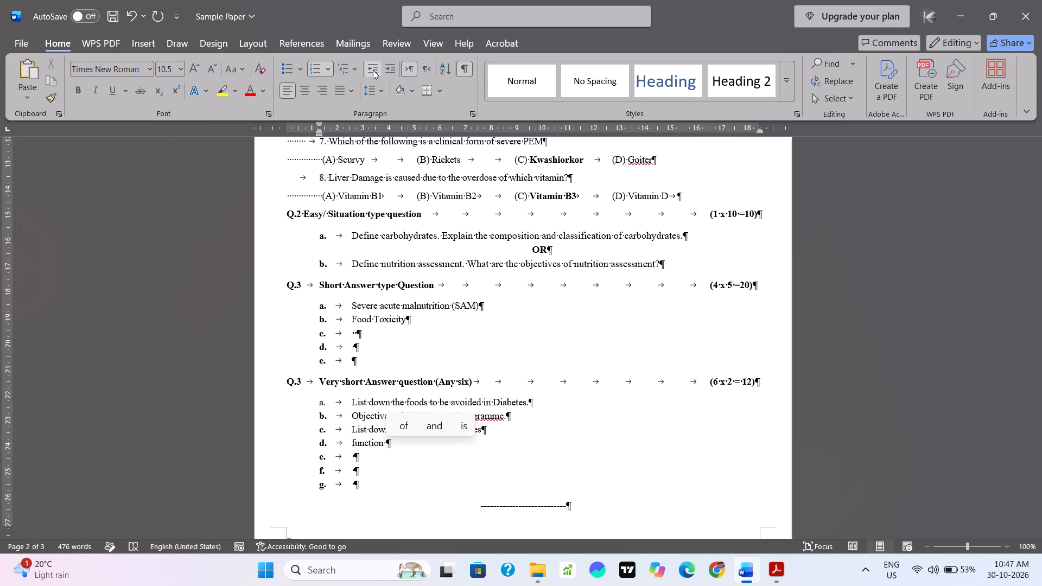
pyautogui.press('BackSpace')
pyautogui.press('BackSpace')
pyautogui.press('BackSpace')
pyautogui.press('BackSpace')
pyautogui.press('BackSpace')
pyautogui.press('BackSpace')
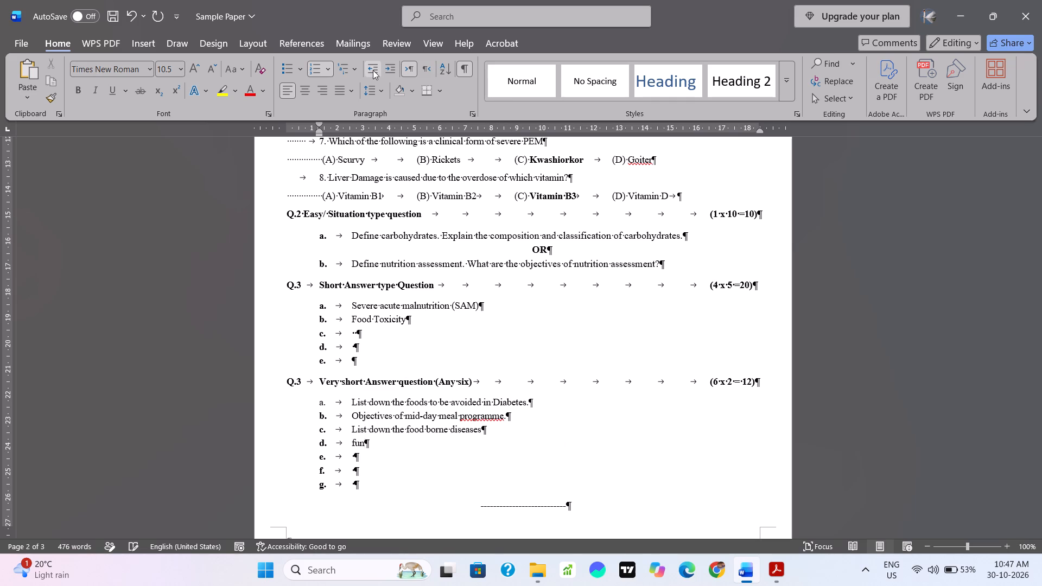
pyautogui.press('BackSpace')
pyautogui.press('BackSpace')
pyautogui.press('BackSpace')
pyautogui.write('Function')
pyautogui.press('space')
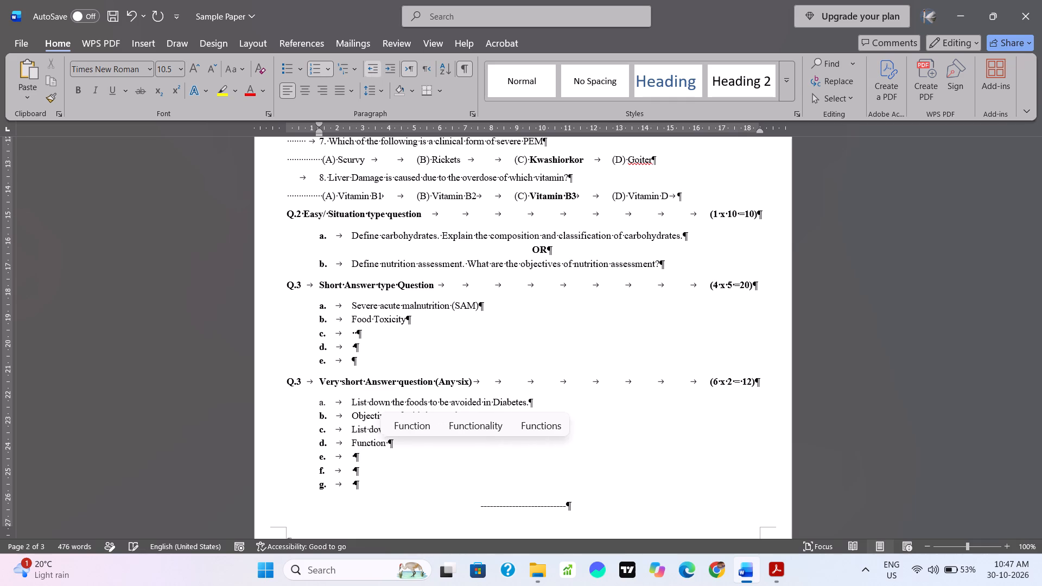
pyautogui.press('o')
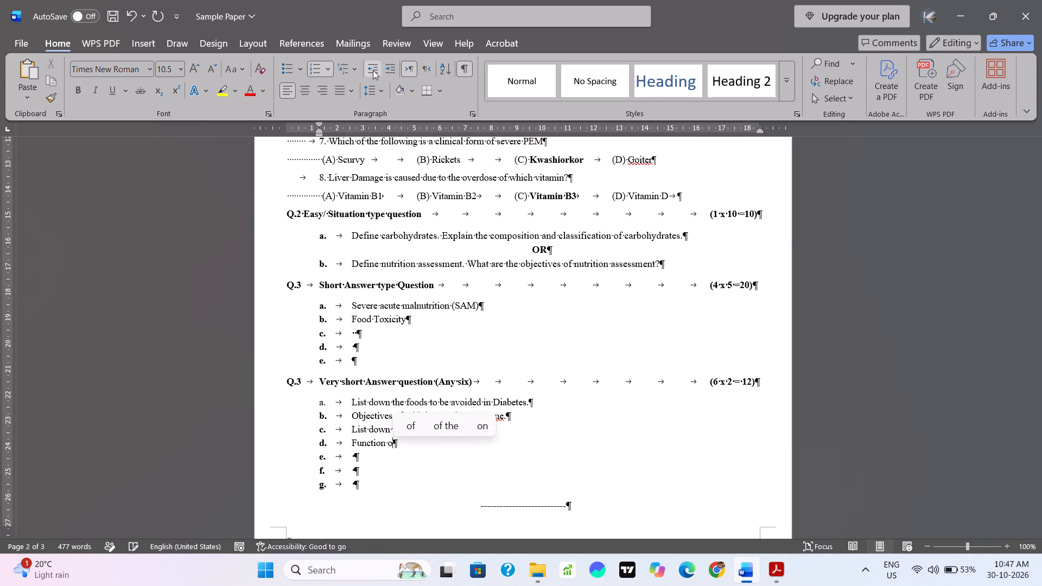
pyautogui.write('f')
pyautogui.press('space')
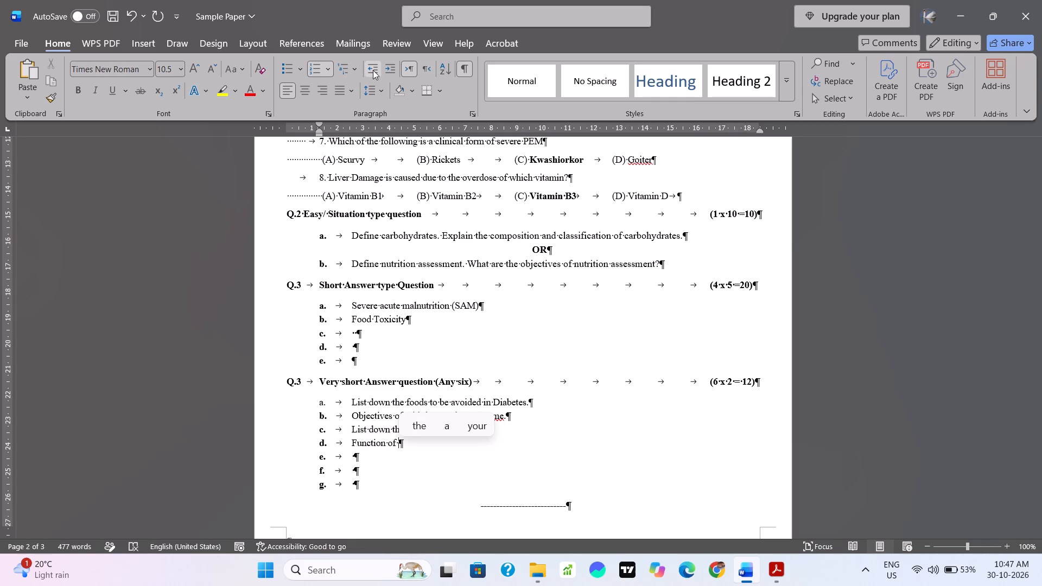
pyautogui.hotkey('shift', 'i')
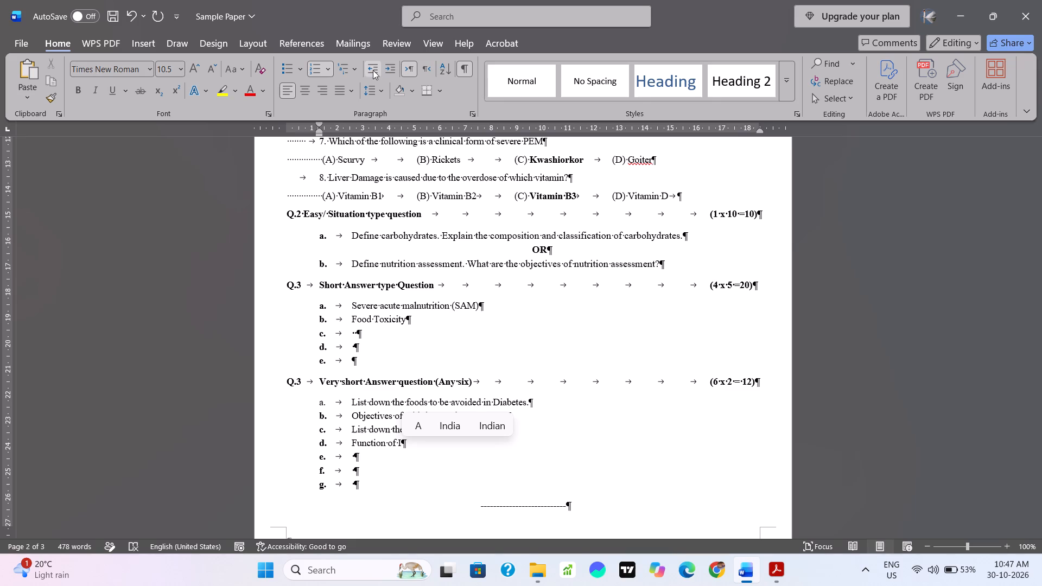
pyautogui.press('o')
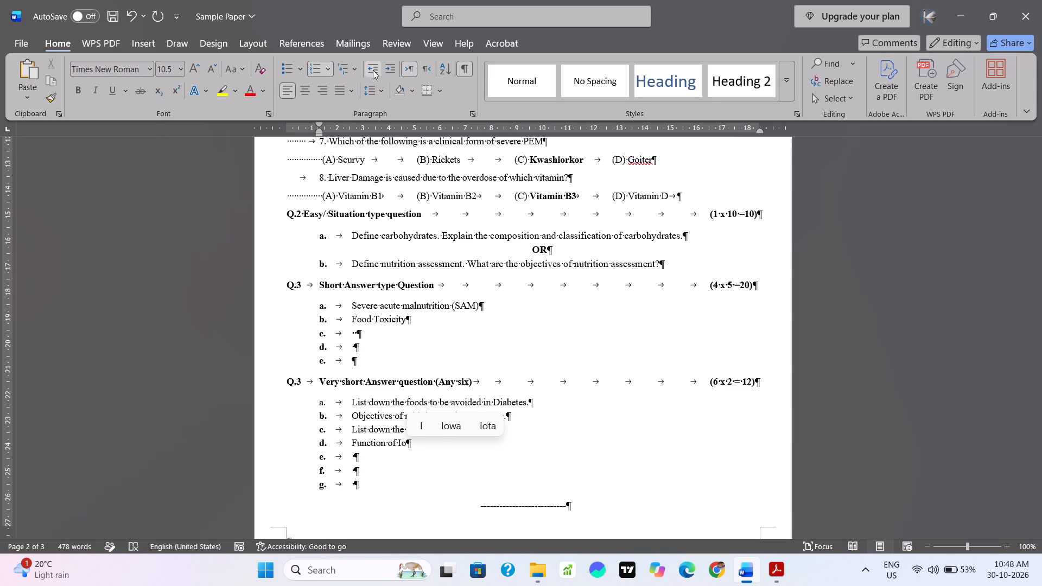
pyautogui.write('dine')
pyautogui.press('.')
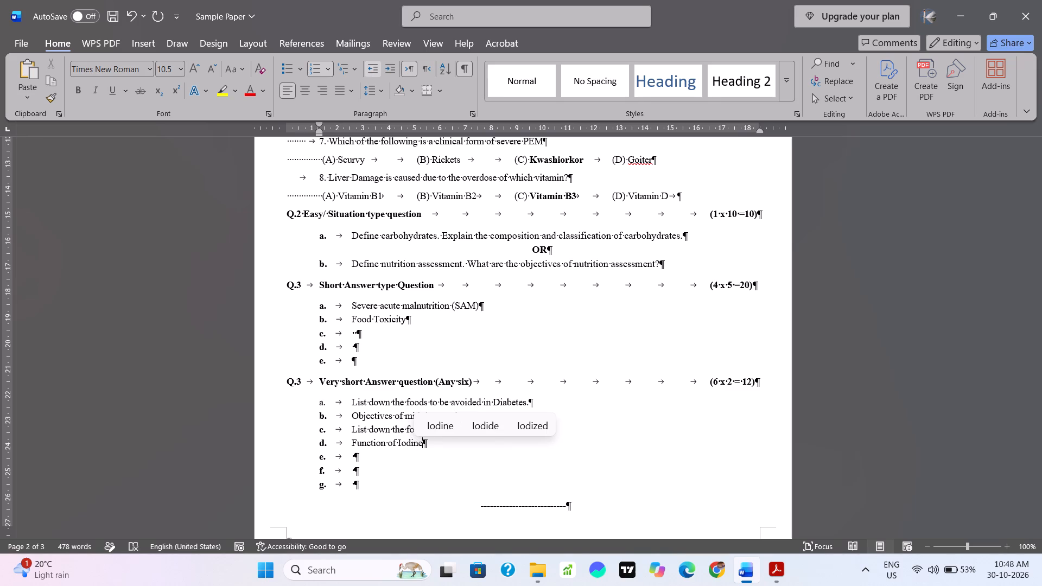
# Remove the stray space from the empty very-short-answer item e and turn off bold for its text.
pyautogui.press('Down')
pyautogui.press('BackSpace')
pyautogui.hotkey('ctrl', 'b')
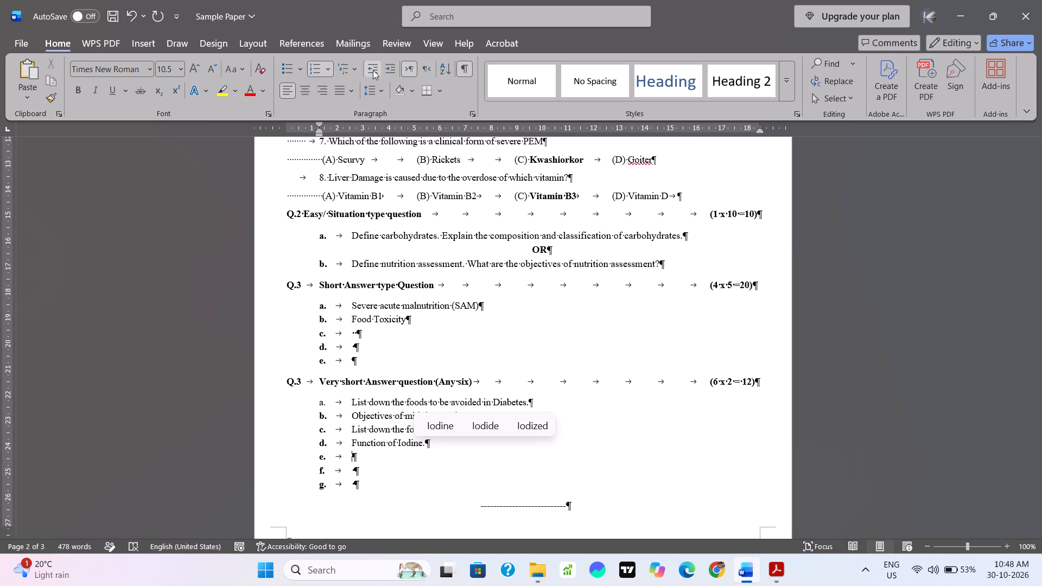
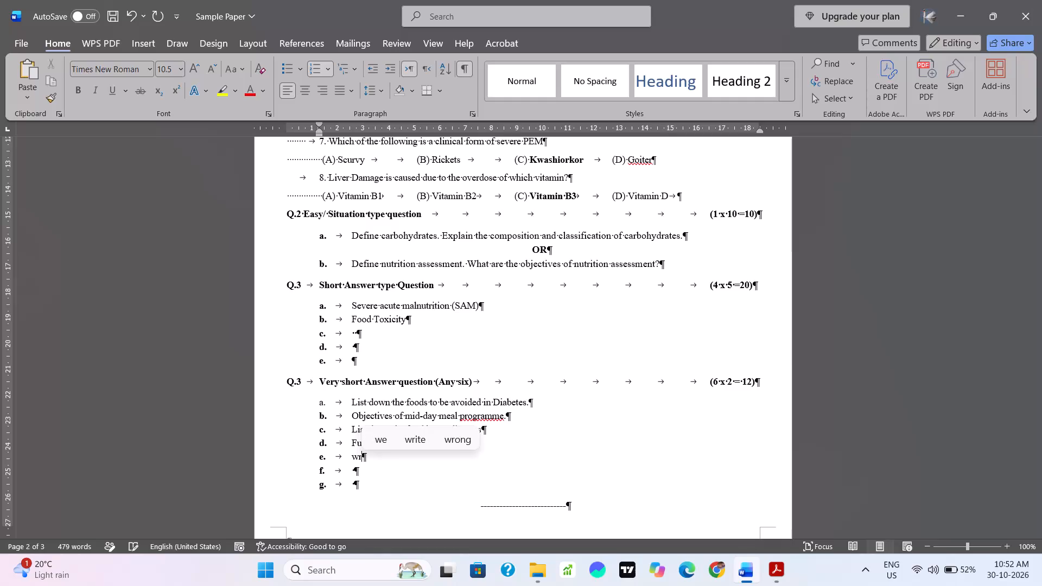
# Complete item e of the very-short-answer questions so that it reads "Write short note on Vitamin B complex.".
pyautogui.write('ite')
pyautogui.press('space')
pyautogui.write('short')
pyautogui.press('space')
pyautogui.write('note')
pyautogui.press('space')
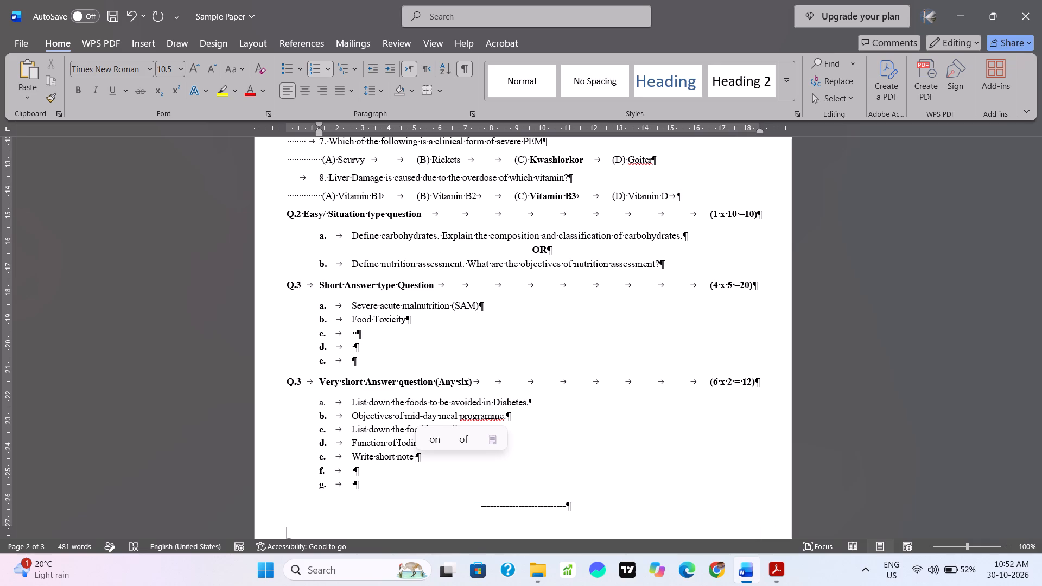
pyautogui.write('on')
pyautogui.press('space')
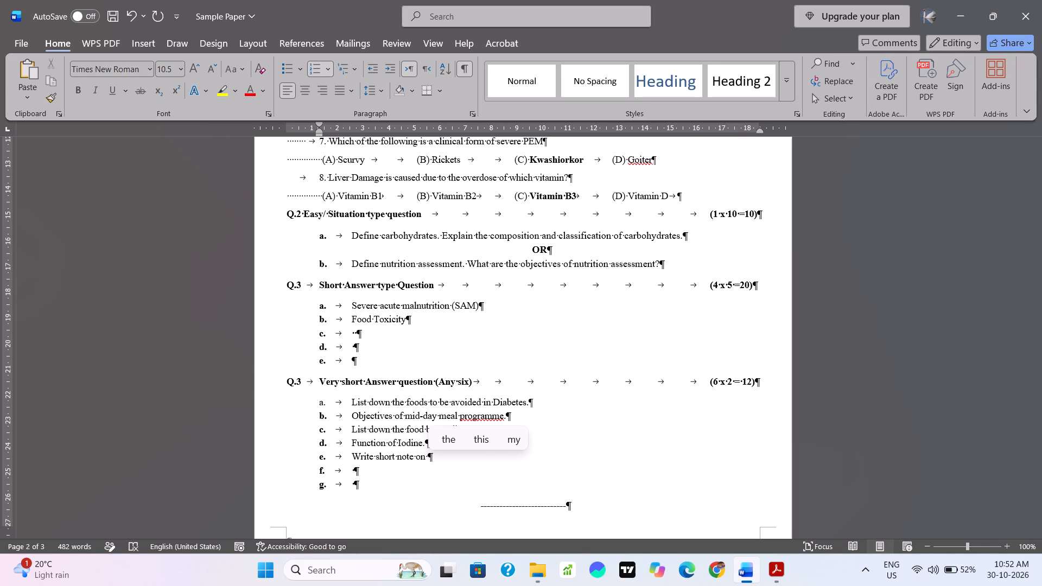
pyautogui.hotkey('shift', 'v')
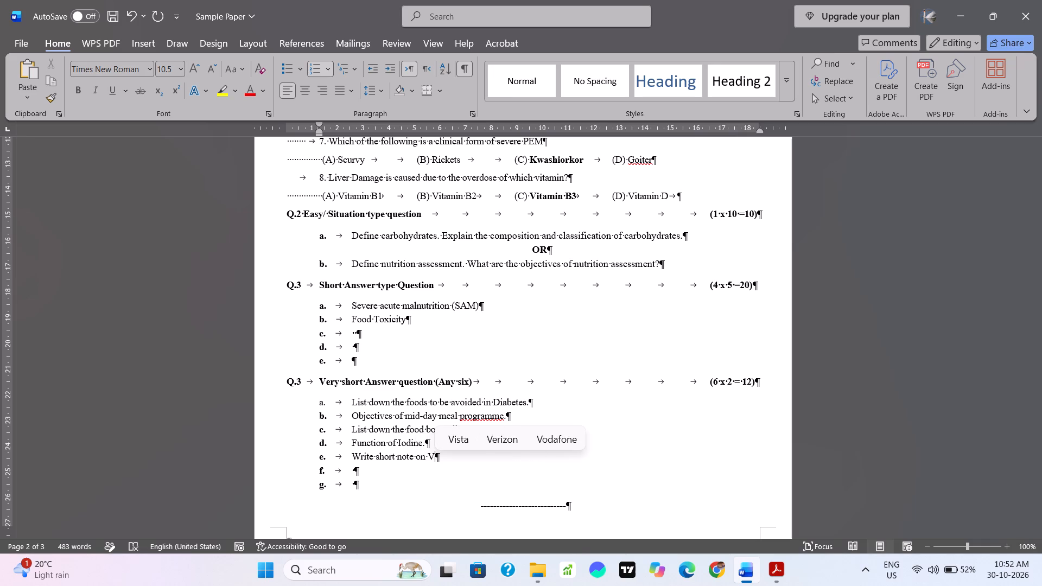
pyautogui.write('ita')
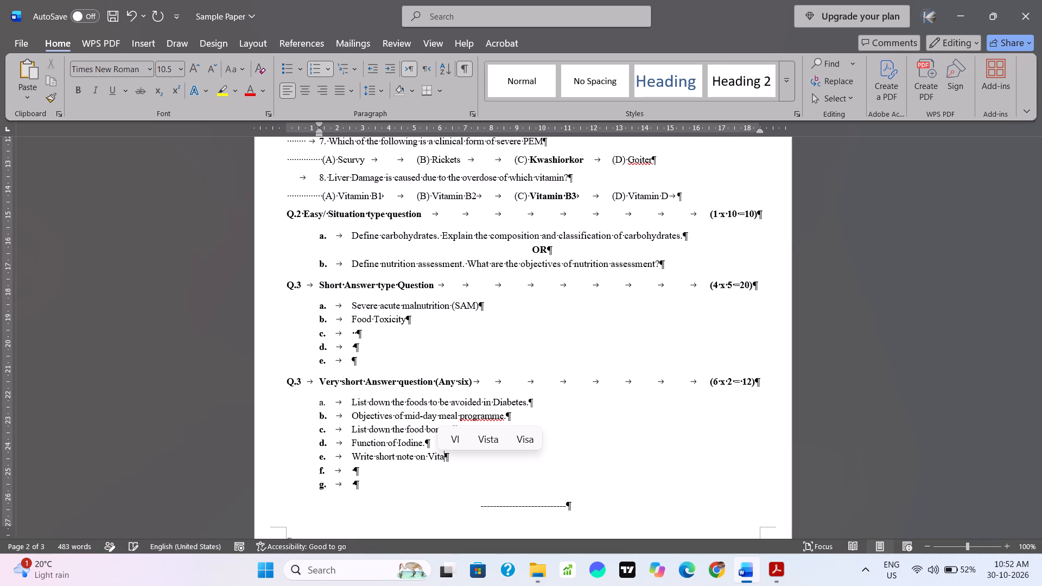
pyautogui.press('m')
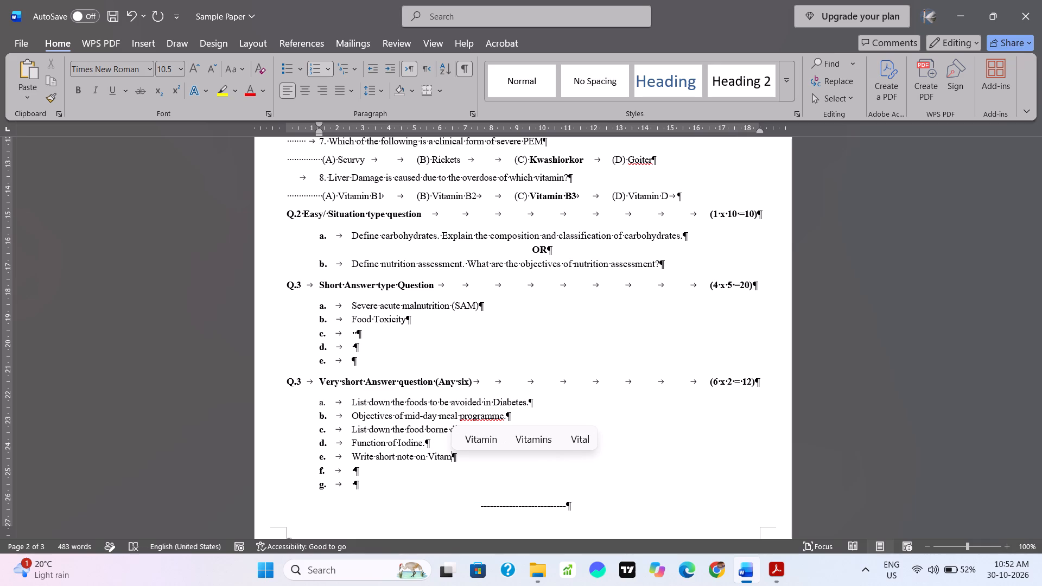
pyautogui.write('in')
pyautogui.press('space')
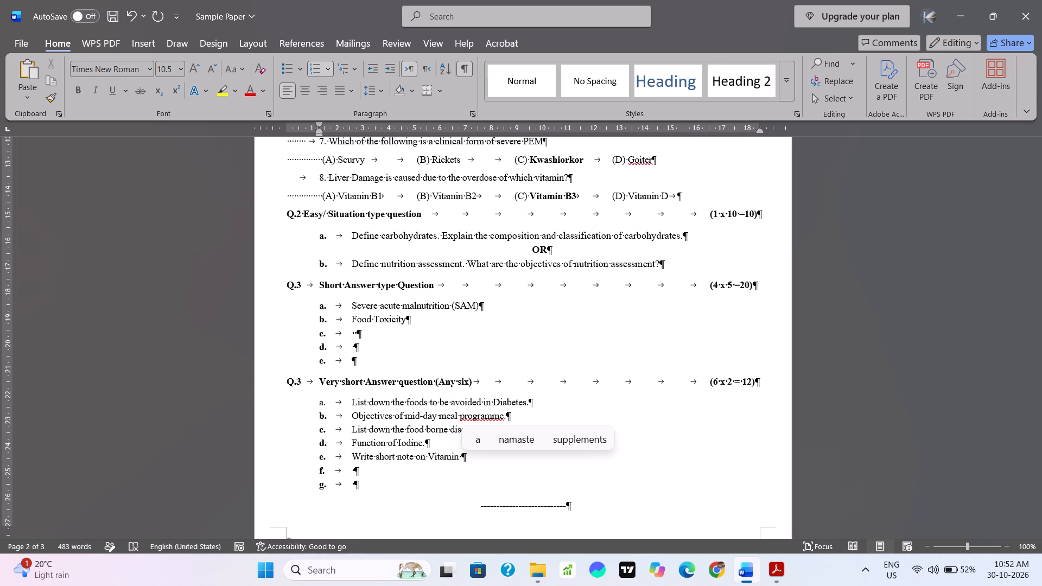
pyautogui.write('B')
pyautogui.press('space')
pyautogui.write('com')
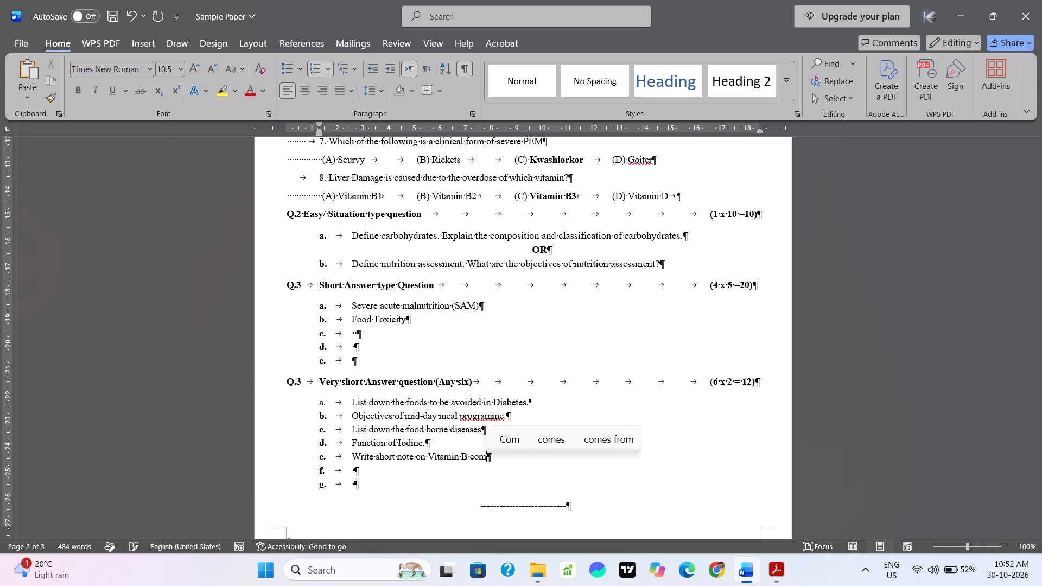
pyautogui.write('pl')
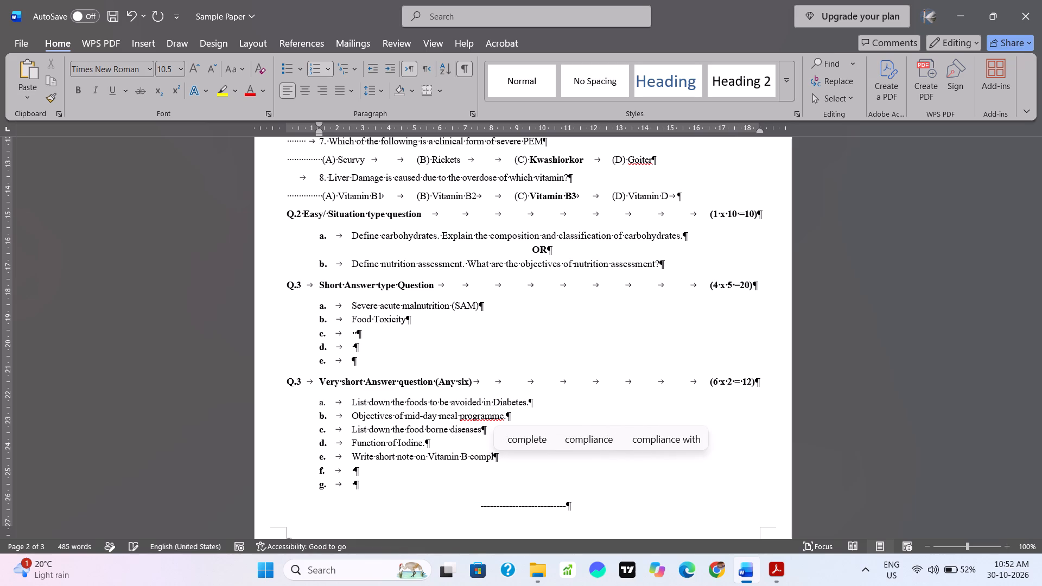
pyautogui.write('ex')
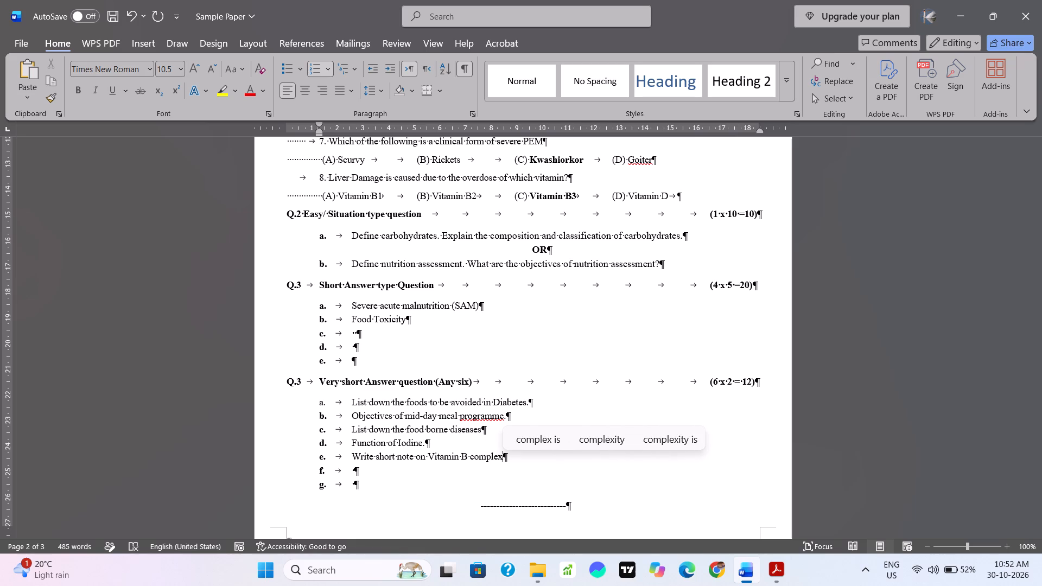
pyautogui.press('space')
pyautogui.press('BackSpace')
pyautogui.write('.')
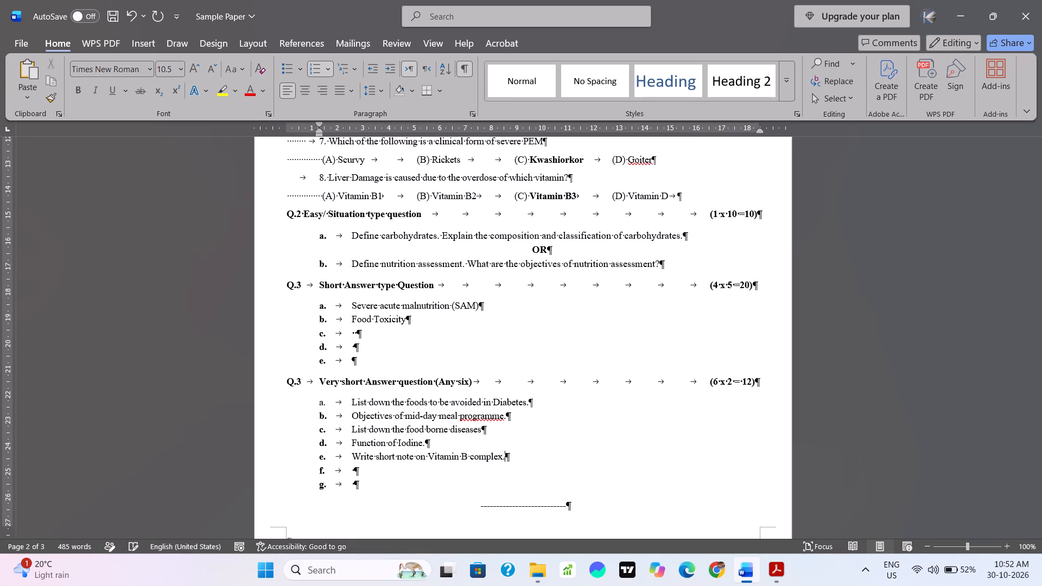
pyautogui.press('space')
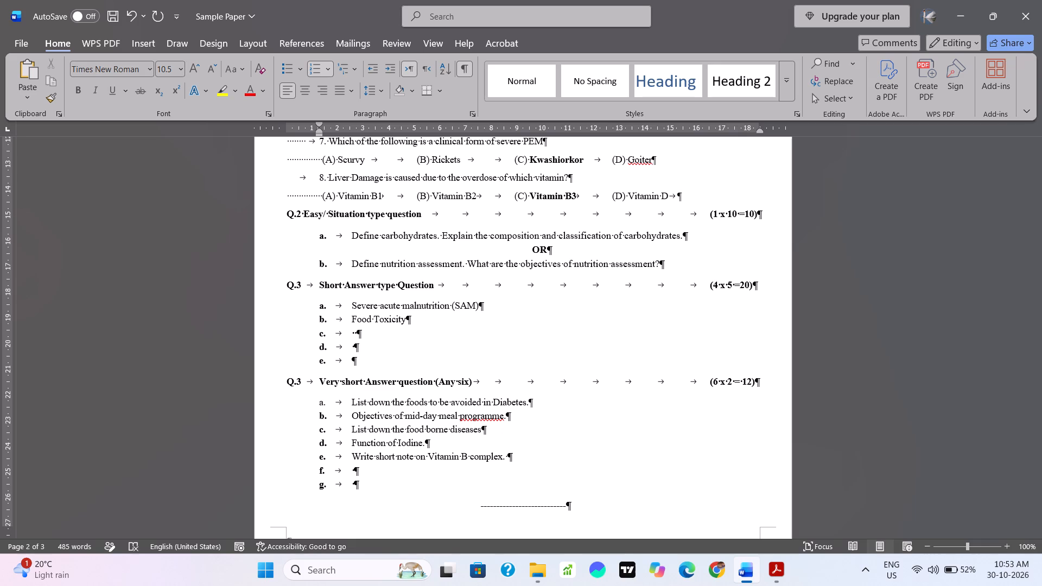
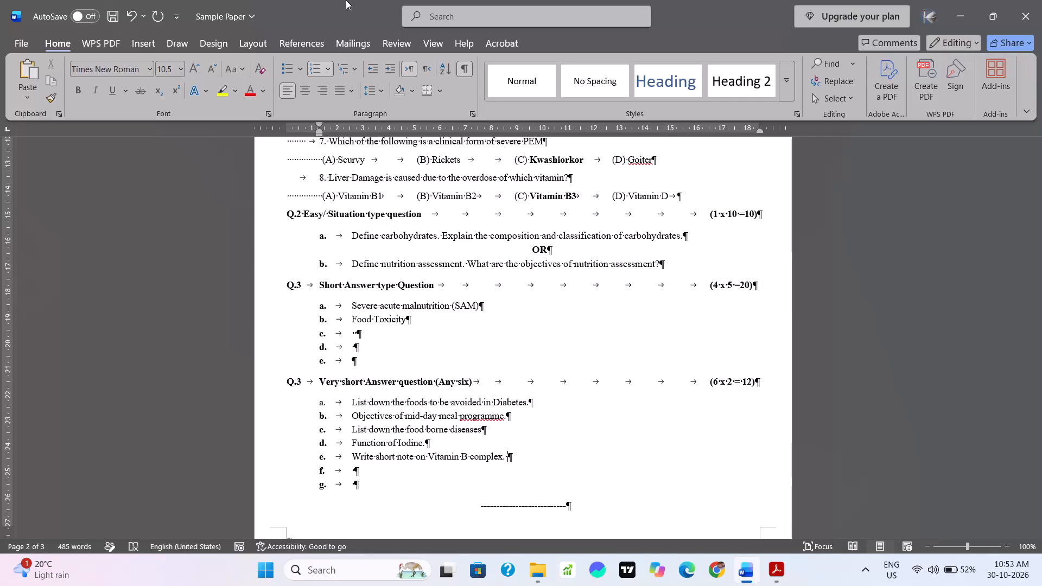
# Clear the stray spaces from item c of the nutrition section's short-answer questions and turn off bold for its text.
pyautogui.scroll(5, 391, 206)
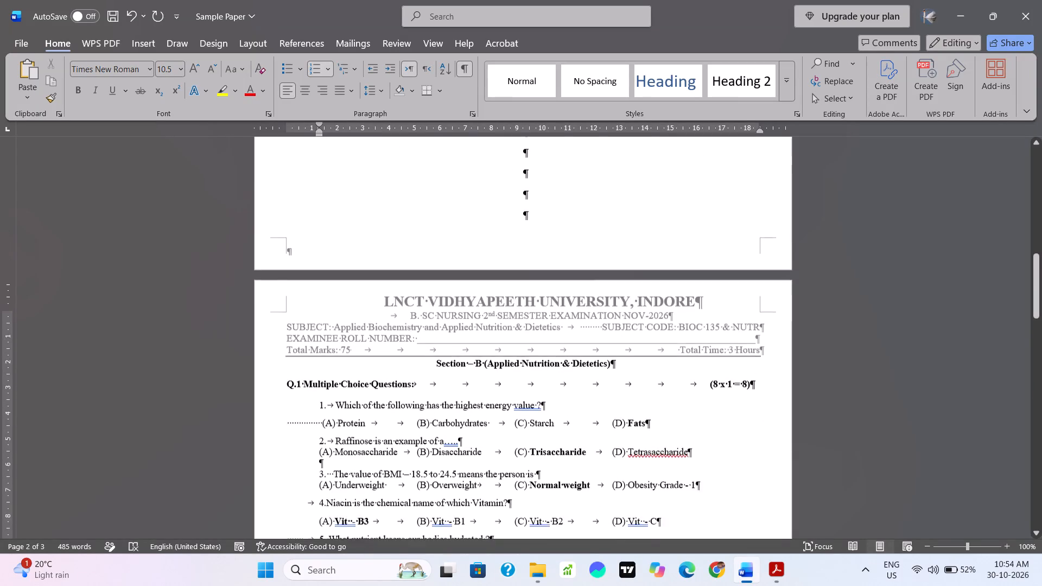
pyautogui.scroll(6, 391, 206)
pyautogui.scroll(-2, 391, 206)
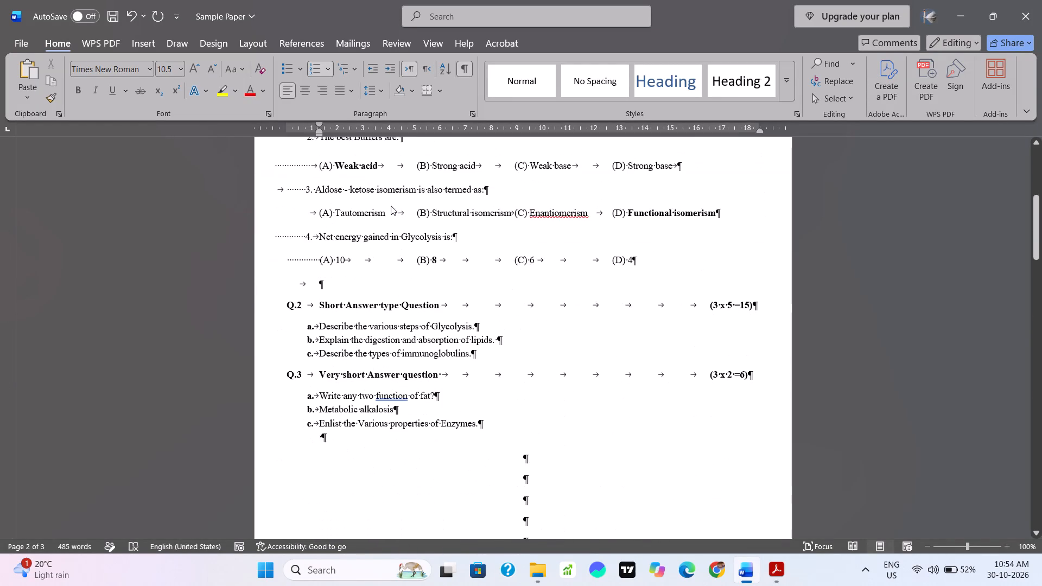
pyautogui.scroll(-1, 391, 206)
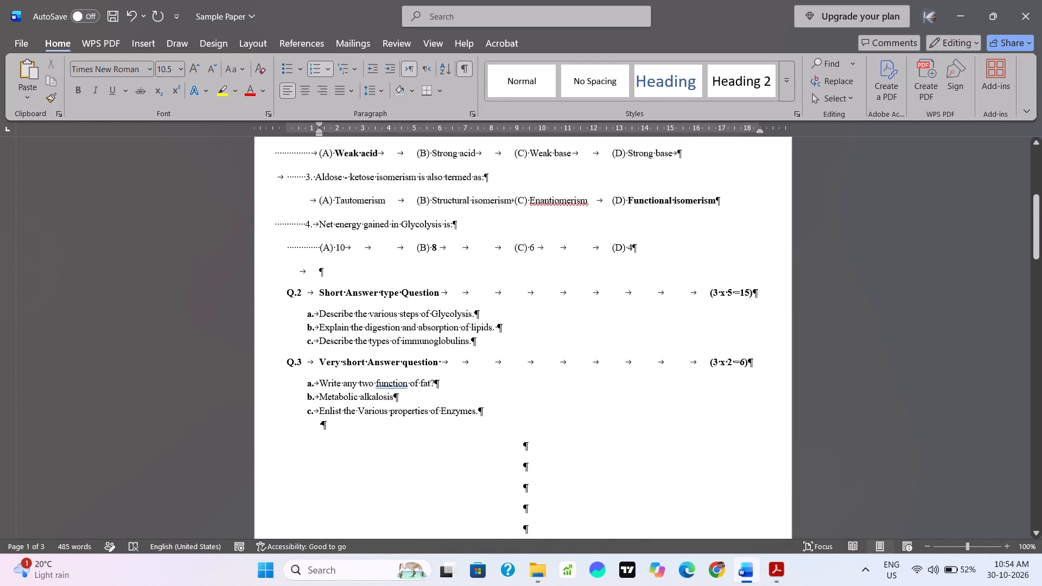
pyautogui.scroll(-9, 415, 396)
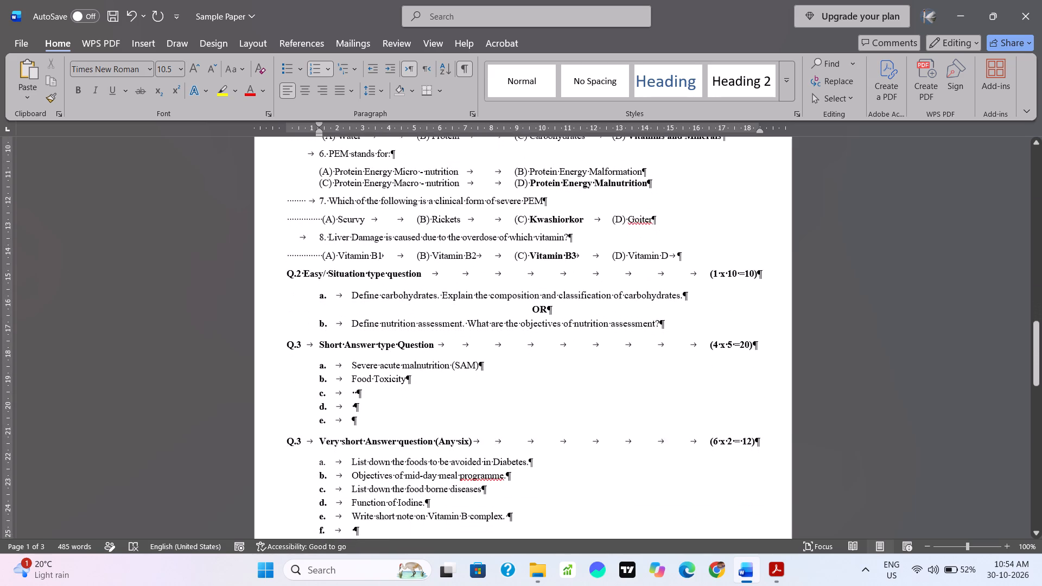
pyautogui.click(364, 384)
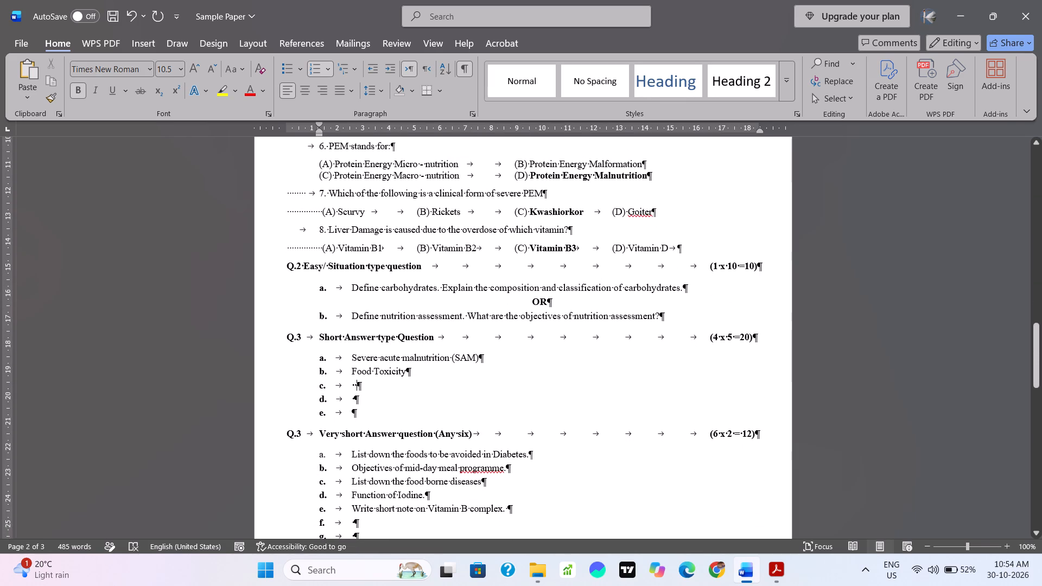
pyautogui.press('BackSpace')
pyautogui.press('BackSpace')
pyautogui.write('de')
pyautogui.press('BackSpace')
pyautogui.press('BackSpace')
pyautogui.hotkey('ctrl', 'b')
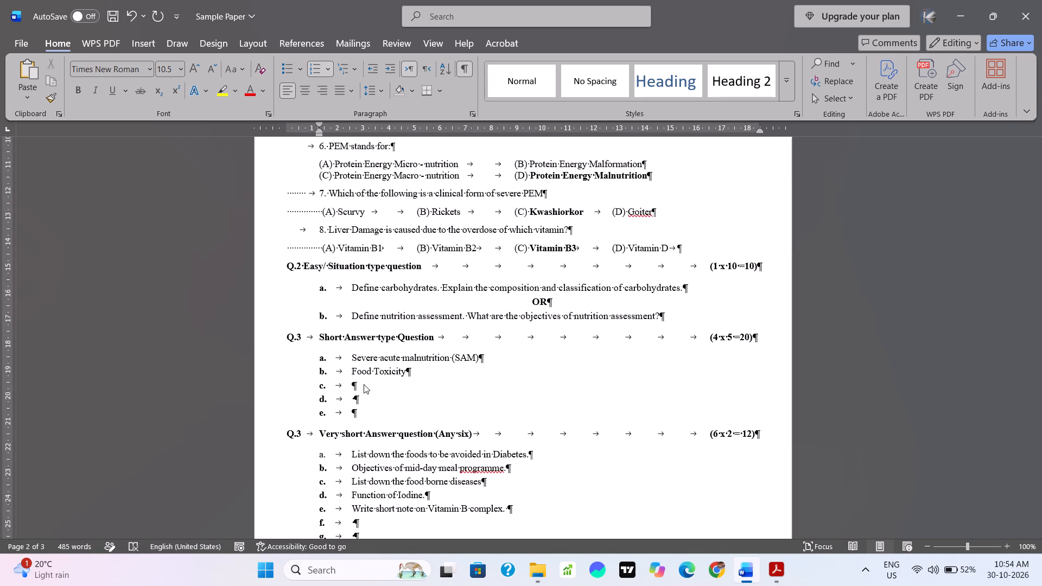
# Write item c of the short-answer questions as "Define fatty acids and explain the classification of fatty acids.".
pyautogui.write('define')
pyautogui.press('space')
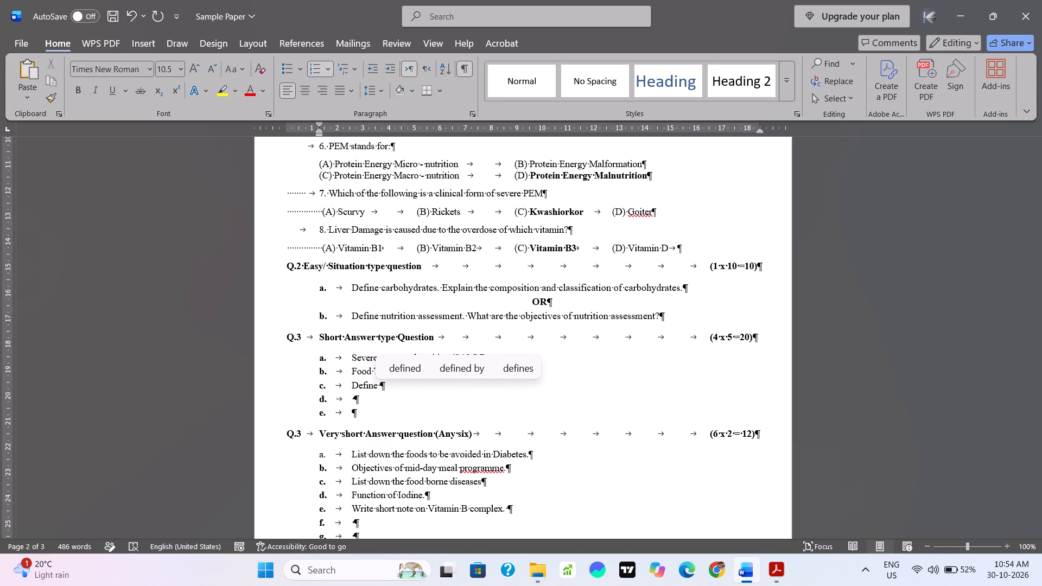
pyautogui.write('fa')
pyautogui.write('tty acid')
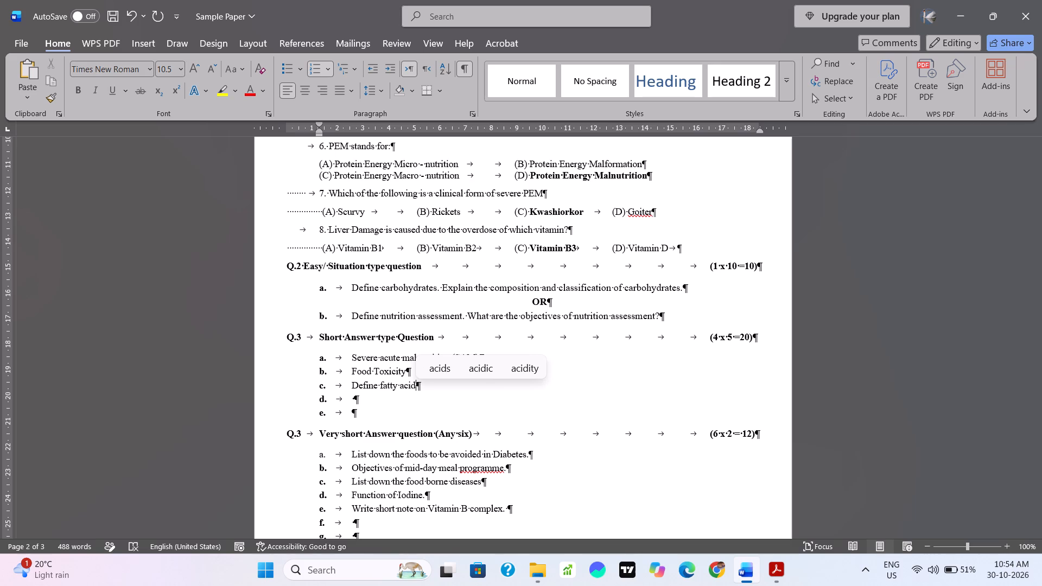
pyautogui.write('s')
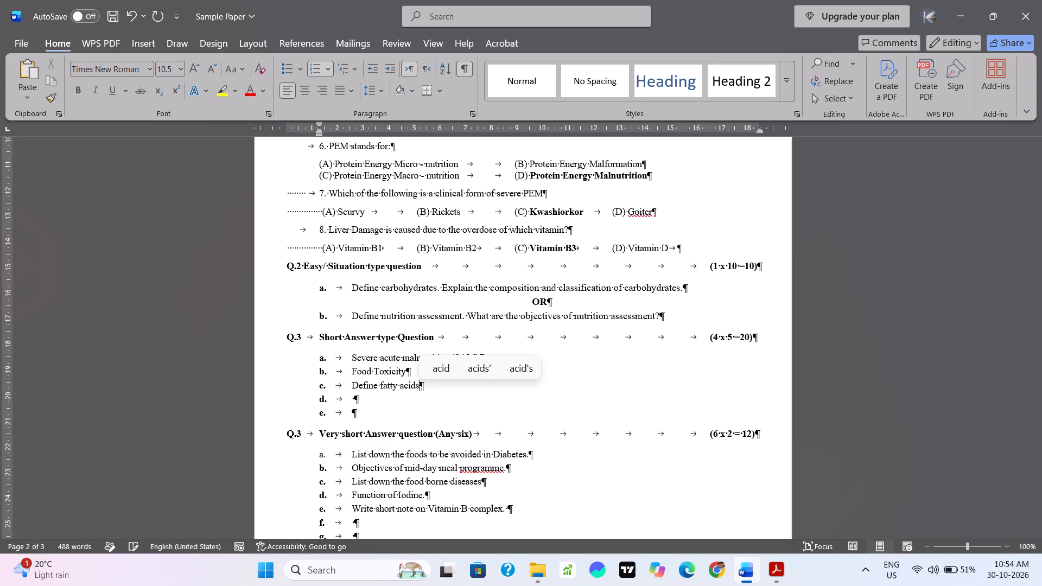
pyautogui.press('space')
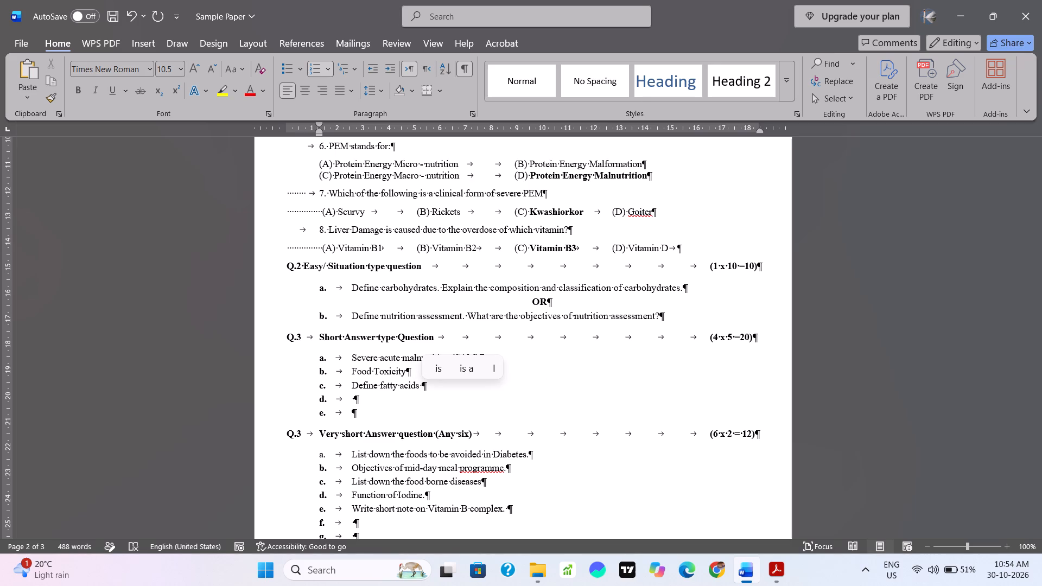
pyautogui.write('and')
pyautogui.press('space')
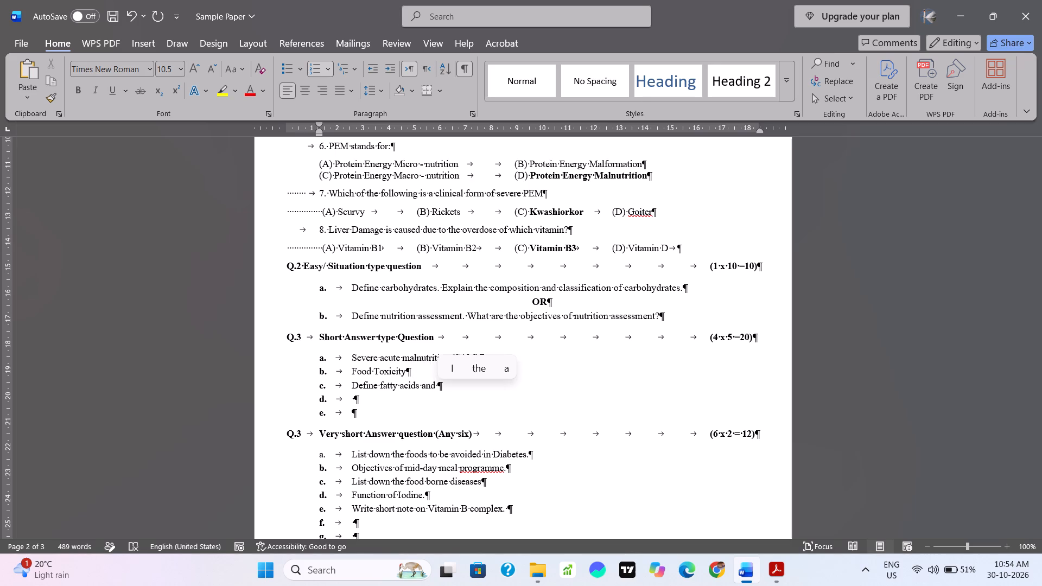
pyautogui.write('explain')
pyautogui.press('space')
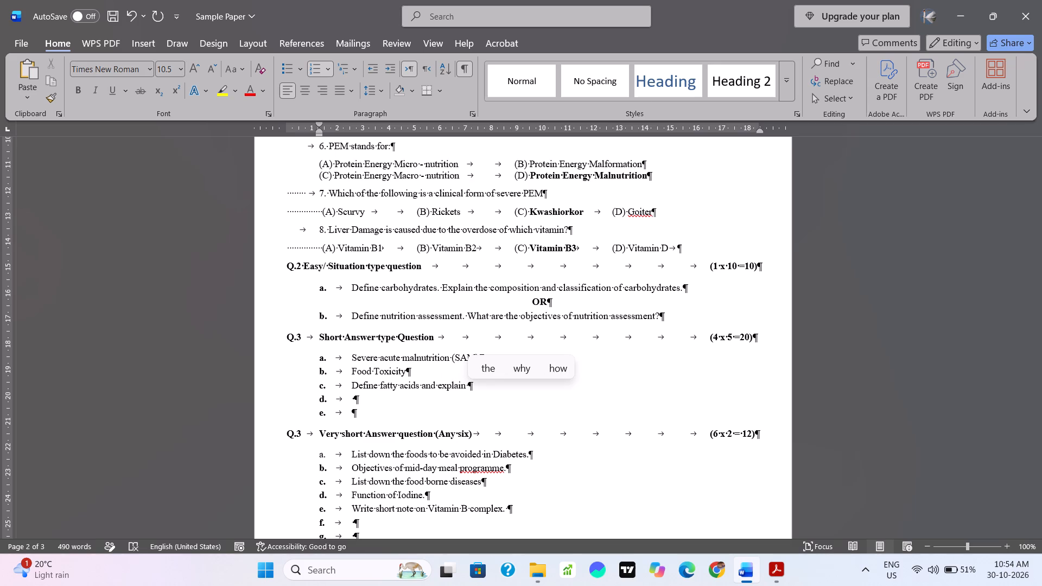
pyautogui.write('the')
pyautogui.press('space')
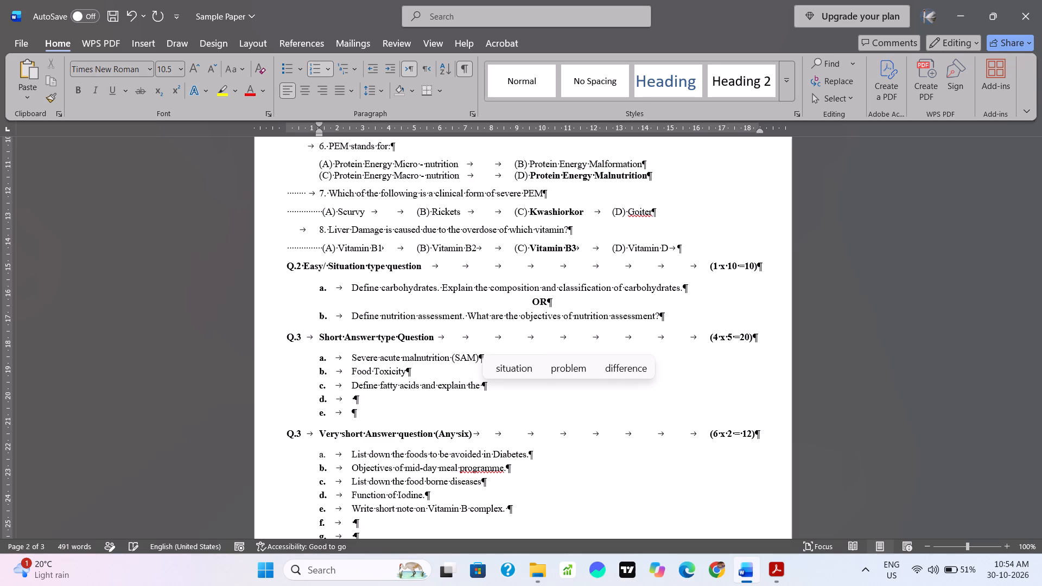
pyautogui.write('class')
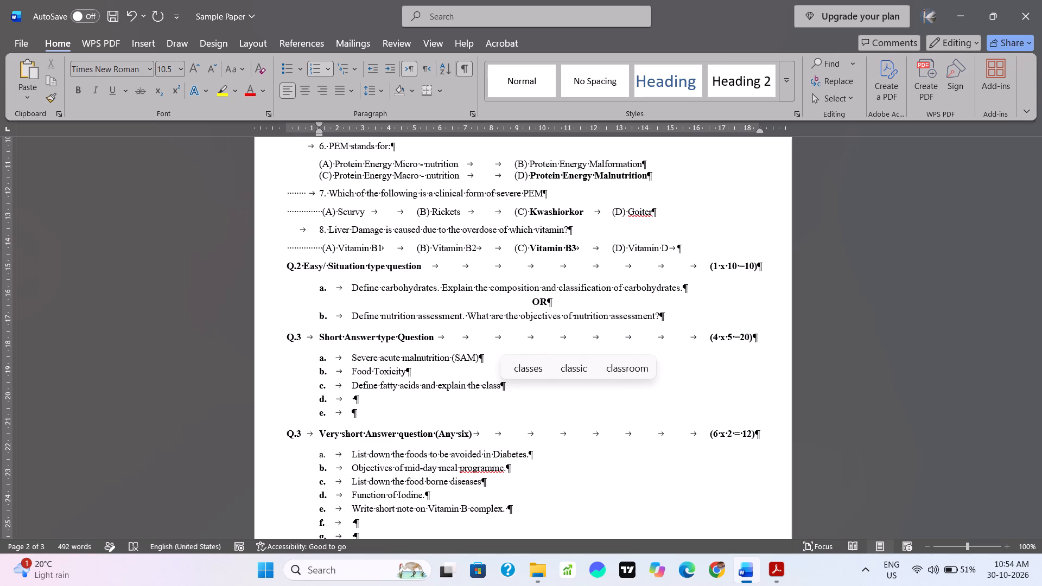
pyautogui.press('i')
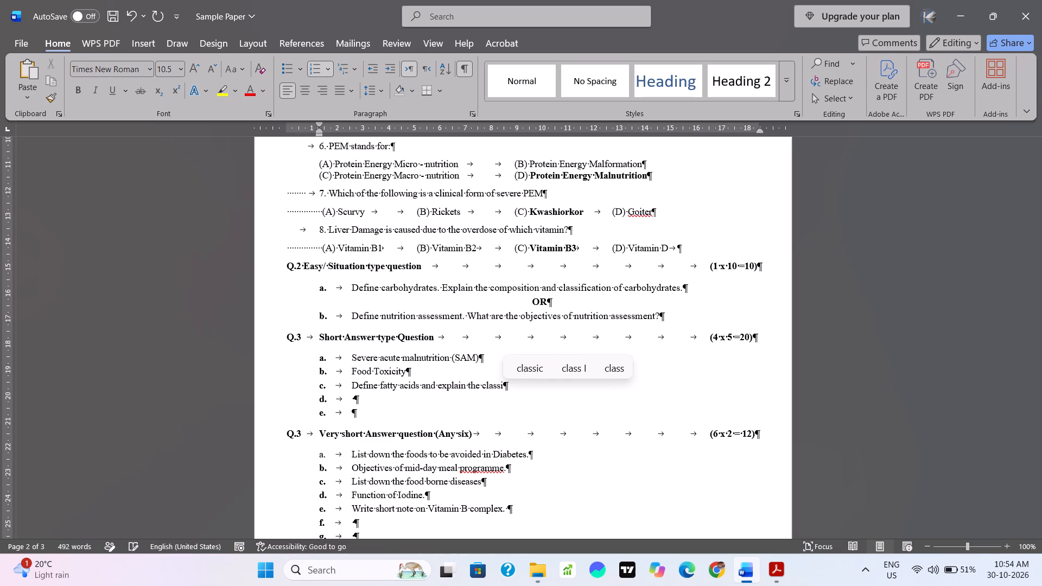
pyautogui.write('fication')
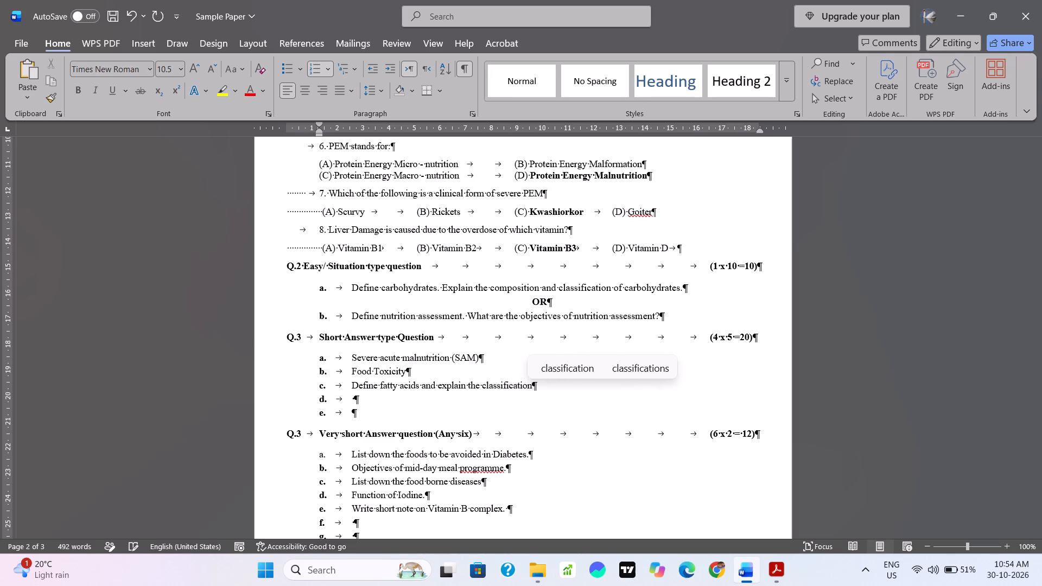
pyautogui.press('space')
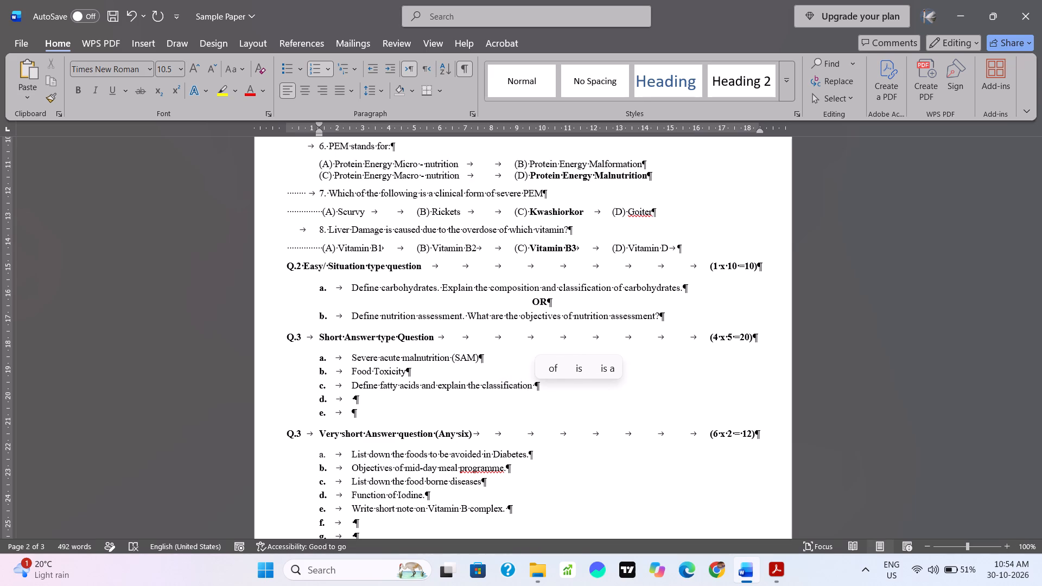
pyautogui.write('of')
pyautogui.press('space')
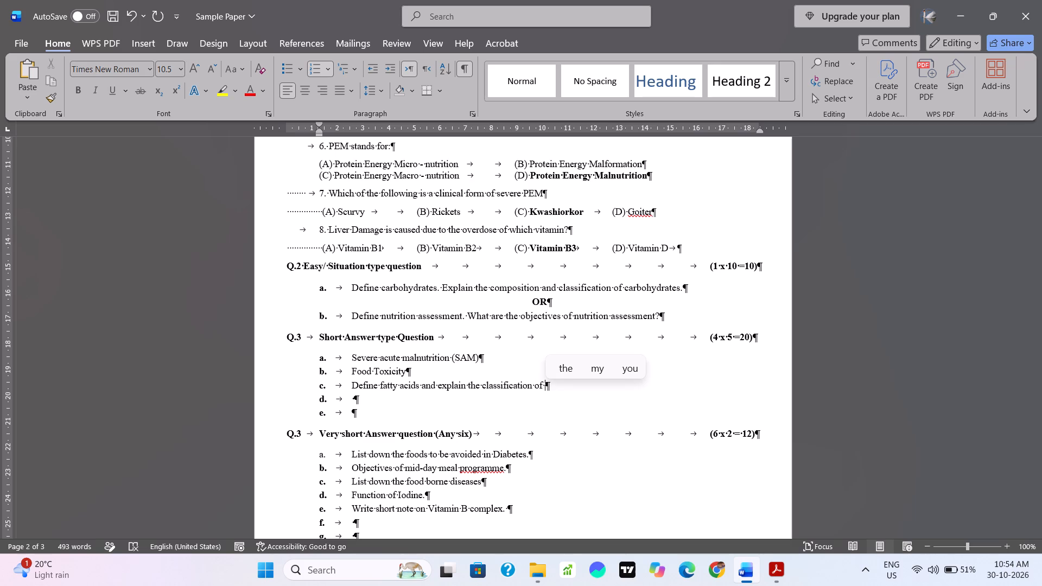
pyautogui.hotkey('shift', 'f')
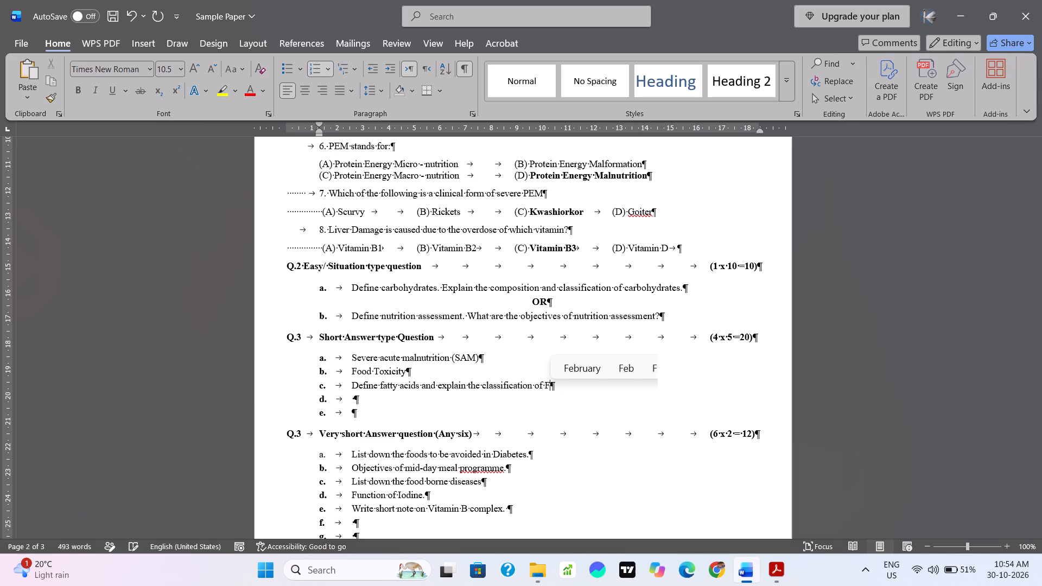
pyautogui.press('BackSpace')
pyautogui.write('fa')
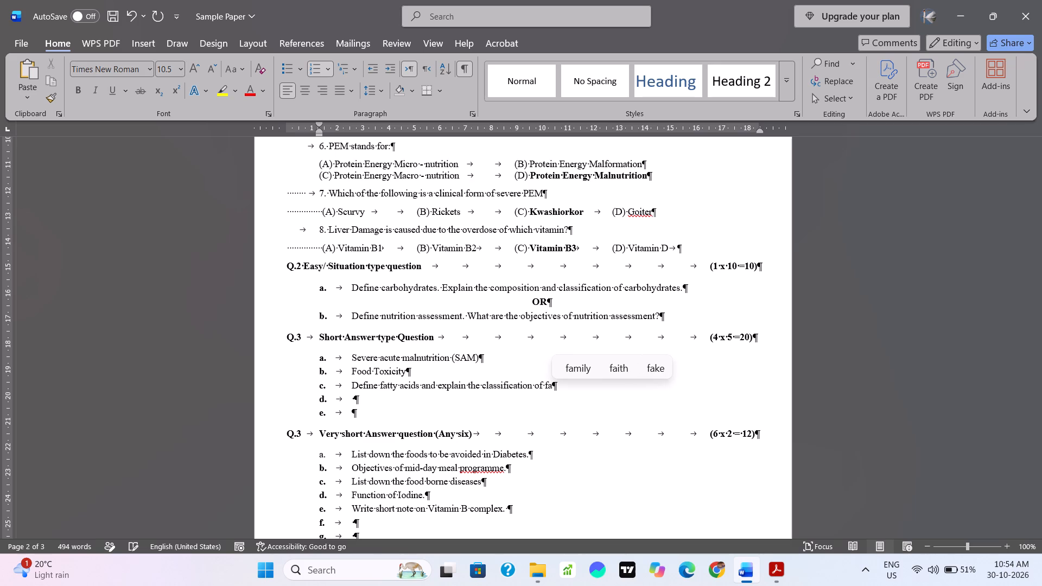
pyautogui.write('tty')
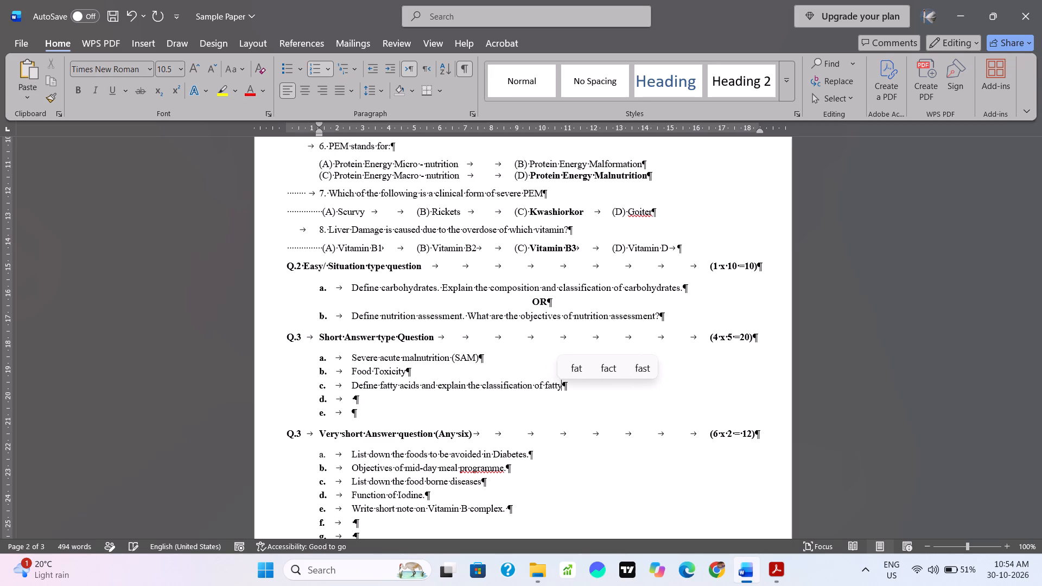
pyautogui.press('space')
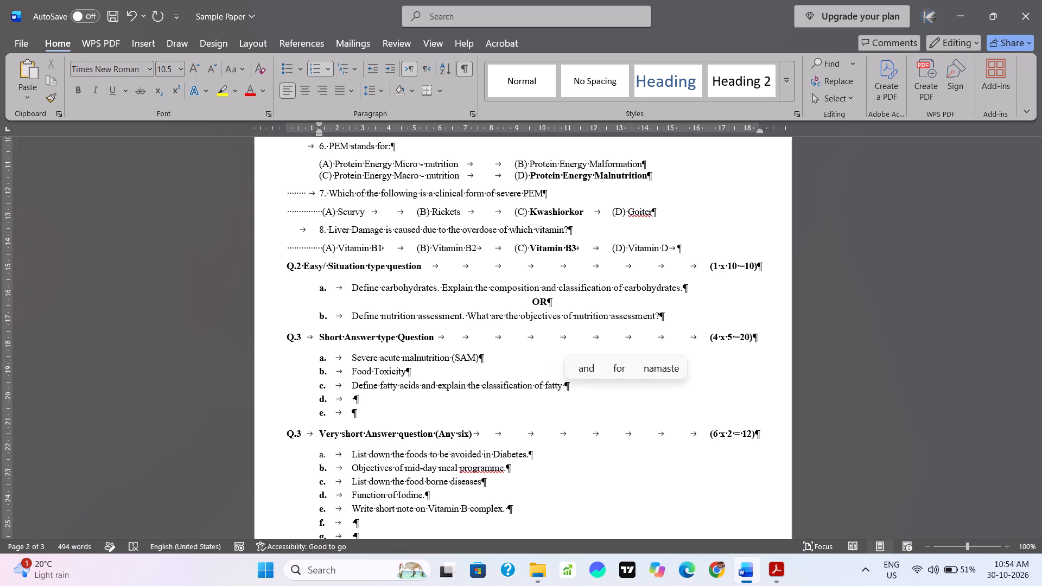
pyautogui.write('aci')
pyautogui.write('ds')
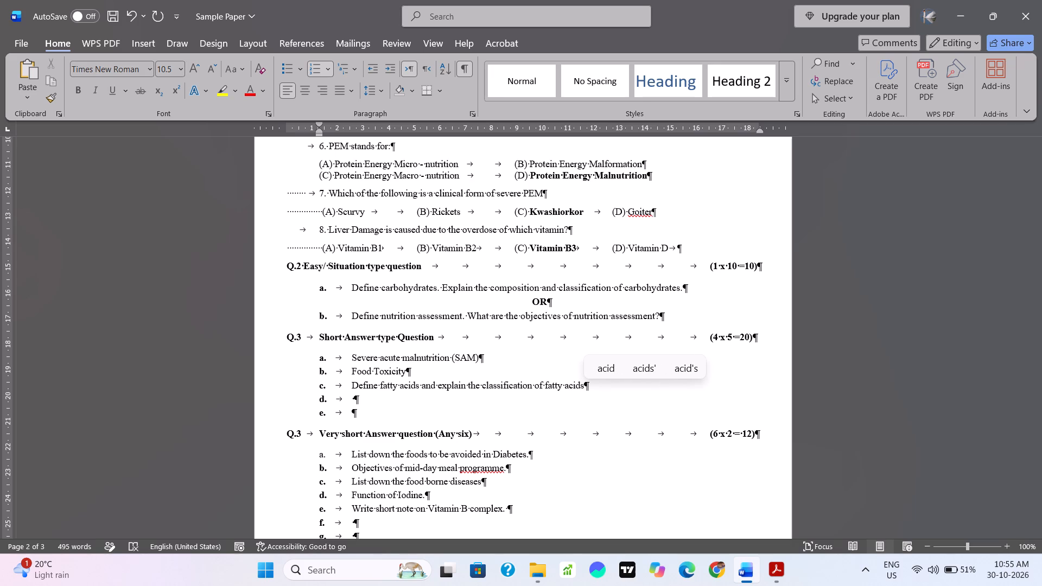
pyautogui.press('.')
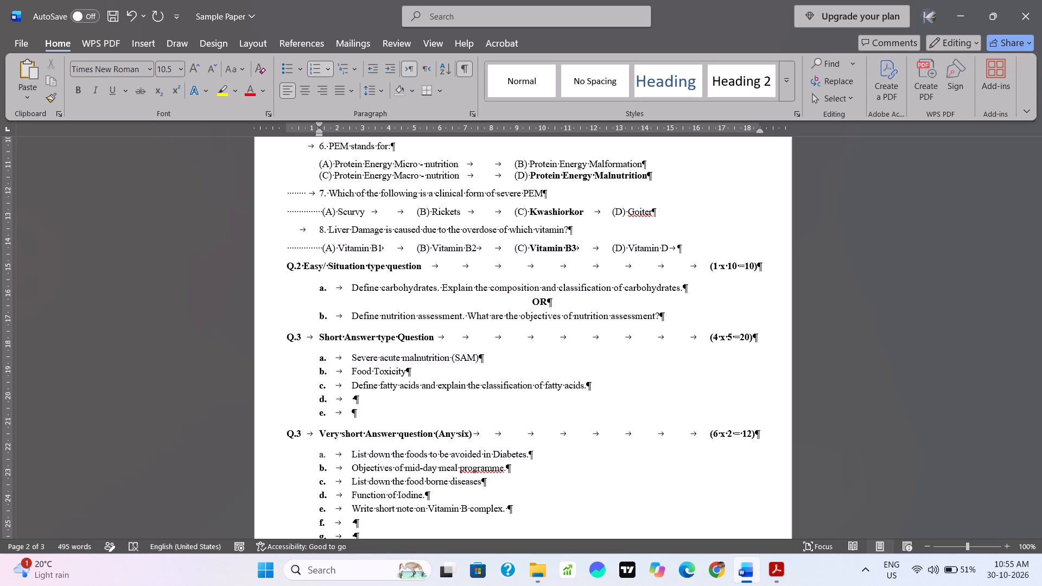
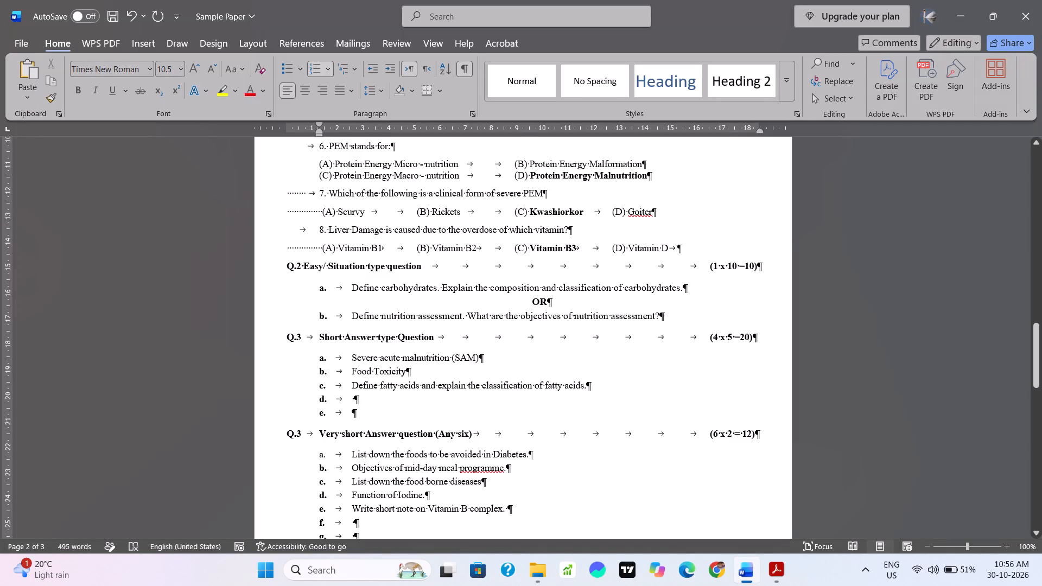
# Delete the words "Write short note on" from item e of the very-short-answer questions, keeping only "Vitamin B complex.".
pyautogui.click(429, 509)
pyautogui.press('BackSpace')
pyautogui.press('BackSpace')
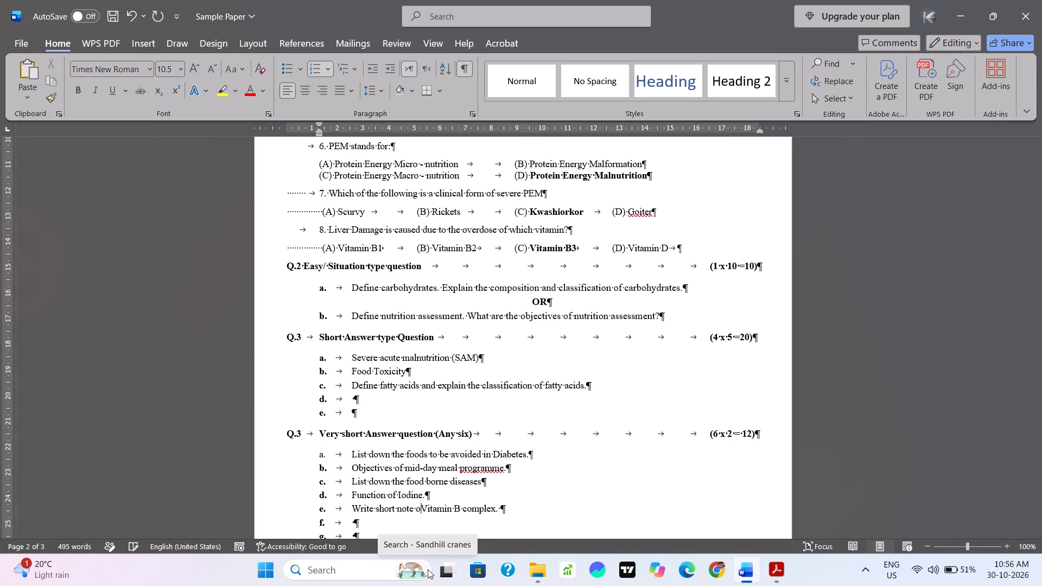
pyautogui.press('BackSpace')
pyautogui.press('BackSpace')
pyautogui.press('BackSpace')
pyautogui.press('BackSpace')
pyautogui.press('BackSpace')
pyautogui.press('BackSpace')
pyautogui.press('BackSpace')
pyautogui.press('BackSpace')
pyautogui.press('BackSpace')
pyautogui.press('BackSpace')
pyautogui.press('BackSpace')
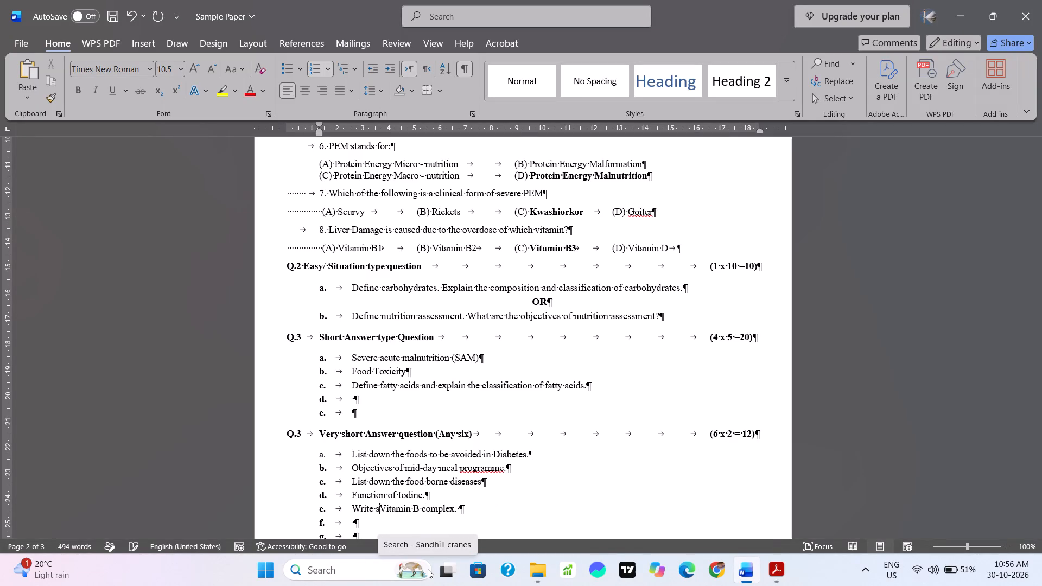
pyautogui.press('BackSpace')
pyautogui.press('BackSpace')
pyautogui.press('BackSpace')
pyautogui.press('BackSpace')
pyautogui.press('BackSpace')
pyautogui.press('BackSpace')
pyautogui.press('BackSpace')
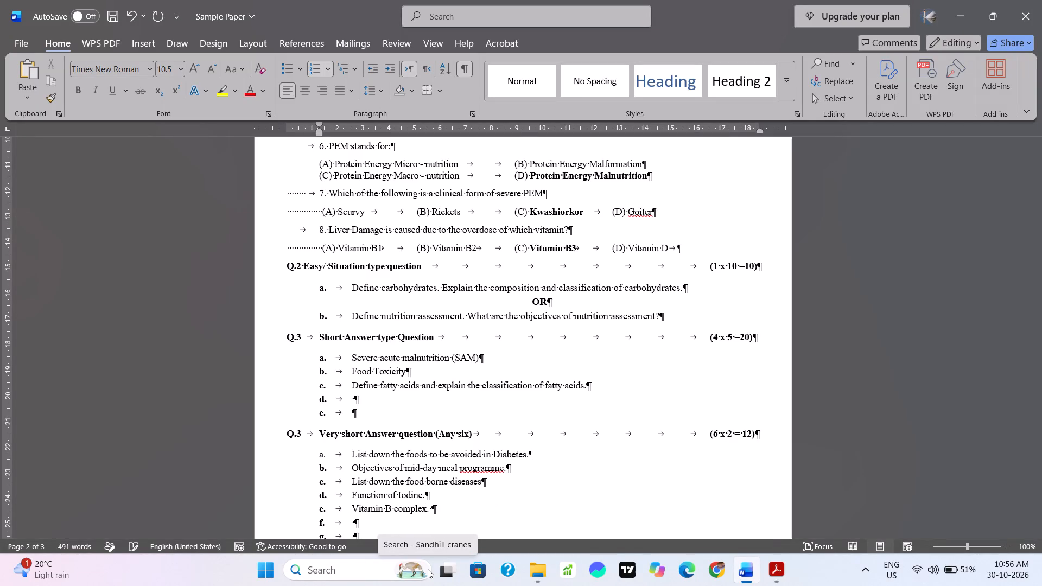
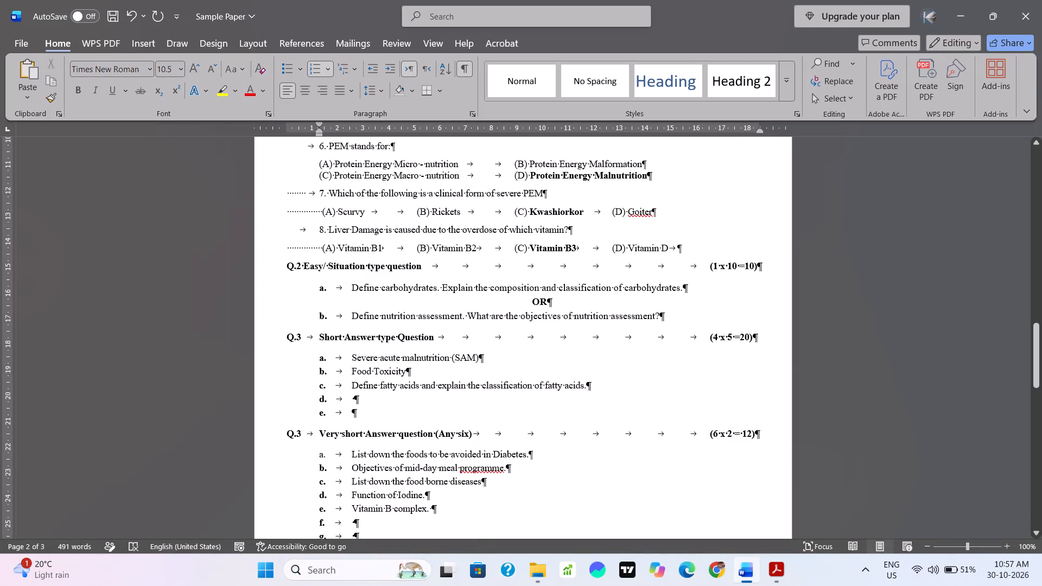
# Fill in item d of the short-answer questions with "Classify types of Minerals" in non-bold text.
pyautogui.click(357, 398)
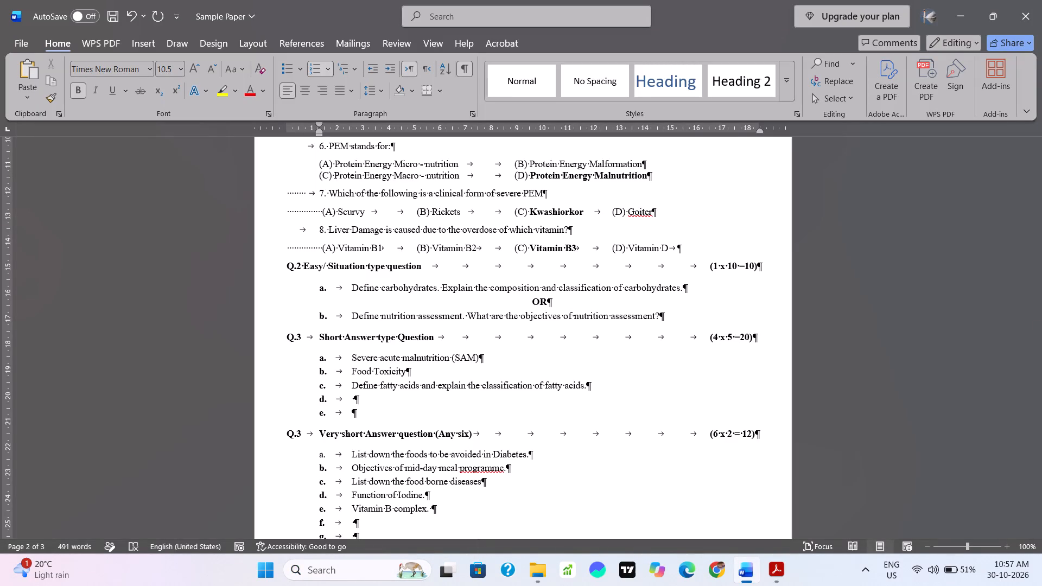
pyautogui.press('c')
pyautogui.press('BackSpace')
pyautogui.hotkey('ctrl', 'b')
pyautogui.write('cla')
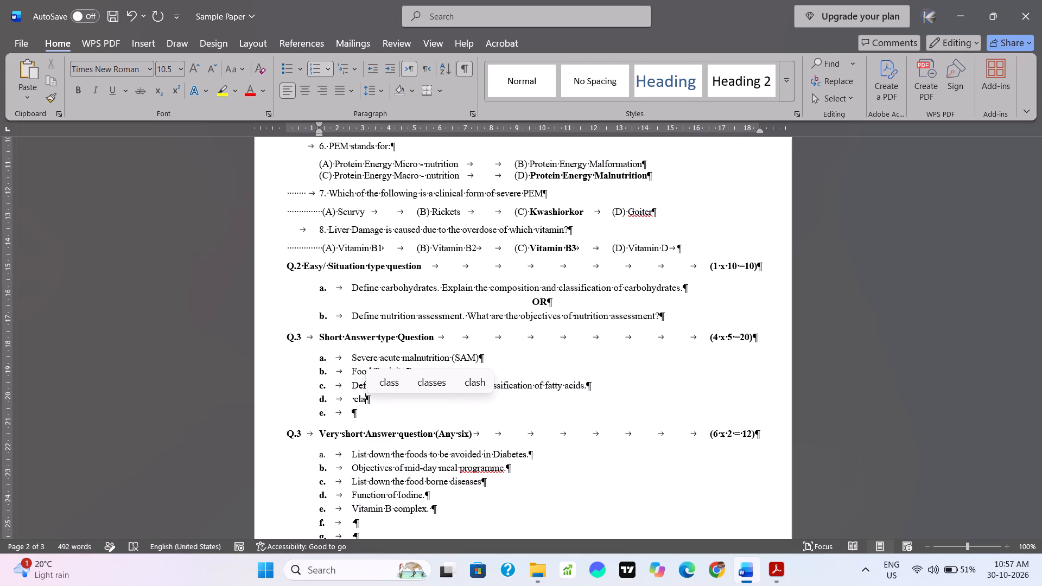
pyautogui.write('ss')
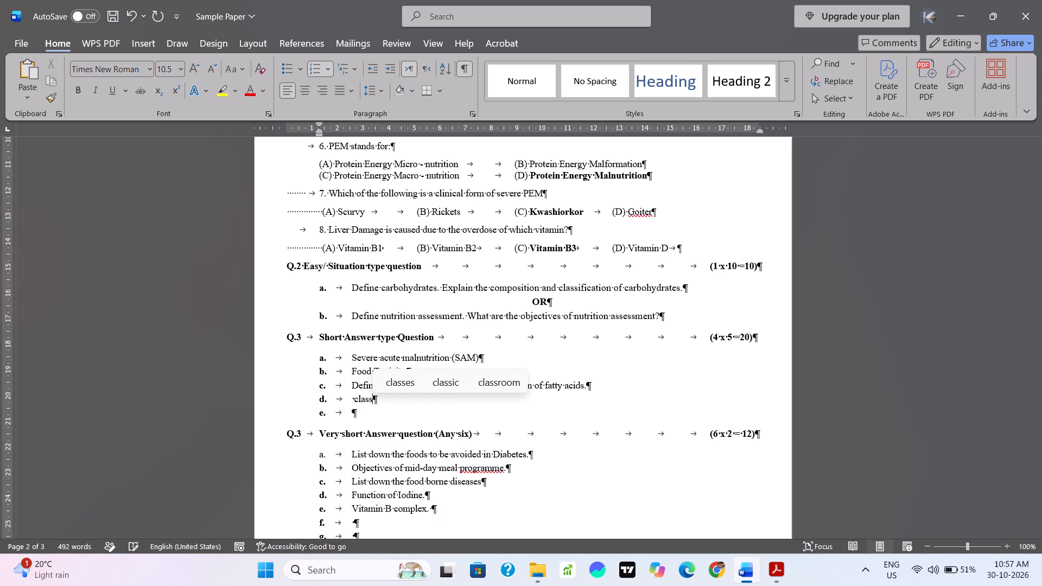
pyautogui.write('ify')
pyautogui.press('space')
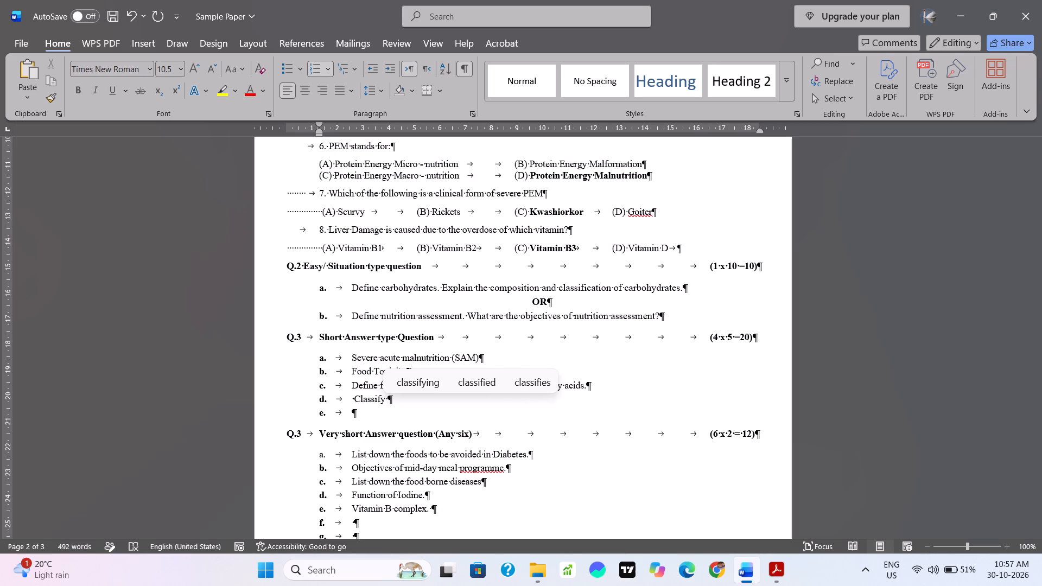
pyautogui.write('types')
pyautogui.press('space')
pyautogui.write('of')
pyautogui.press('space')
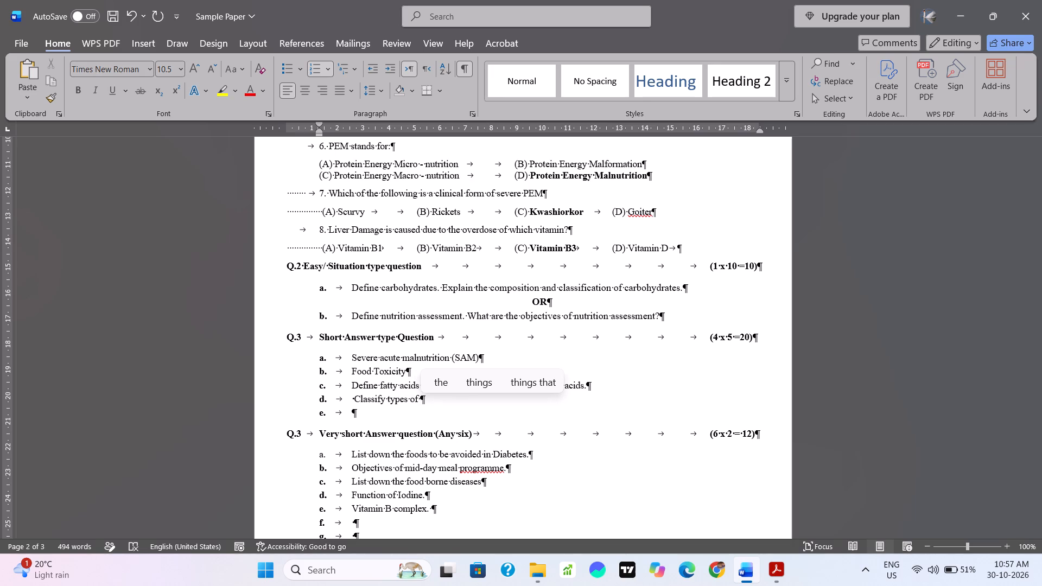
pyautogui.write('Min')
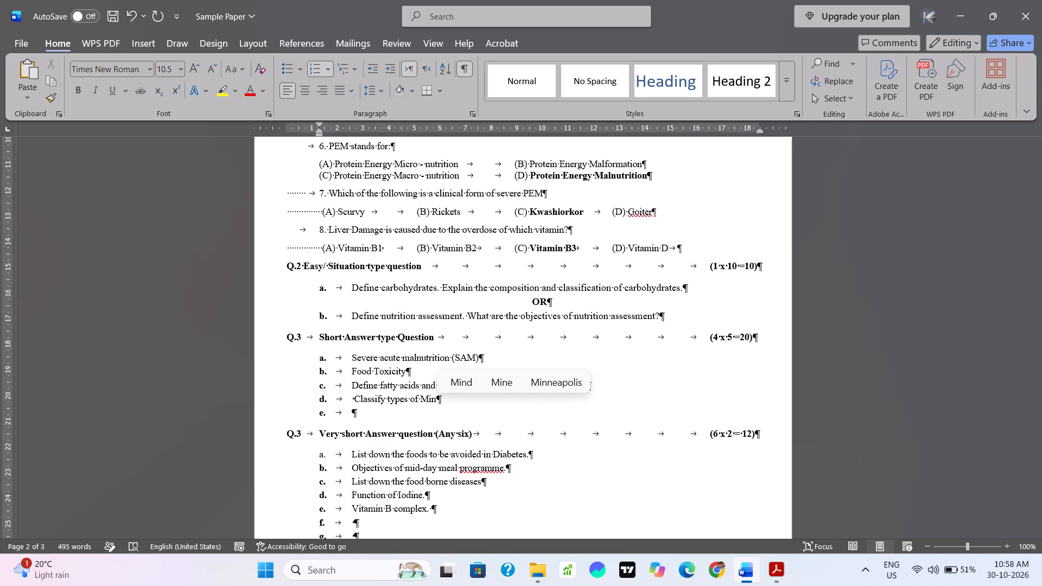
pyautogui.write('er')
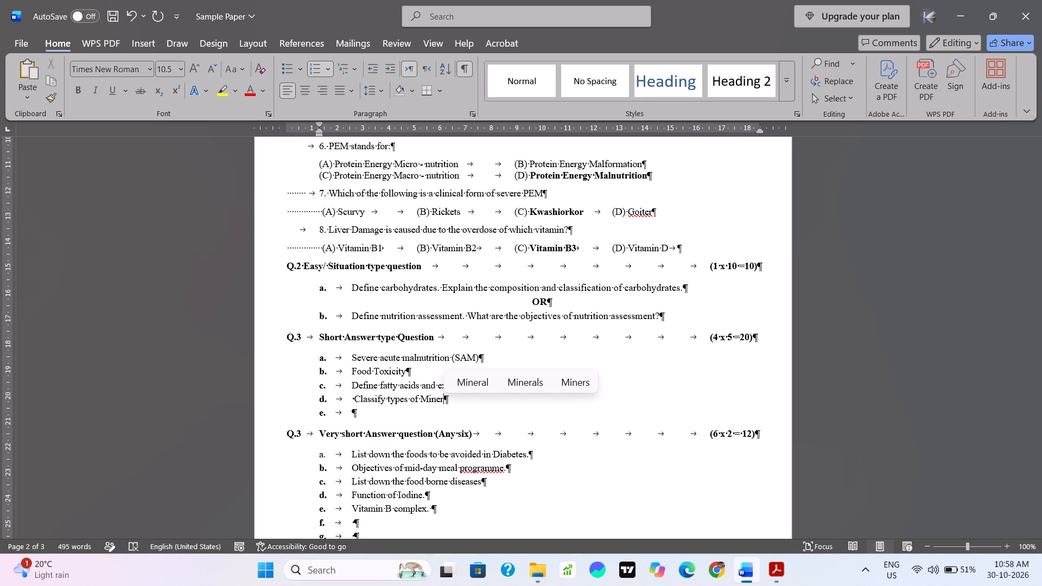
pyautogui.write('als')
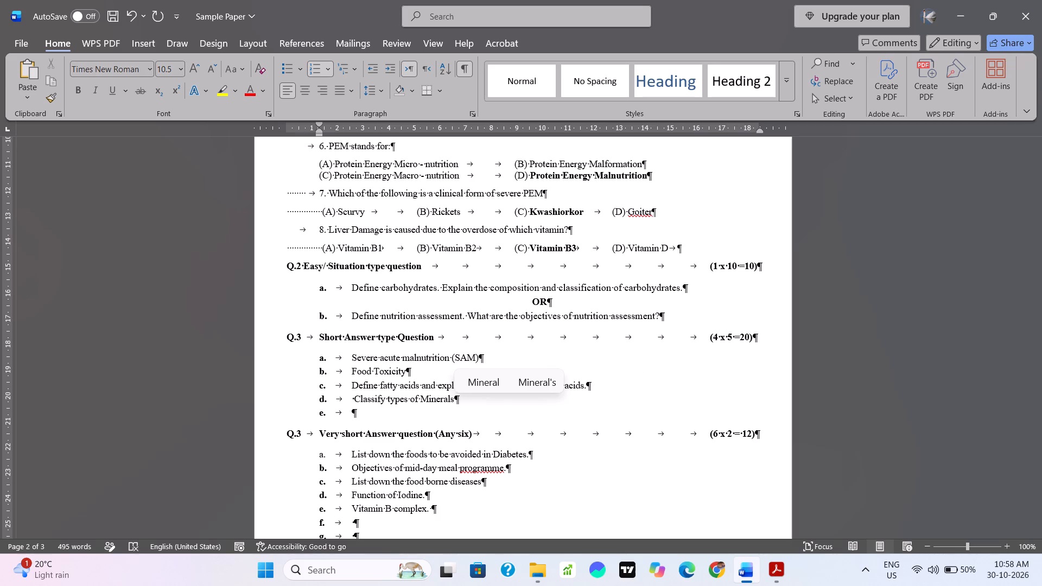
# Remove the leading space before "Classify types of Minerals" in short-answer item d so it aligns with the other items.
pyautogui.press('Left')
pyautogui.press('Left')
pyautogui.press('Left')
pyautogui.press('Left')
pyautogui.press('Left')
pyautogui.press('Left')
pyautogui.press('Left')
pyautogui.press('Left')
pyautogui.press('Left')
pyautogui.press('Left')
pyautogui.press('Left')
pyautogui.press('Left')
pyautogui.press('Left')
pyautogui.press('Left')
pyautogui.press('Left')
pyautogui.press('Left')
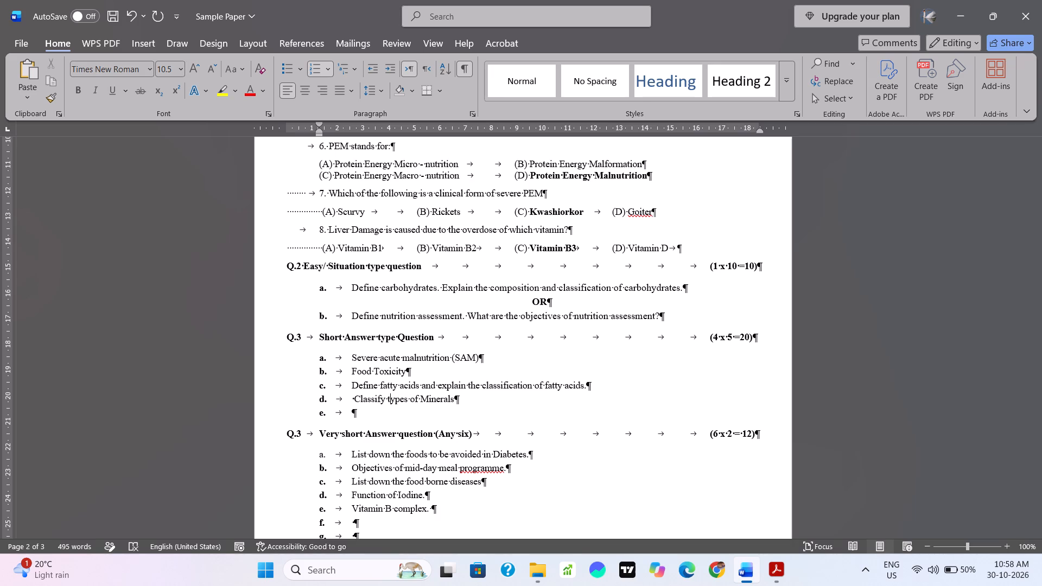
pyautogui.press('Left')
pyautogui.press('Left')
pyautogui.press('Left')
pyautogui.press('Left')
pyautogui.press('Left')
pyautogui.press('Left')
pyautogui.press('Left')
pyautogui.press('Left')
pyautogui.press('Left')
pyautogui.press('Left')
pyautogui.press('BackSpace')
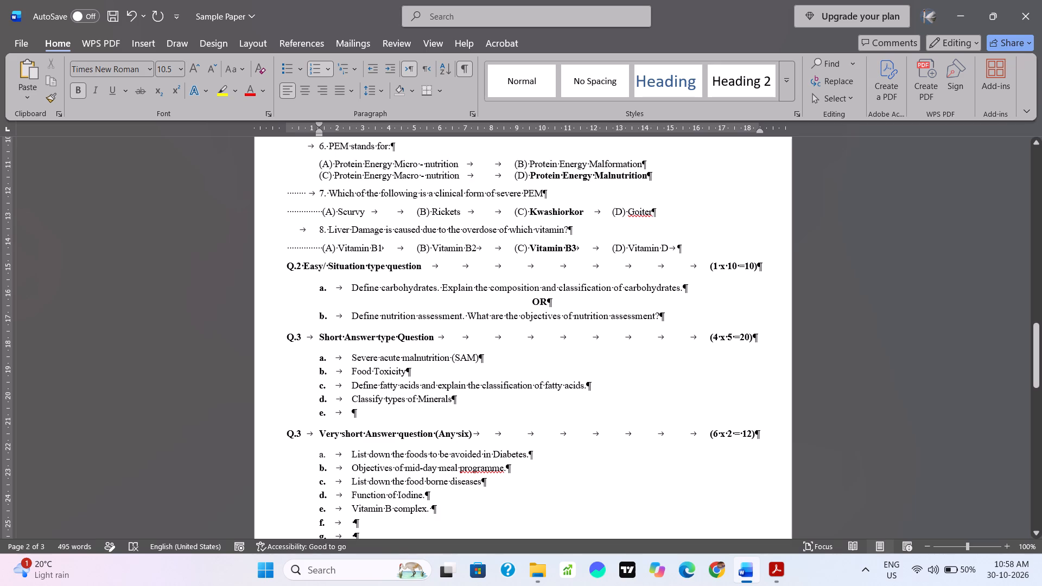
# Start filling in the empty item e of the short-answer questions.
pyautogui.click(357, 414)
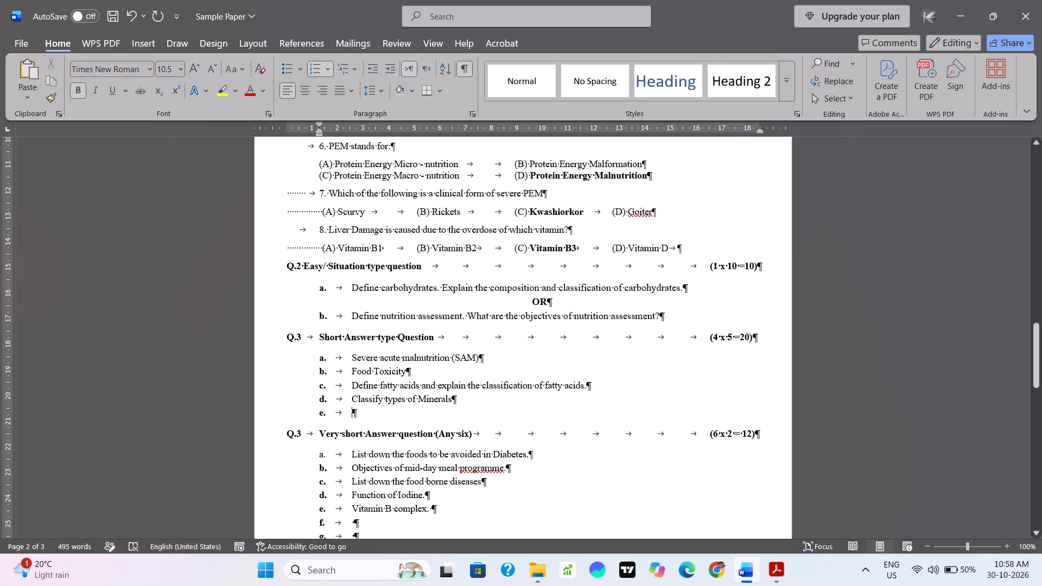
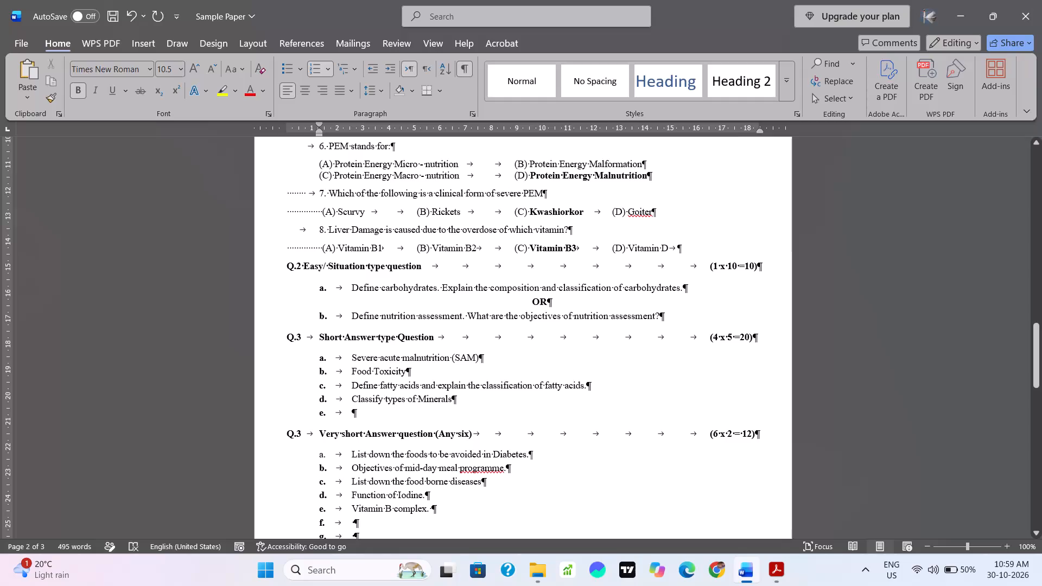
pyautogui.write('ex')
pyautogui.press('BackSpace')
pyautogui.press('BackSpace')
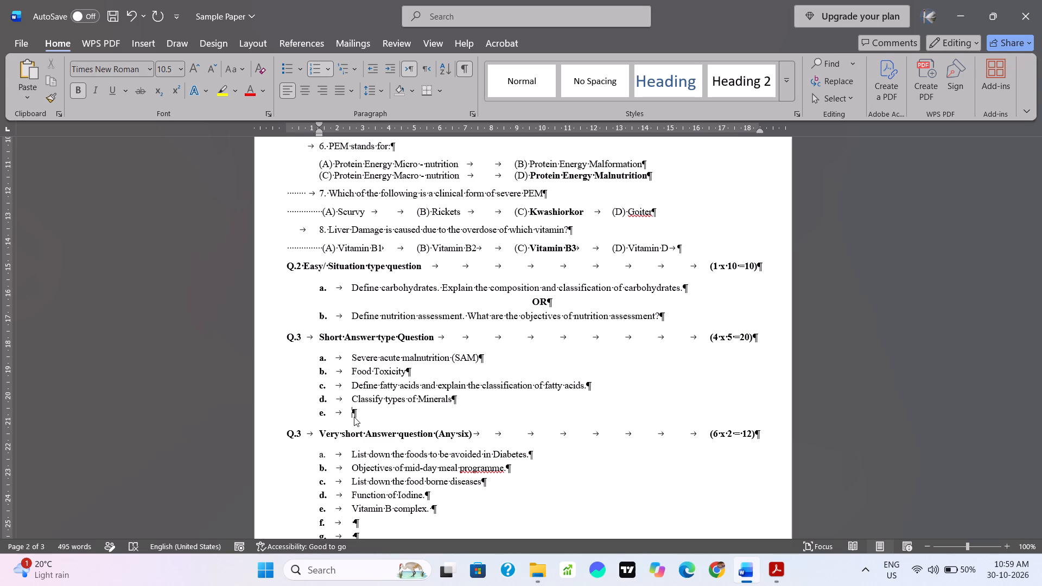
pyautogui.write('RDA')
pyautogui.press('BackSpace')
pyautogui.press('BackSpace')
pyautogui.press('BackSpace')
# Fill in item e of the short-answer questions with "RDA" in non-bold text.
pyautogui.hotkey('ctrl', 'b')
pyautogui.write('RDA')
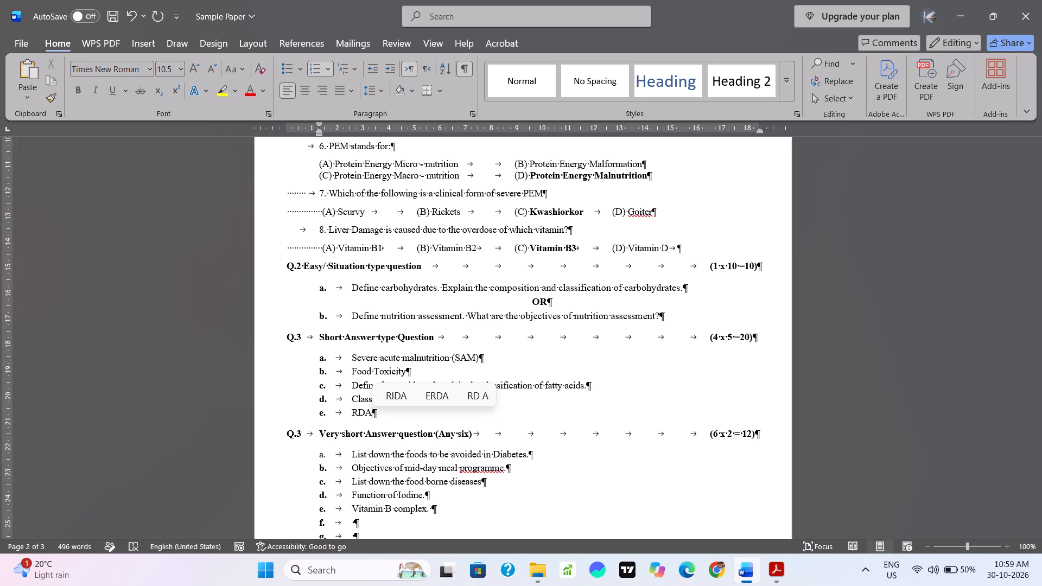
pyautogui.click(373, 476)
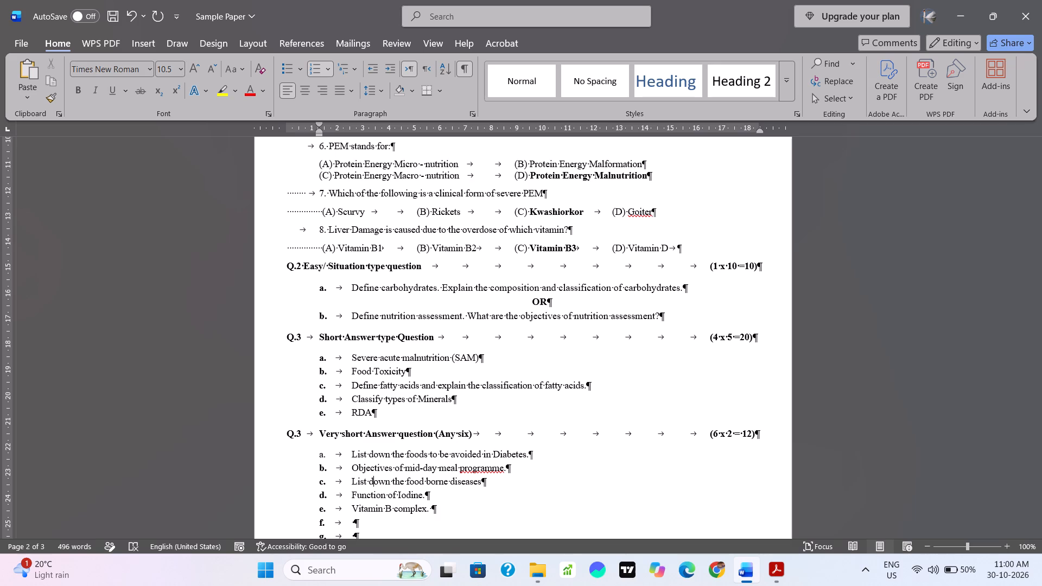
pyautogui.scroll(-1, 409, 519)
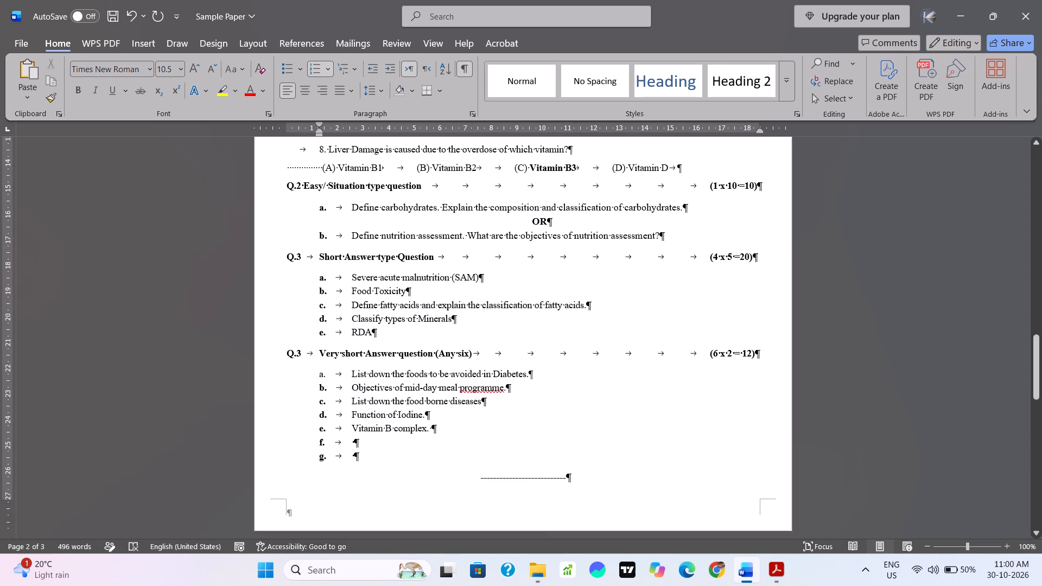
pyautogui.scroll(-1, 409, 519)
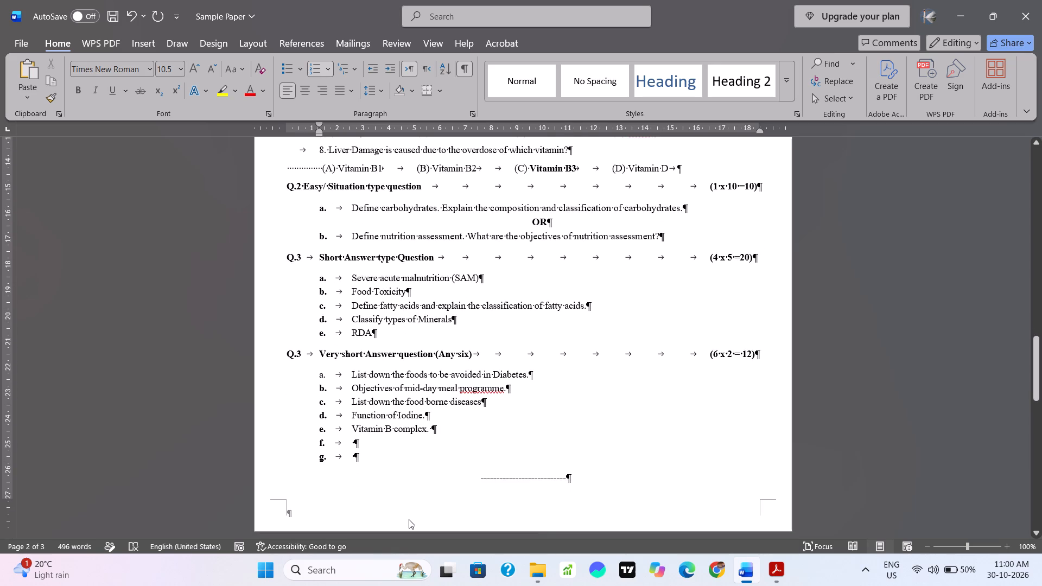
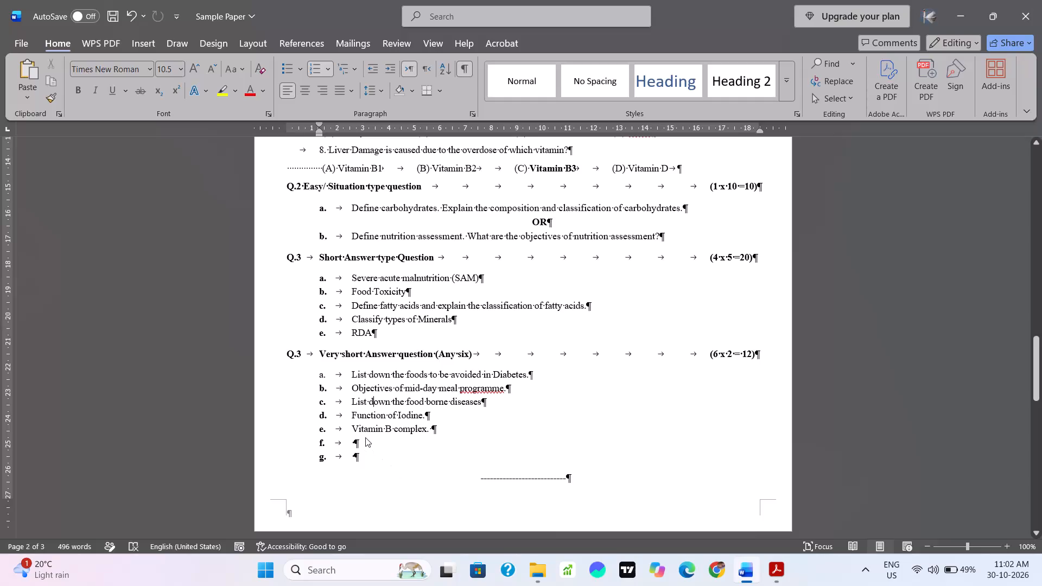
# Fill in item f of the very-short-answer questions with "Factor affecting meal planning?" in non-bold text, removing the stray leading space.
pyautogui.click(365, 437)
pyautogui.write('fa')
pyautogui.press('BackSpace')
pyautogui.press('BackSpace')
pyautogui.press('BackSpace')
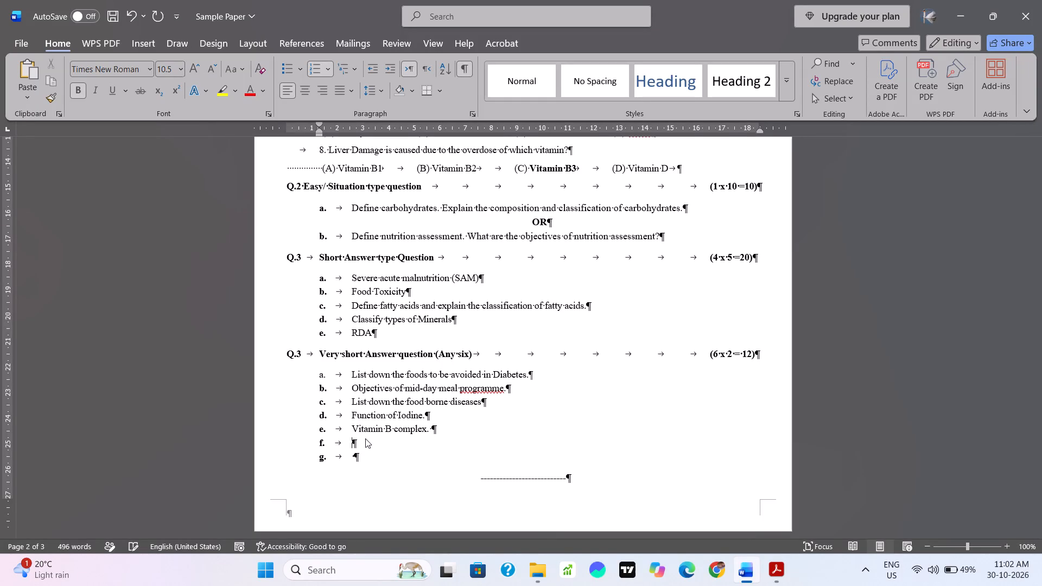
pyautogui.press('f')
pyautogui.press('BackSpace')
pyautogui.hotkey('ctrl', 'b')
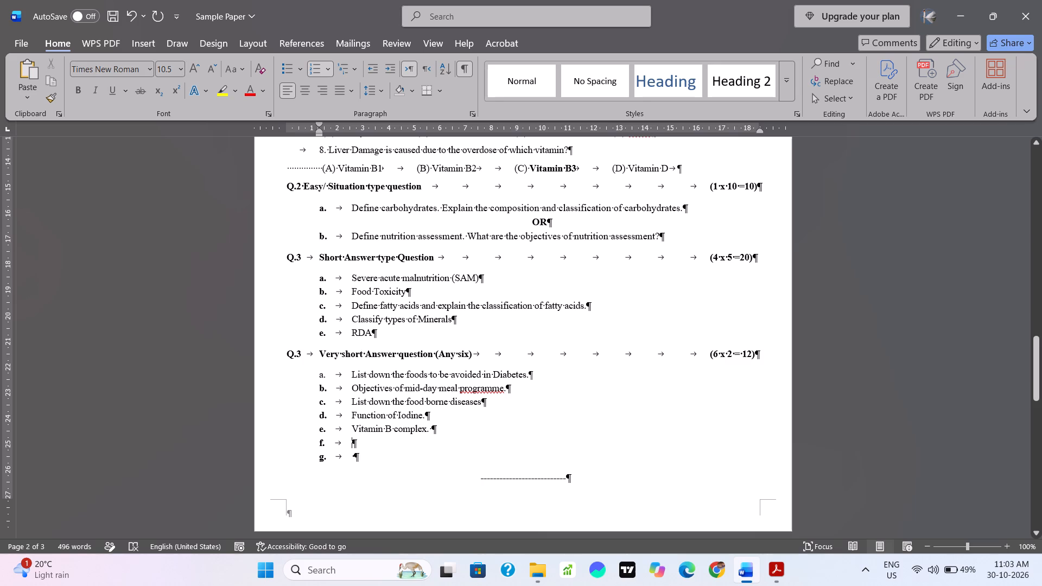
pyautogui.write('fa')
pyautogui.write('ctor')
pyautogui.press('space')
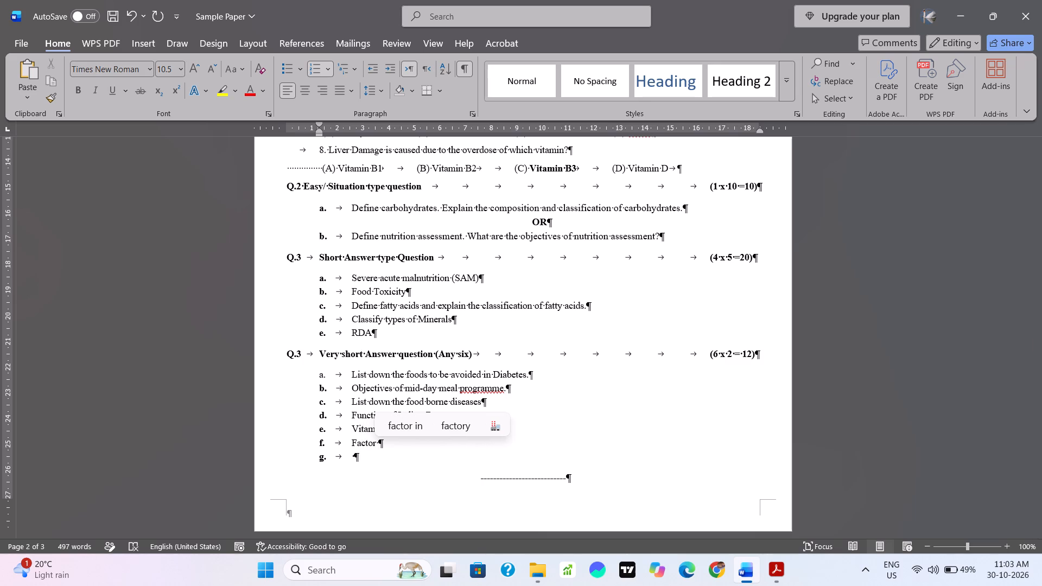
pyautogui.write('affect')
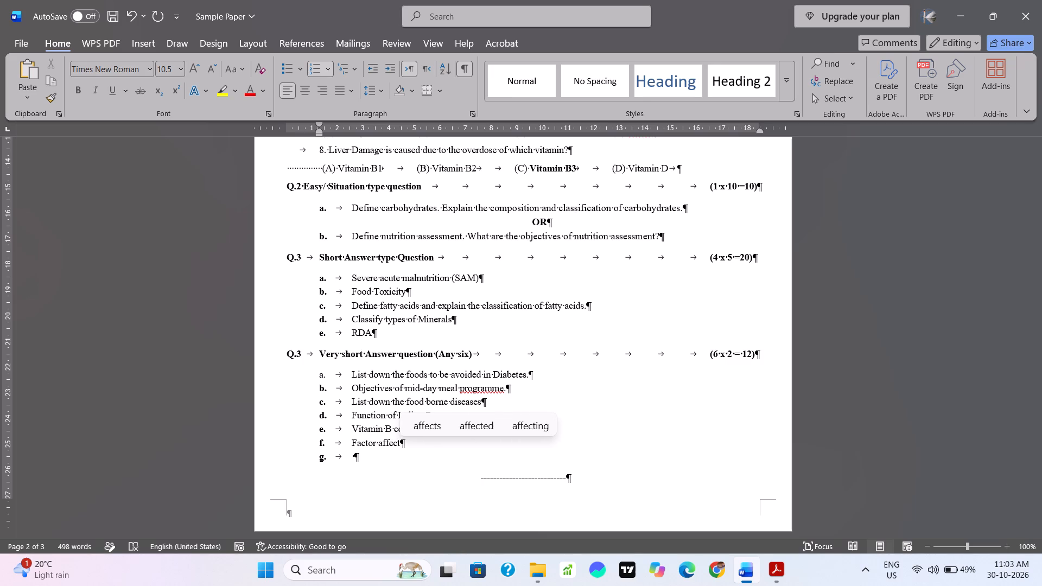
pyautogui.write('ing')
pyautogui.press('space')
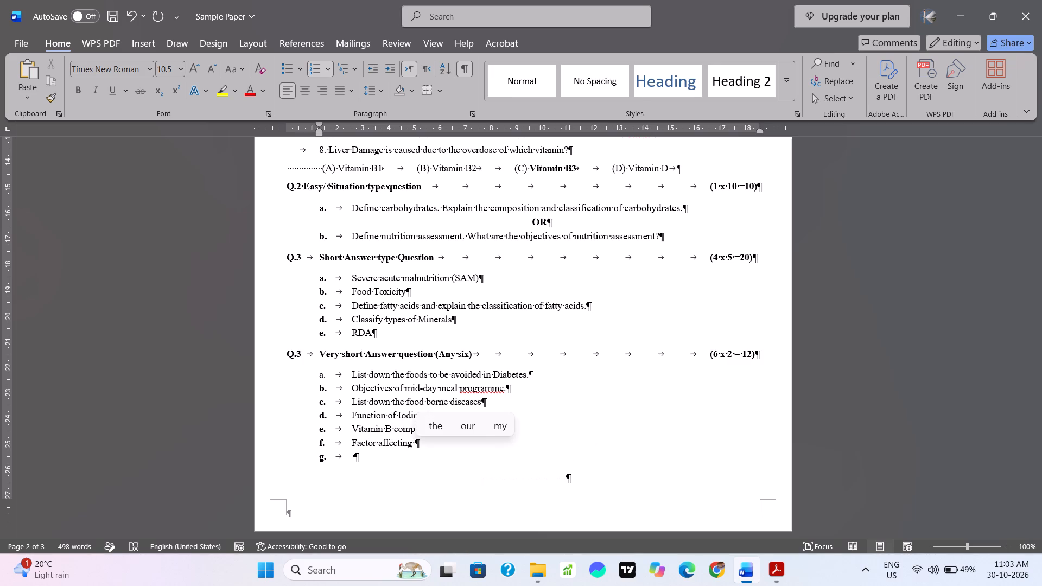
pyautogui.write('meal')
pyautogui.press('space')
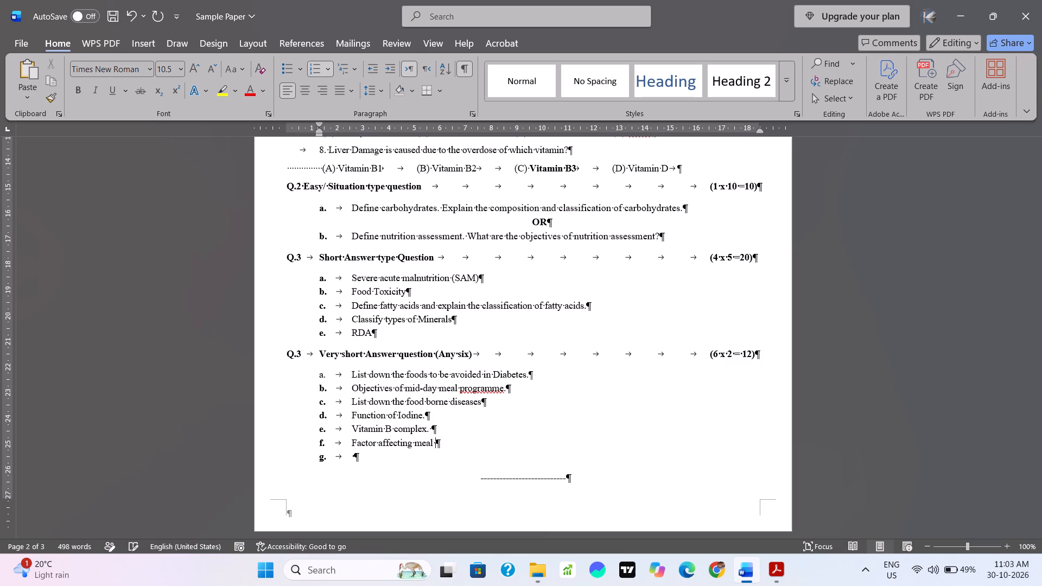
pyautogui.write('pla')
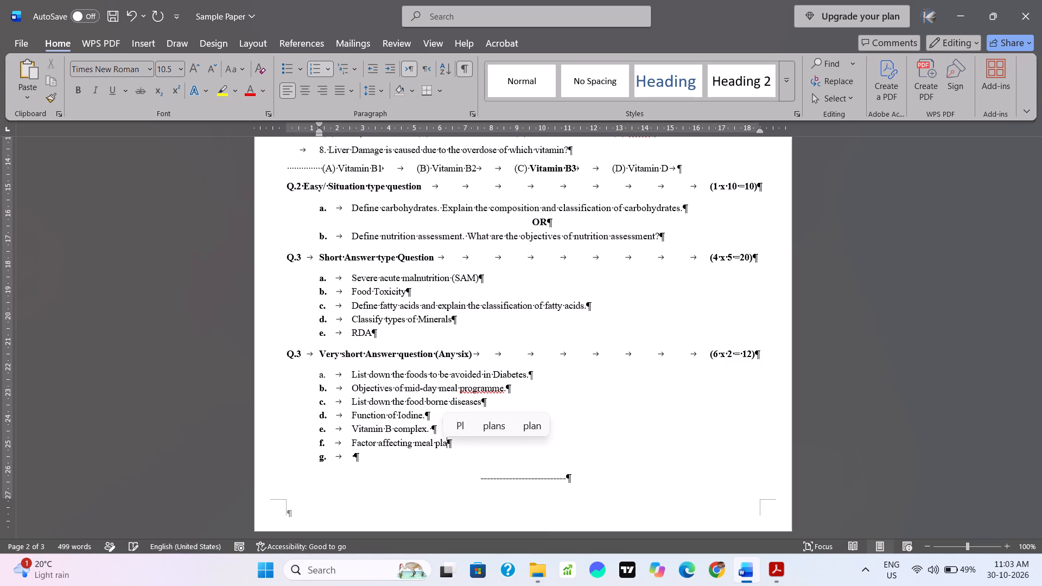
pyautogui.write('nning')
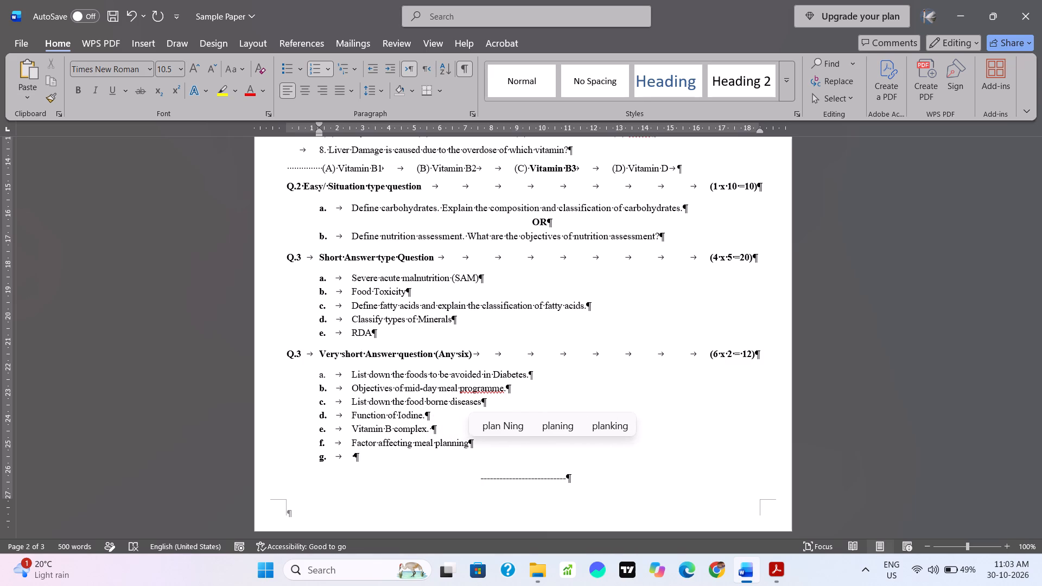
pyautogui.hotkey('shift', '?')
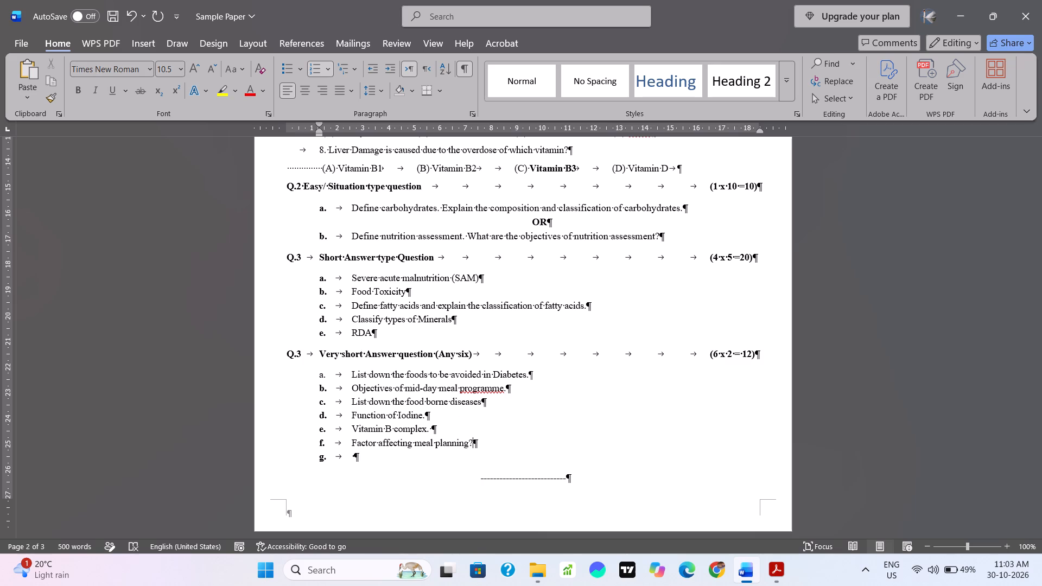
# Place the text cursor in the empty item g of the very-short-answer questions.
pyautogui.click(381, 467)
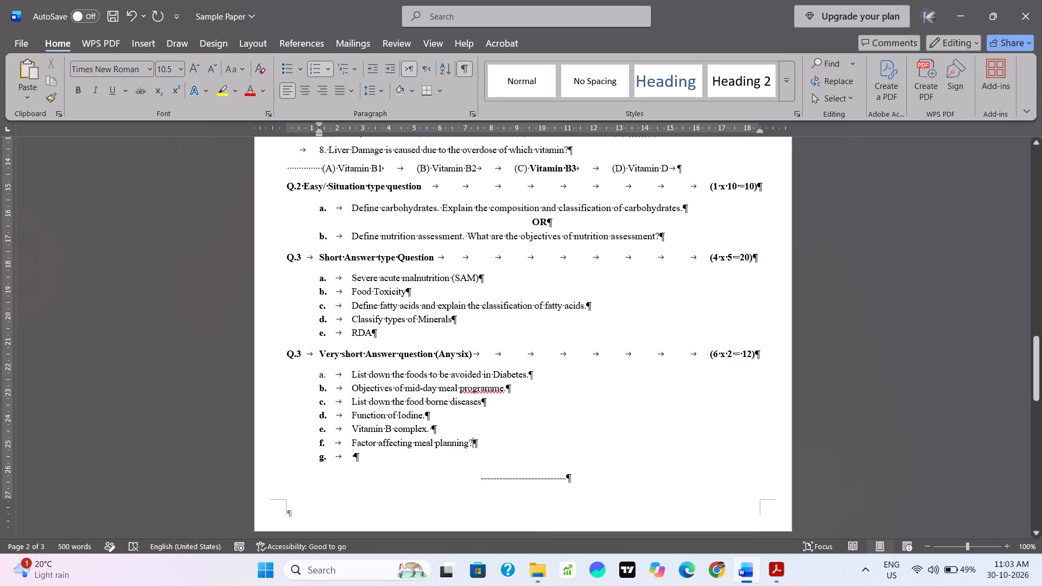
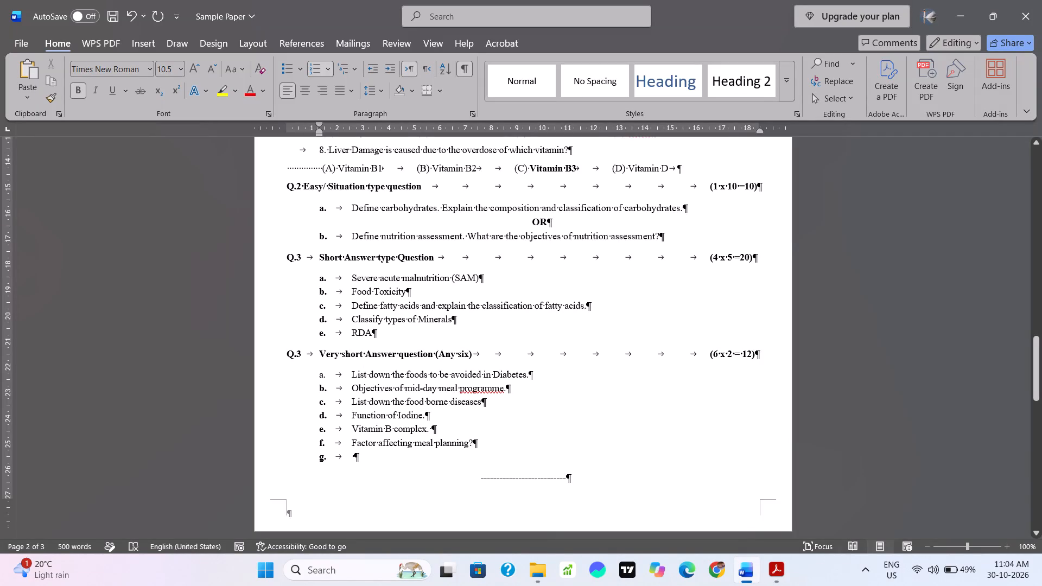
# Fill in item g of the very-short-answer questions with "Therapeutic diet" in non-bold text, without a leading space.
pyautogui.write('th')
pyautogui.press('BackSpace')
pyautogui.press('BackSpace')
pyautogui.press('BackSpace')
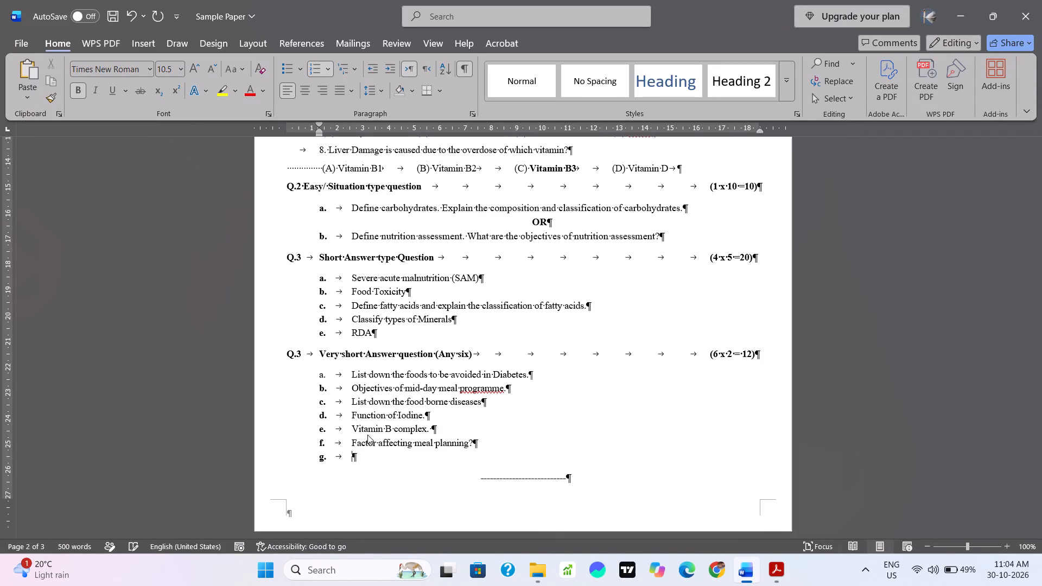
pyautogui.hotkey('ctrl', 'b')
pyautogui.write('ther')
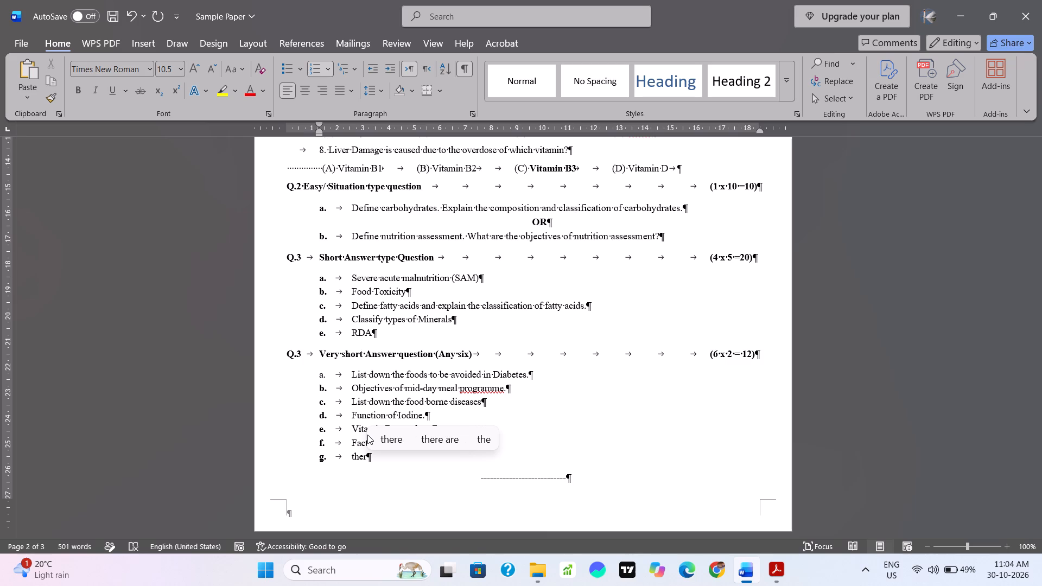
pyautogui.press('a')
pyautogui.write('pe')
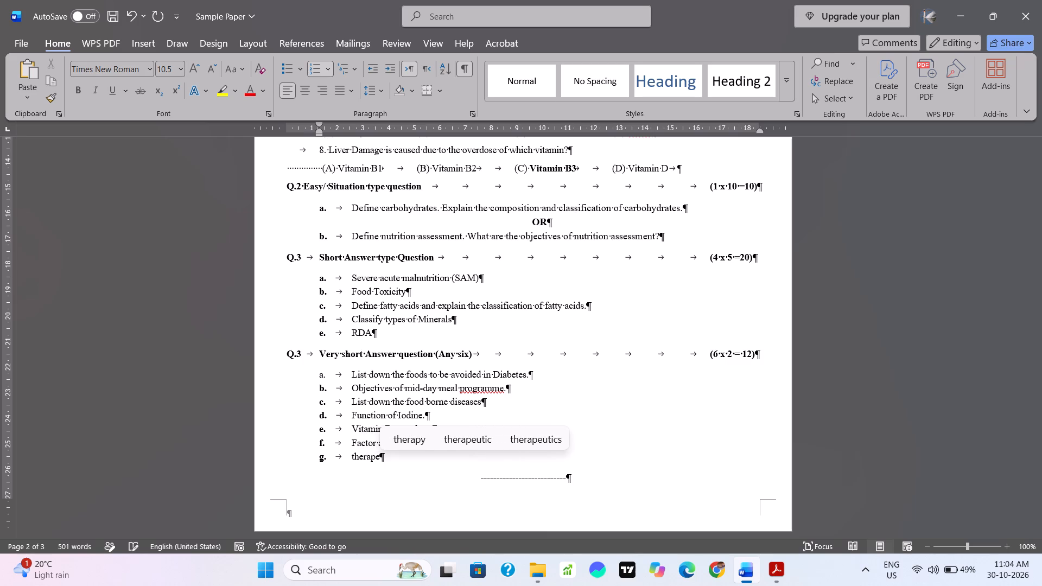
pyautogui.write('utic')
pyautogui.press('space')
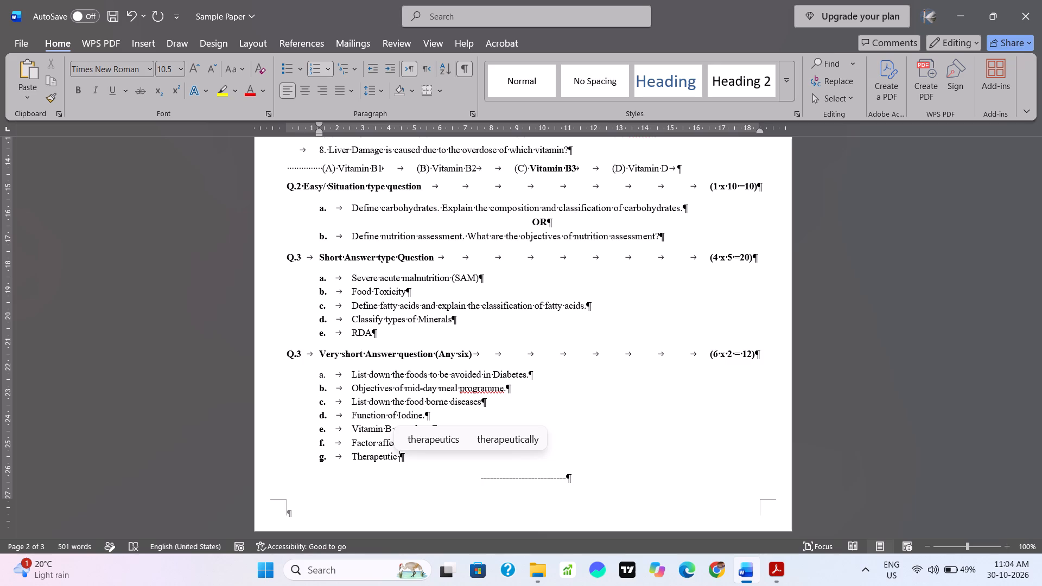
pyautogui.write('diet')
pyautogui.click(389, 483)
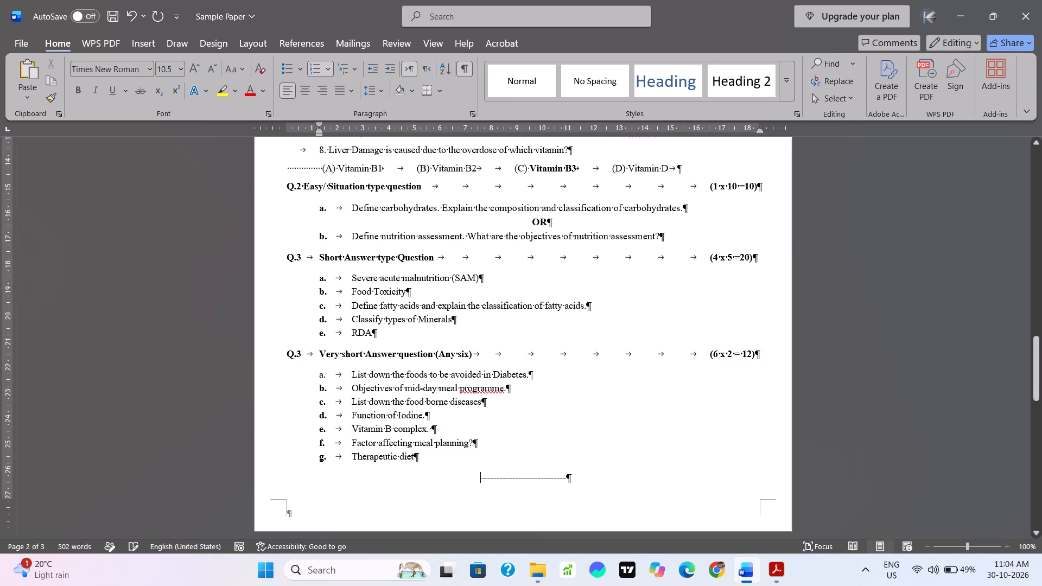
# Examine the end of the question paper and the blank page that follows it.
pyautogui.scroll(-1, 479, 438)
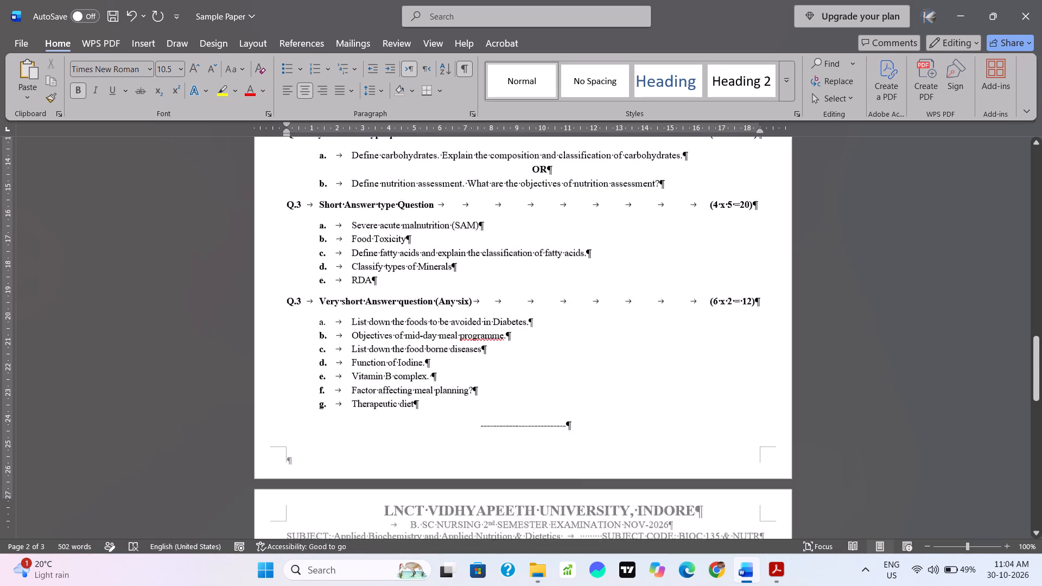
pyautogui.scroll(-4, 479, 438)
pyautogui.scroll(2, 479, 438)
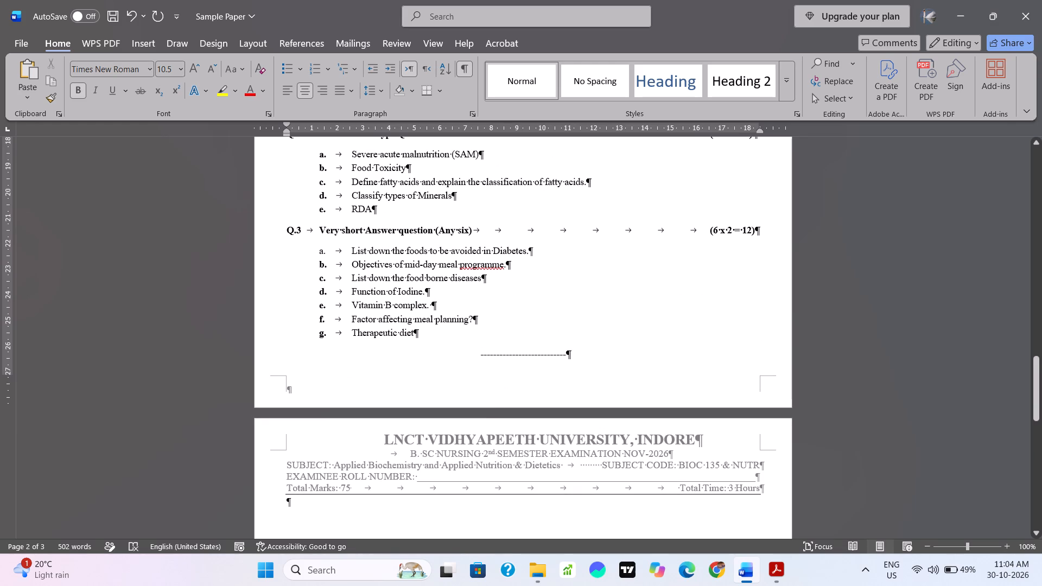
pyautogui.click(573, 353)
pyautogui.scroll(-3, 534, 419)
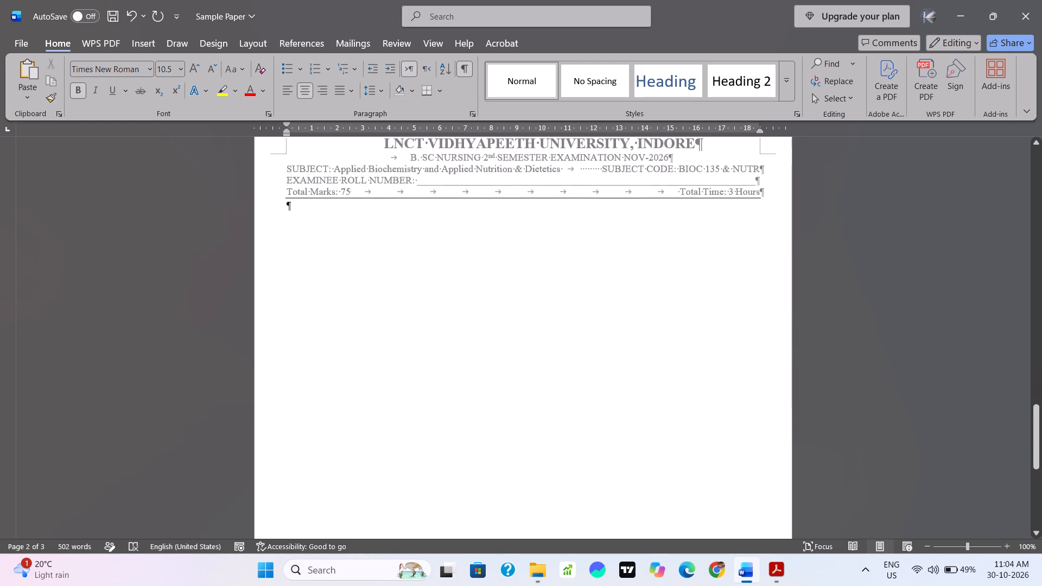
pyautogui.scroll(-2, 534, 419)
pyautogui.scroll(7, 534, 419)
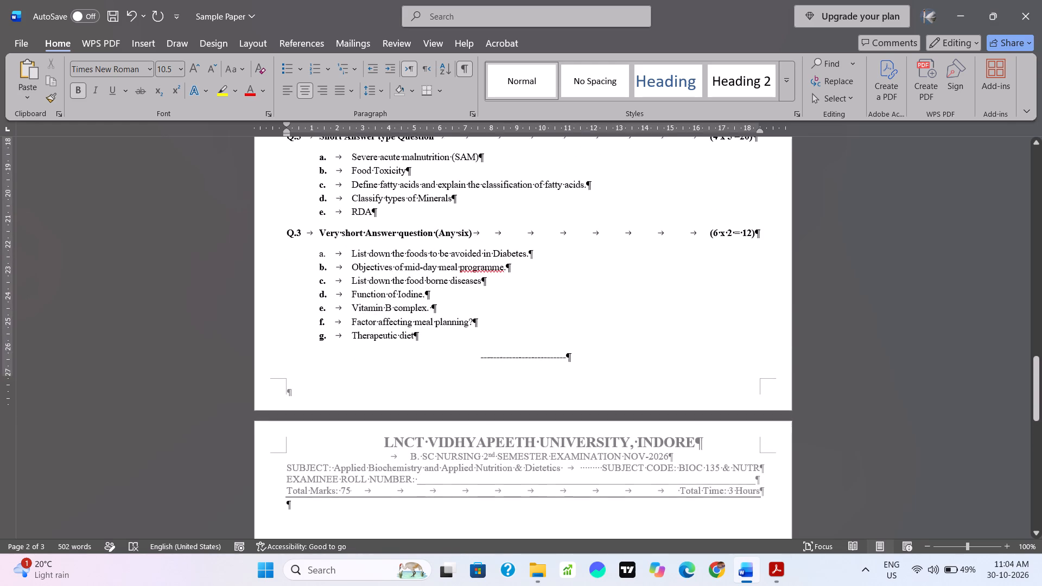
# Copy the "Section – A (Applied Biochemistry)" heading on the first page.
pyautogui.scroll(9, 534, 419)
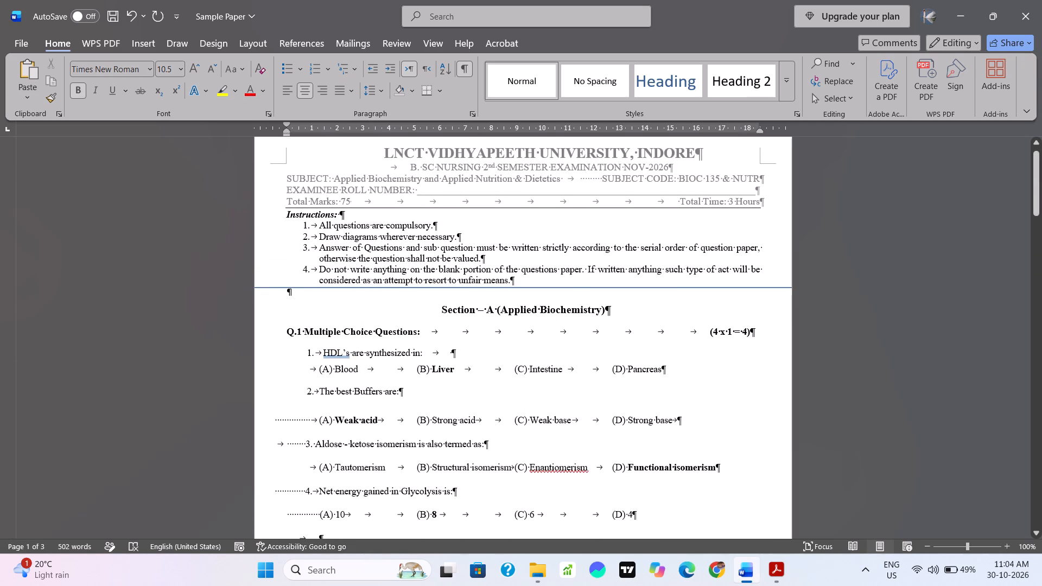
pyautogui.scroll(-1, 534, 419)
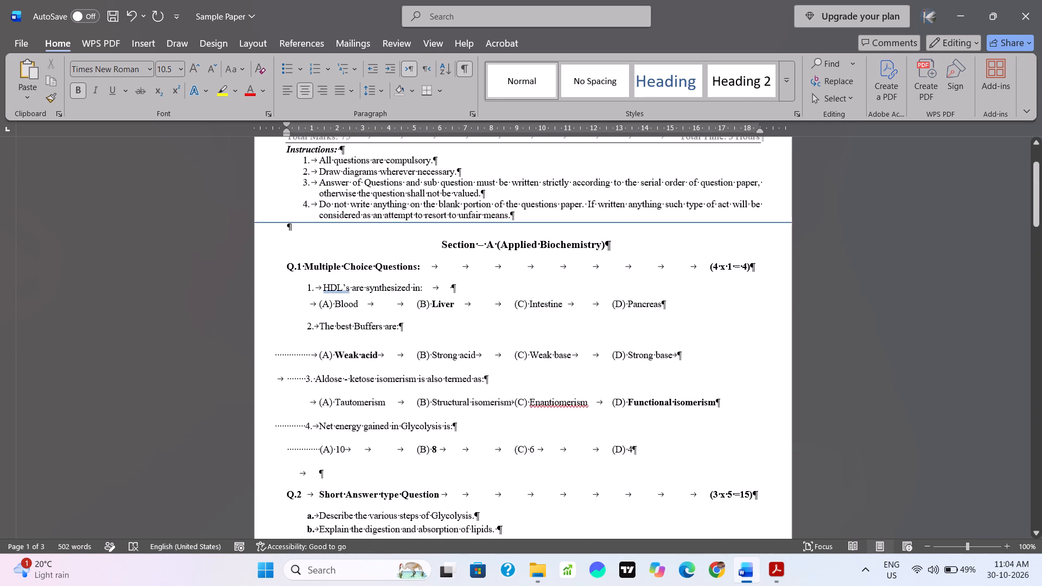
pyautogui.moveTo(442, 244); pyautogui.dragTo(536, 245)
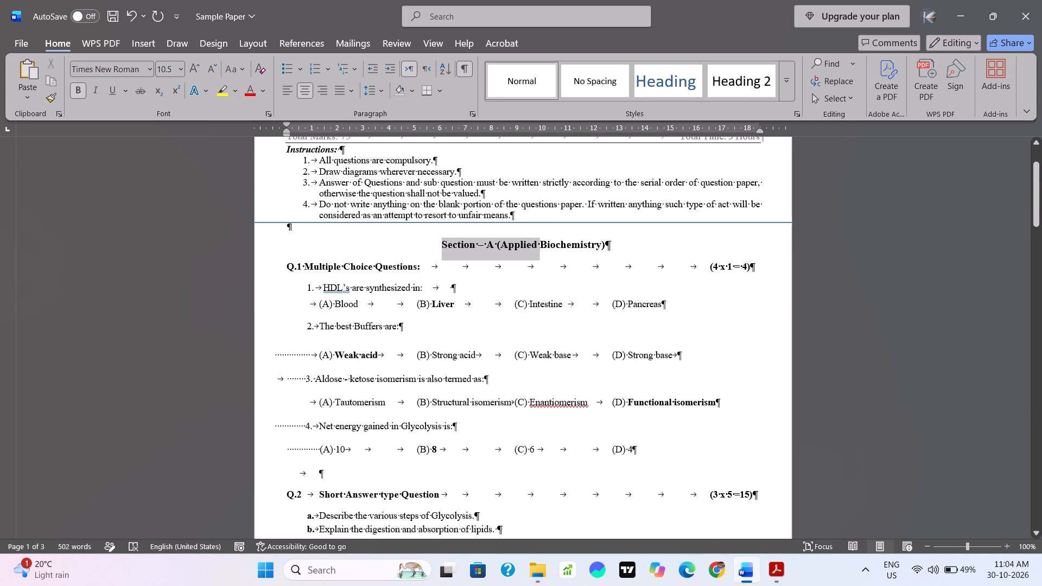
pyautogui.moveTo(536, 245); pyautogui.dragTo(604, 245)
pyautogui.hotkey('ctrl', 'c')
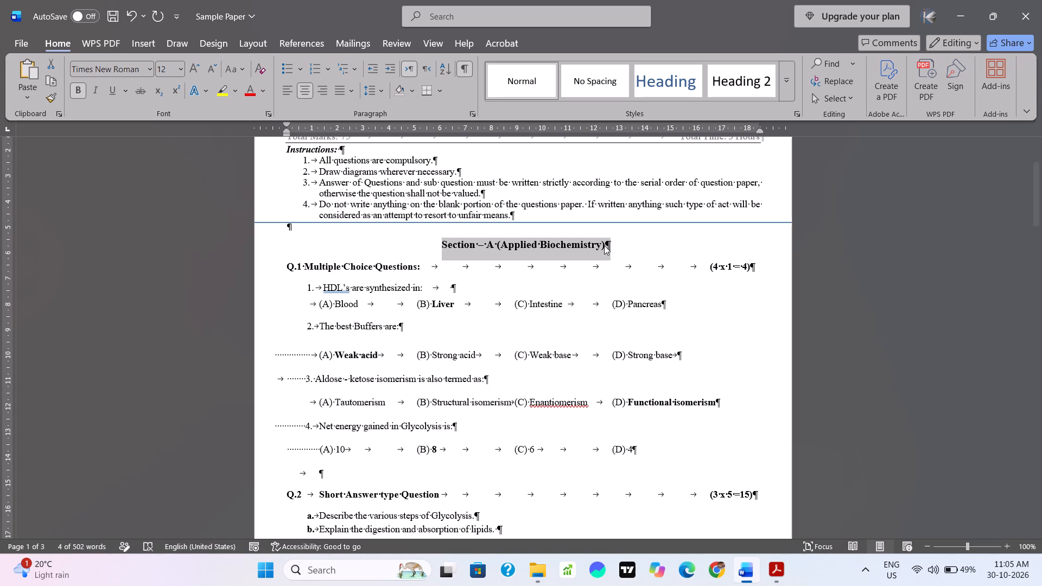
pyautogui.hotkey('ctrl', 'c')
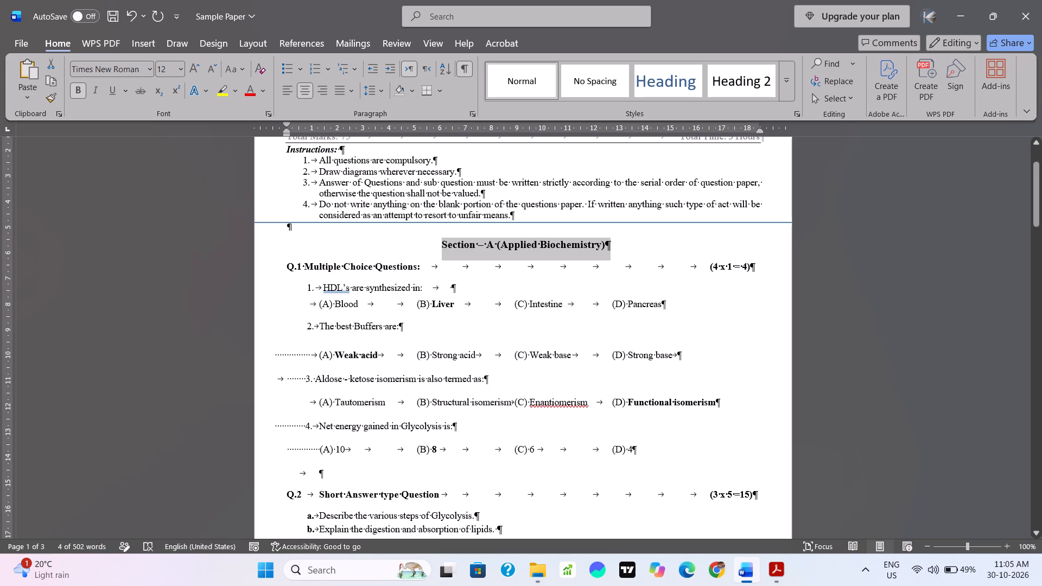
# Copy the Section A heading together with Q.1 and its four multiple choice questions, including all options.
pyautogui.click(434, 247)
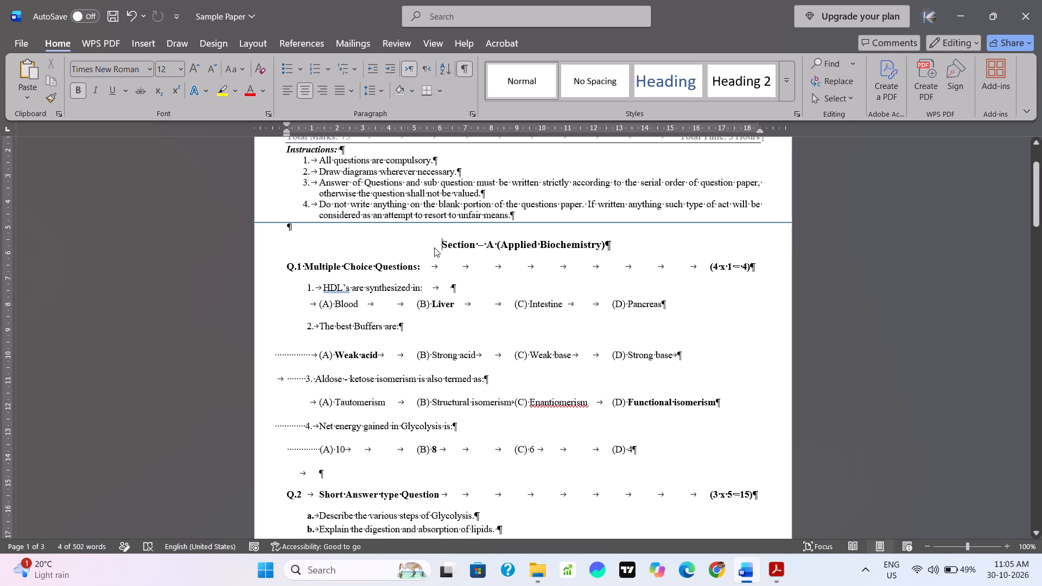
pyautogui.moveTo(440, 243); pyautogui.dragTo(630, 425)
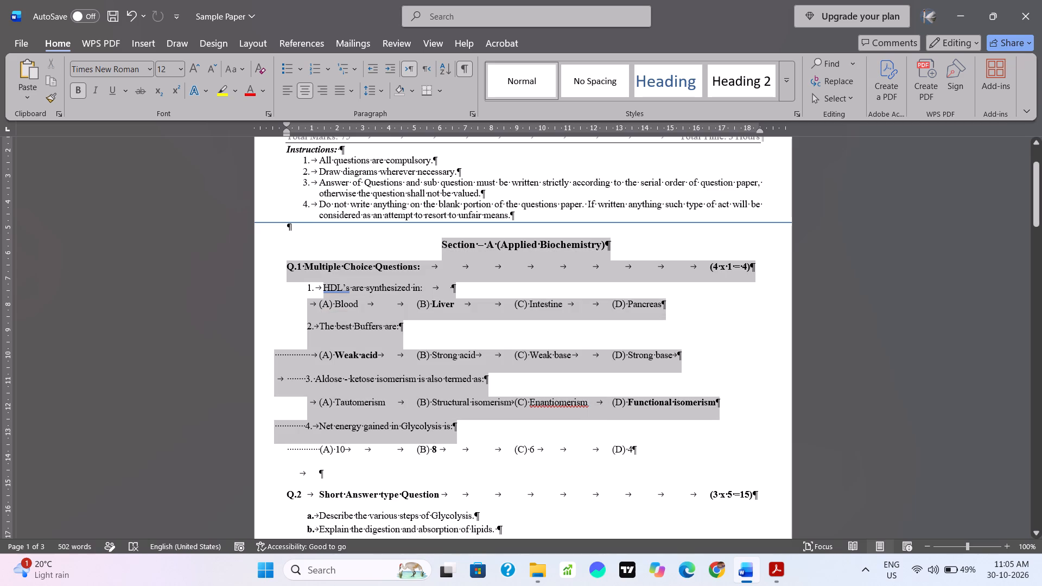
pyautogui.moveTo(630, 425); pyautogui.dragTo(646, 445)
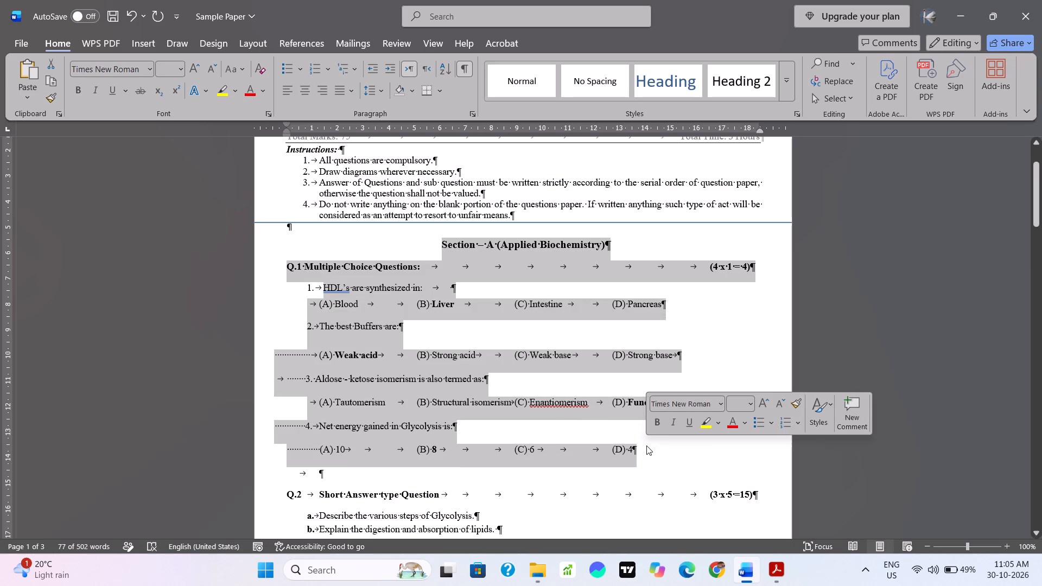
pyautogui.hotkey('ctrl', 'c')
# Enter "Answer key:" on the empty line below the header of the blank third page.
pyautogui.scroll(-5, 610, 453)
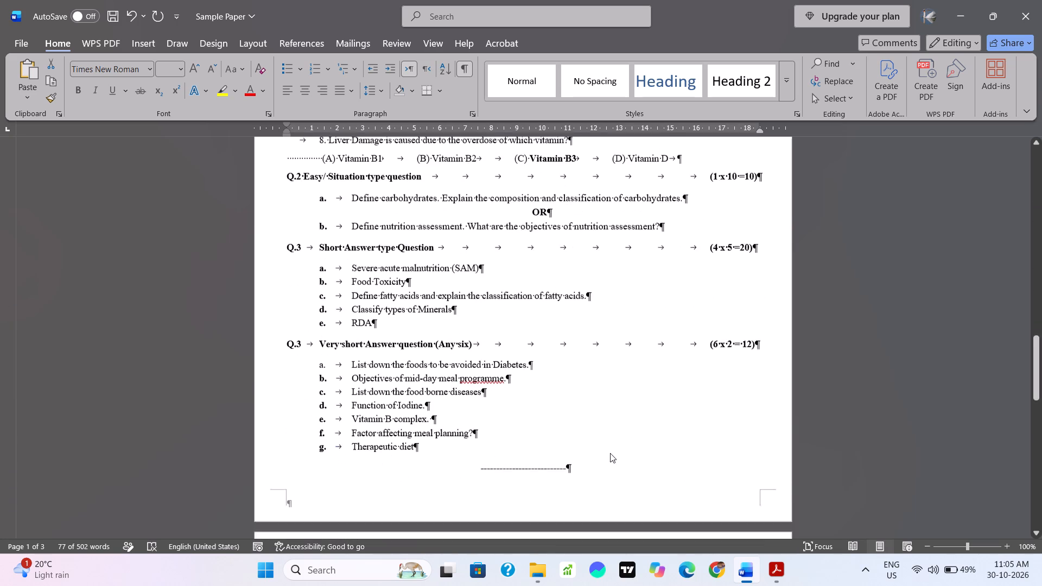
pyautogui.scroll(-6, 610, 453)
pyautogui.click(330, 374)
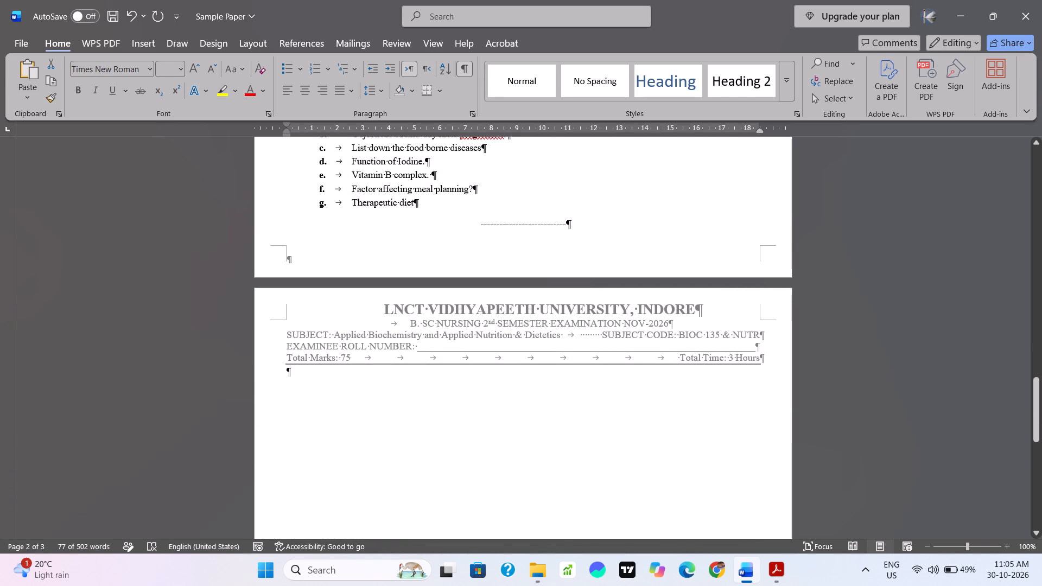
pyautogui.hotkey('shift', 'a')
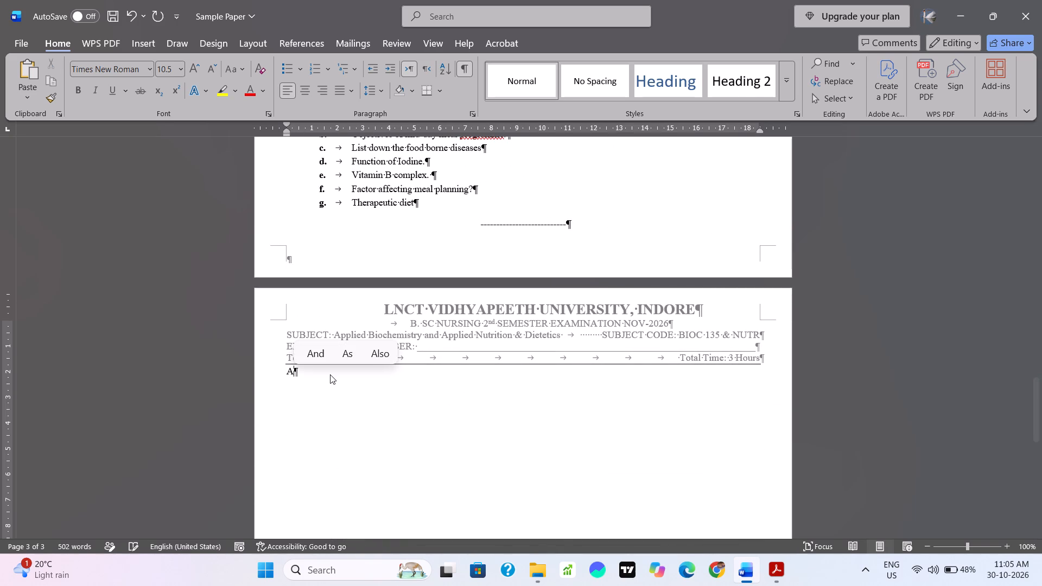
pyautogui.write('ns')
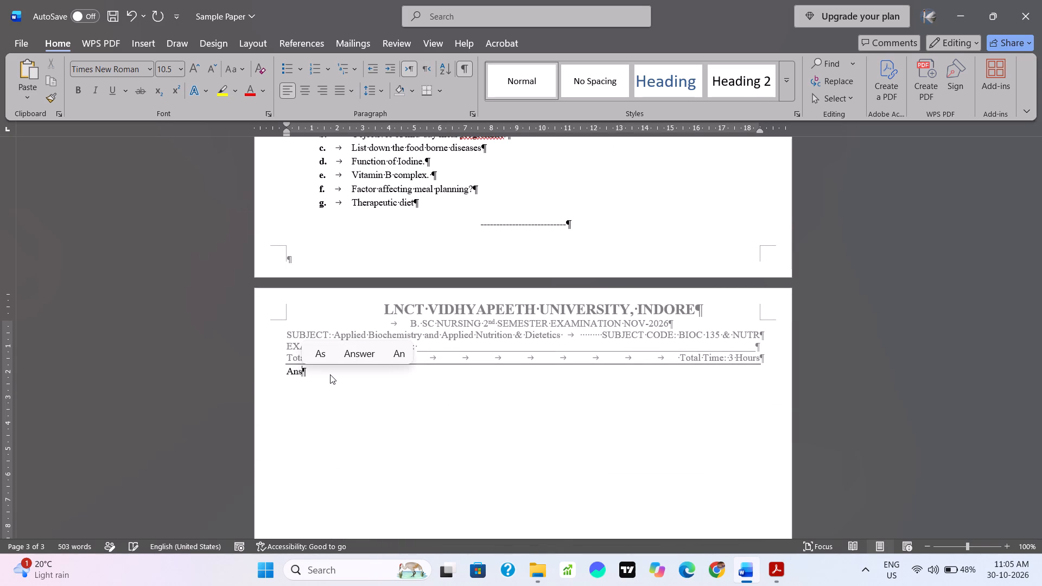
pyautogui.write('we')
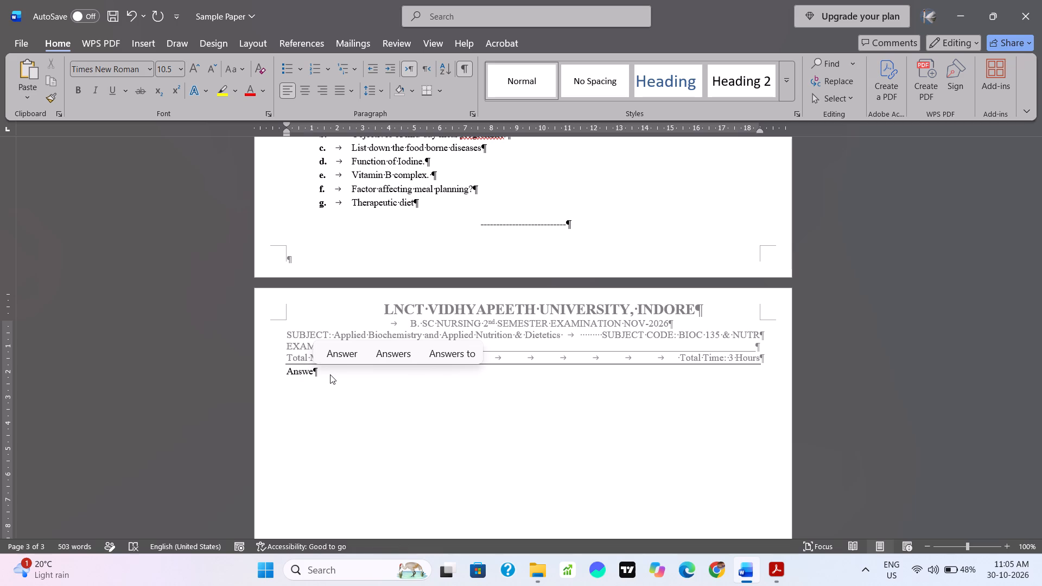
pyautogui.write('r')
pyautogui.press('space')
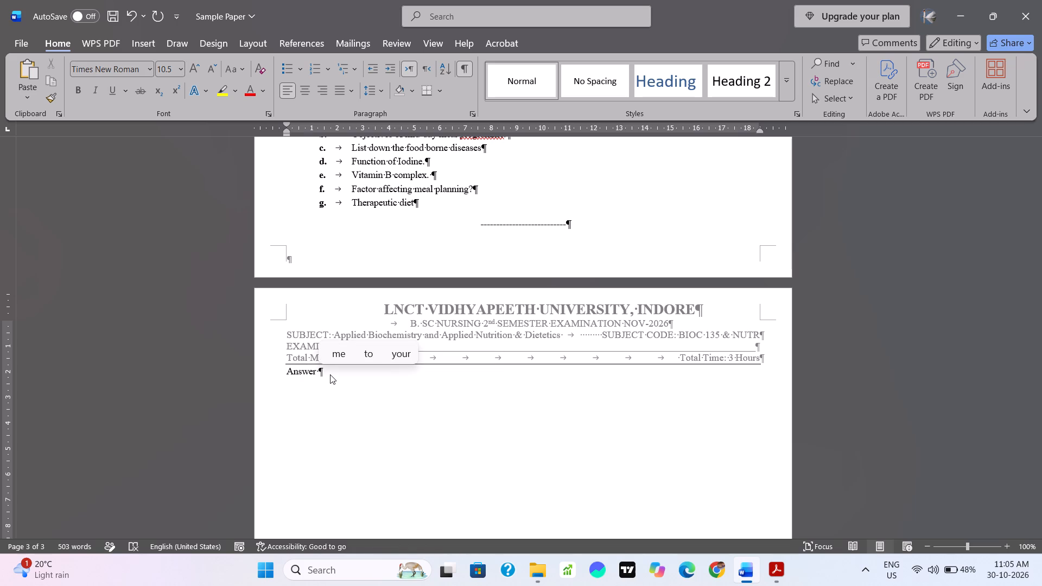
pyautogui.write('key')
pyautogui.hotkey('shift', ':')
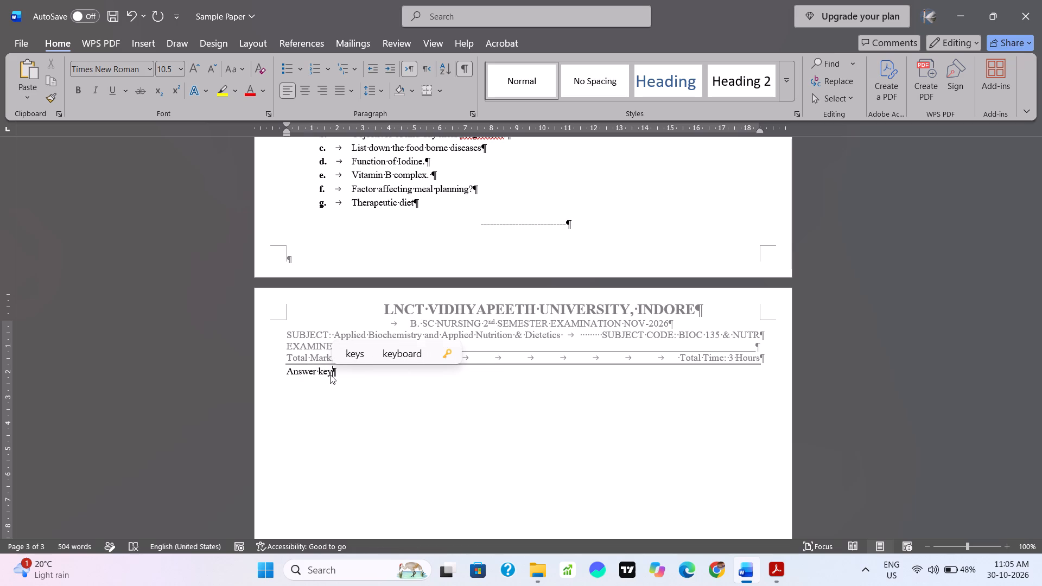
# Make the whole "Answer key:" line bold.
pyautogui.hotkey('ctrl', 'shift', 'Left')
pyautogui.hotkey('ctrl', 'shift', 'Left')
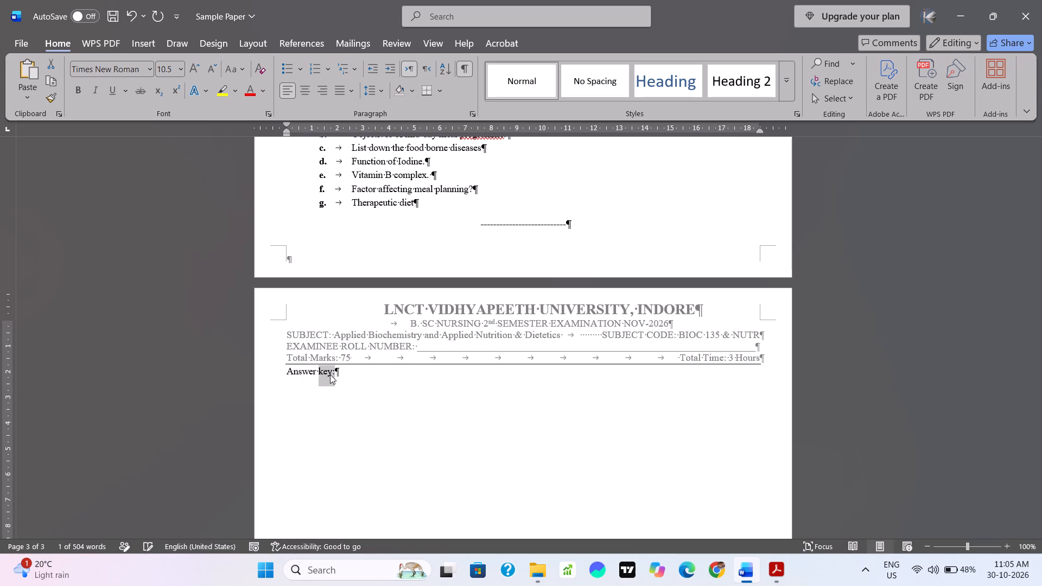
pyautogui.hotkey('ctrl', 'shift', 'Left')
pyautogui.hotkey('ctrl', 'shift', 'Left')
pyautogui.hotkey('ctrl', 'shift', 'Right')
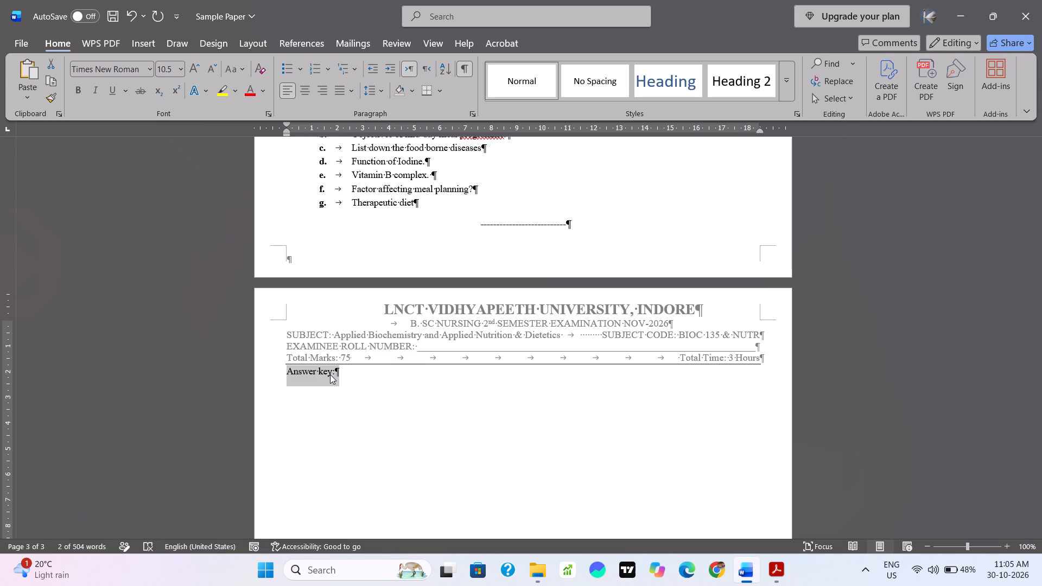
pyautogui.hotkey('ctrl', 'b')
pyautogui.press('Right')
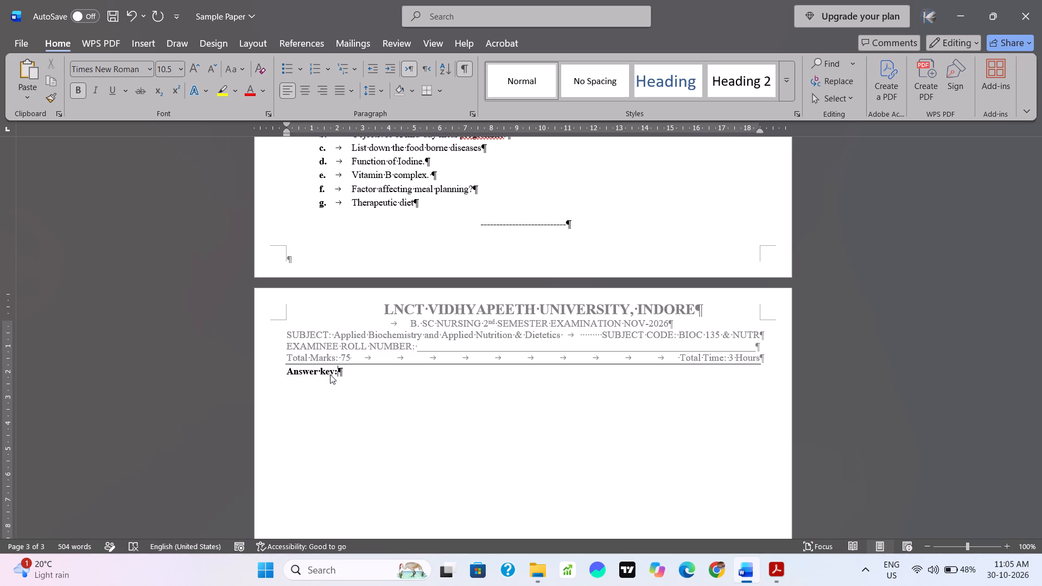
# Paste the copied Section A heading and multiple choice questions on a new line below "Answer key:".
pyautogui.press('space')
pyautogui.press('Return')
pyautogui.hotkey('ctrl', 'v')
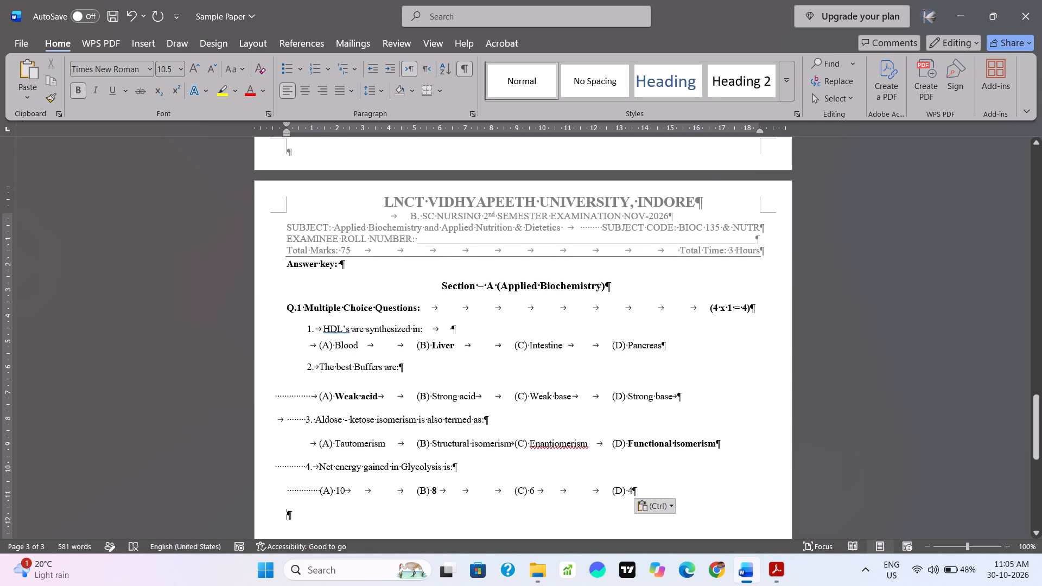
# Delete option (A) Blood and its tab spacing from question 1 in the answer key.
pyautogui.moveTo(416, 344); pyautogui.dragTo(415, 345)
pyautogui.moveTo(415, 345); pyautogui.dragTo(301, 347)
pyautogui.press('BackSpace')
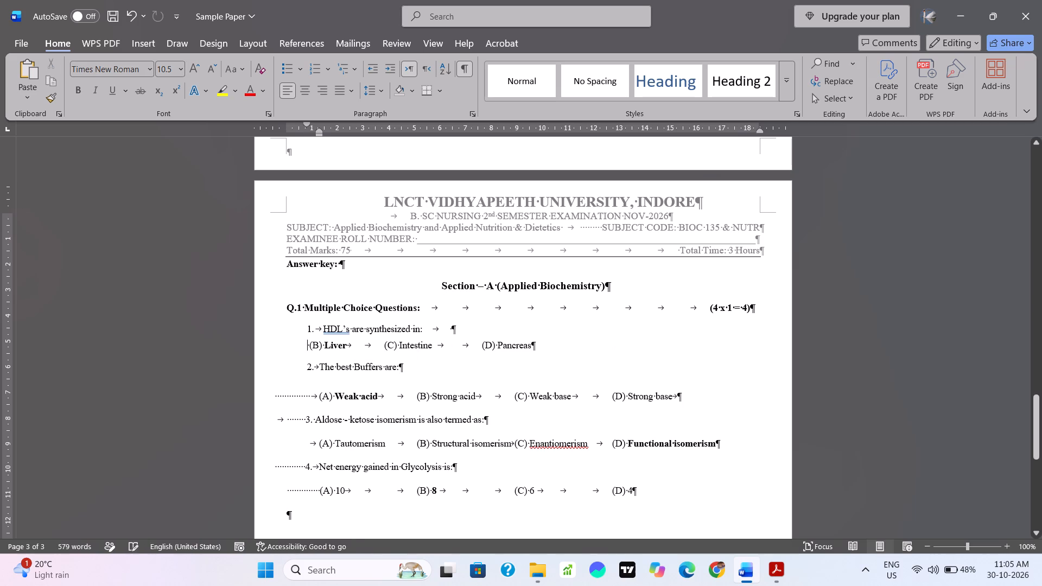
# Delete the question 1 text "HDL's are synthesized in:" from the answer key so "(B) Liver" directly follows number 1.
pyautogui.press('BackSpace')
pyautogui.press('BackSpace')
pyautogui.press('BackSpace')
pyautogui.press('BackSpace')
pyautogui.press('BackSpace')
pyautogui.press('BackSpace')
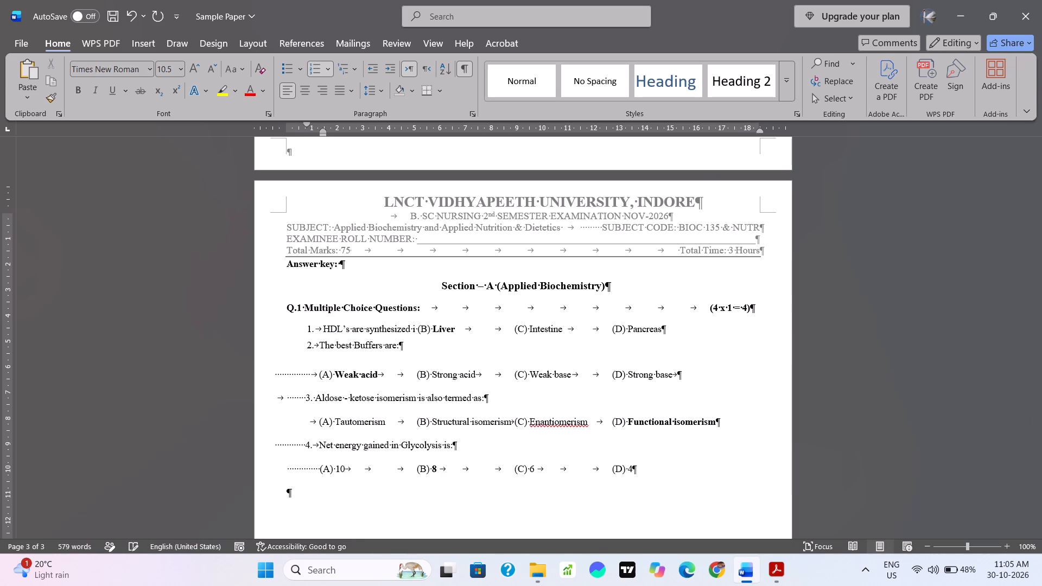
pyautogui.press('BackSpace')
pyautogui.press('BackSpace')
pyautogui.press('BackSpace')
pyautogui.press('BackSpace')
pyautogui.press('BackSpace')
pyautogui.press('BackSpace')
pyautogui.press('BackSpace')
pyautogui.press('BackSpace')
pyautogui.press('BackSpace')
pyautogui.press('BackSpace')
pyautogui.press('BackSpace')
pyautogui.press('BackSpace')
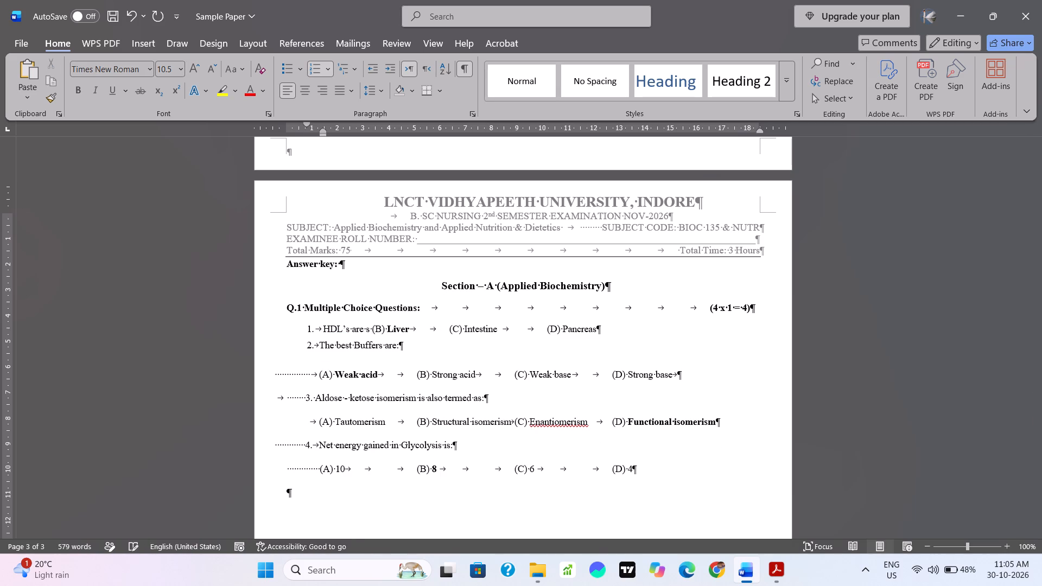
pyautogui.press('BackSpace')
pyautogui.press('BackSpace')
pyautogui.press('BackSpace')
pyautogui.press('BackSpace')
pyautogui.press('BackSpace')
pyautogui.press('BackSpace')
pyautogui.press('BackSpace')
pyautogui.press('BackSpace')
pyautogui.press('BackSpace')
pyautogui.press('BackSpace')
pyautogui.press('BackSpace')
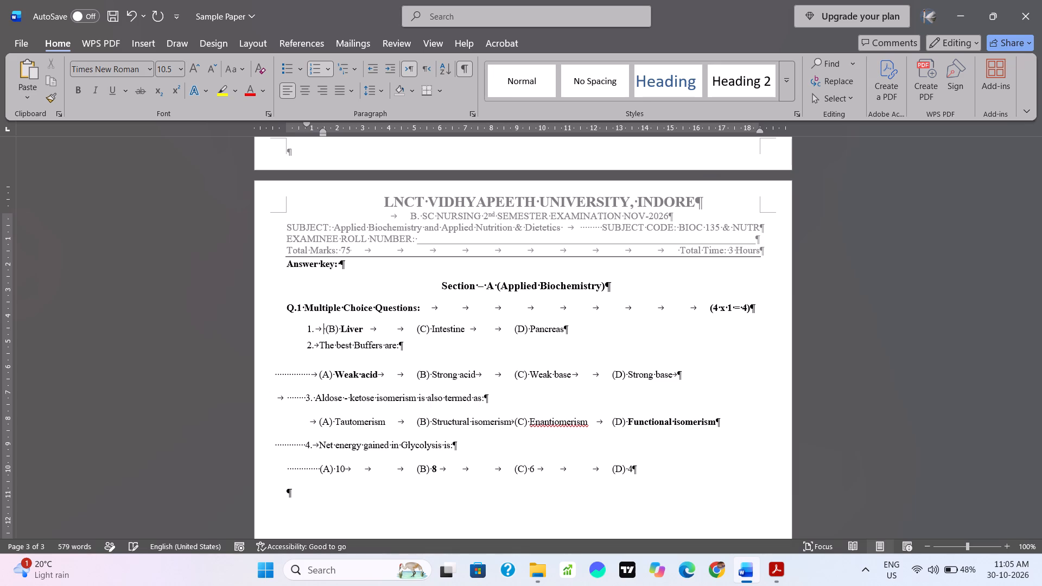
pyautogui.press('Delete')
# Delete options (C) Intestine and (D) Pancreas with their tab spacing after "(B) Liver", keeping question 2 on its own numbered line.
pyautogui.press('Right')
pyautogui.press('Right')
pyautogui.press('Right')
pyautogui.press('Right')
pyautogui.press('Right')
pyautogui.press('Right')
pyautogui.press('Right')
pyautogui.press('Right')
pyautogui.press('Right')
pyautogui.press('Right')
pyautogui.press('Left')
pyautogui.hotkey('ctrl', 'shift', 'Right')
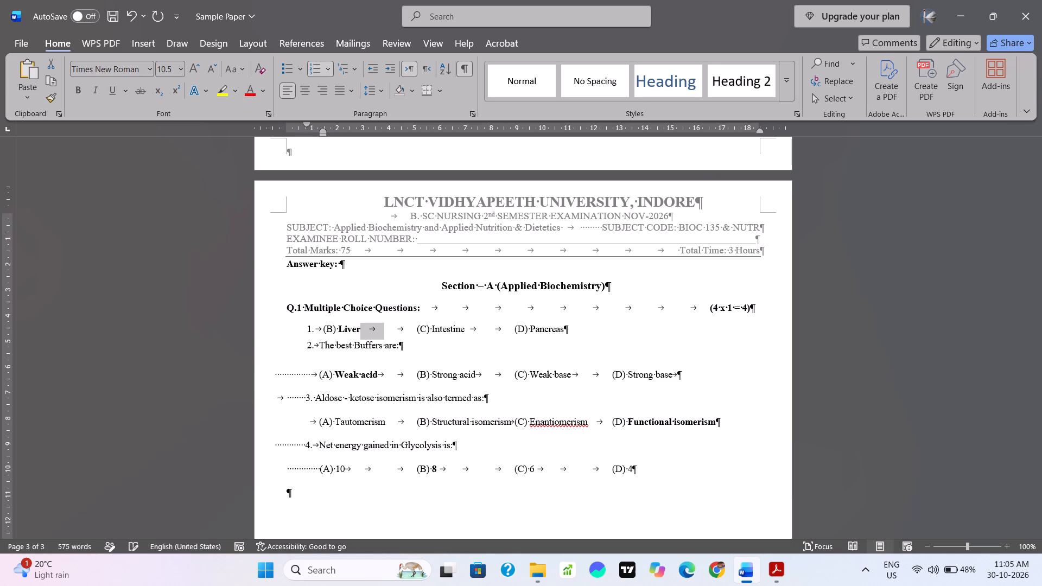
pyautogui.hotkey('ctrl', 'shift', 'Right')
pyautogui.hotkey('ctrl', 'shift', 'Right')
pyautogui.hotkey('ctrl', 'shift', 'Right')
pyautogui.hotkey('ctrl', 'shift', 'Right')
pyautogui.hotkey('ctrl', 'shift', 'Right')
pyautogui.hotkey('ctrl', 'shift', 'Right')
pyautogui.hotkey('ctrl', 'shift', 'Right')
pyautogui.hotkey('ctrl', 'shift', 'Right')
pyautogui.hotkey('ctrl', 'shift', 'Right')
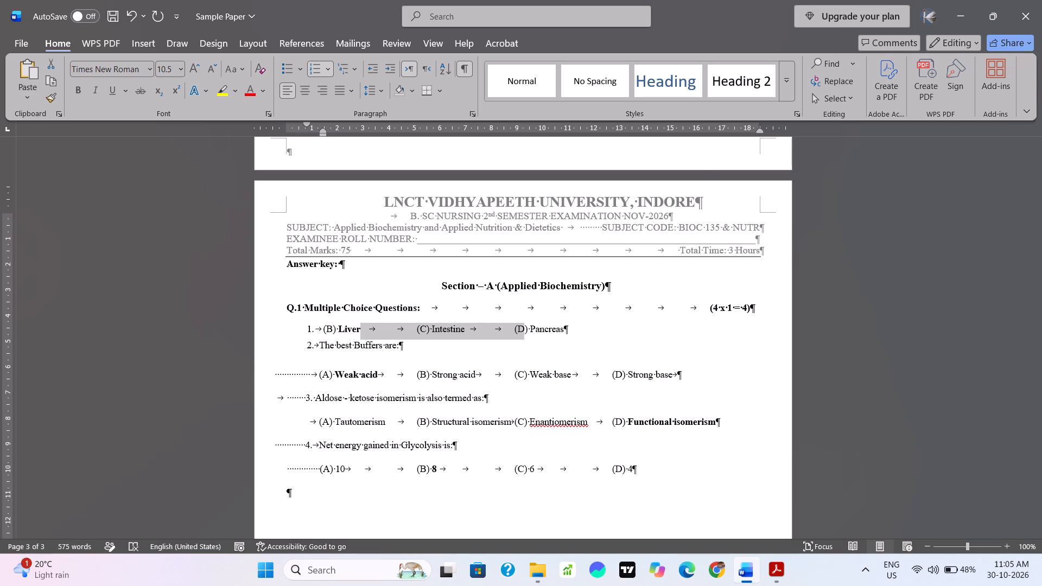
pyautogui.hotkey('ctrl', 'shift', 'Right')
pyautogui.hotkey('ctrl', 'shift', 'Right')
pyautogui.hotkey('ctrl', 'shift', 'Right')
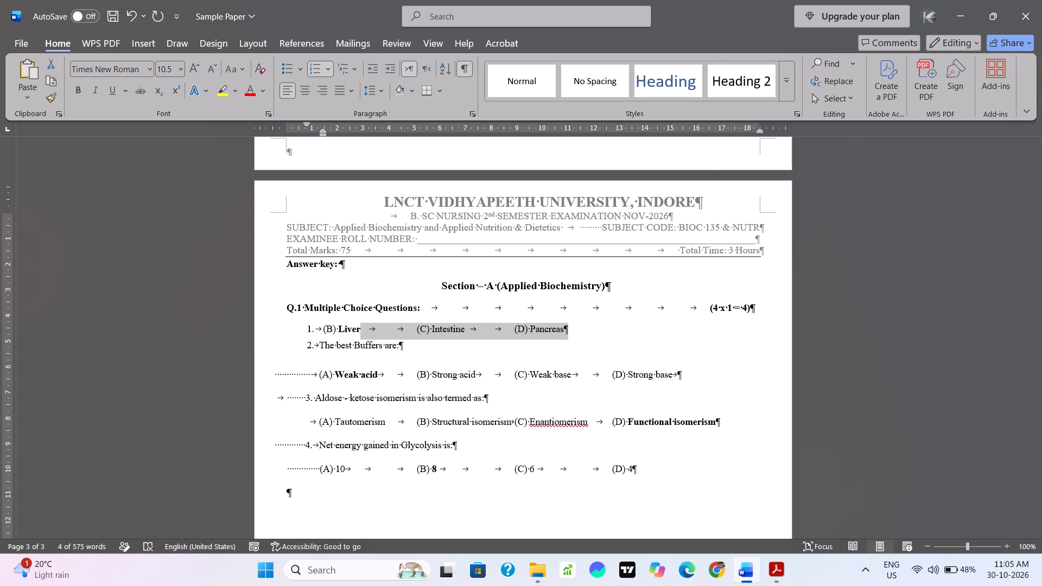
pyautogui.press('Delete')
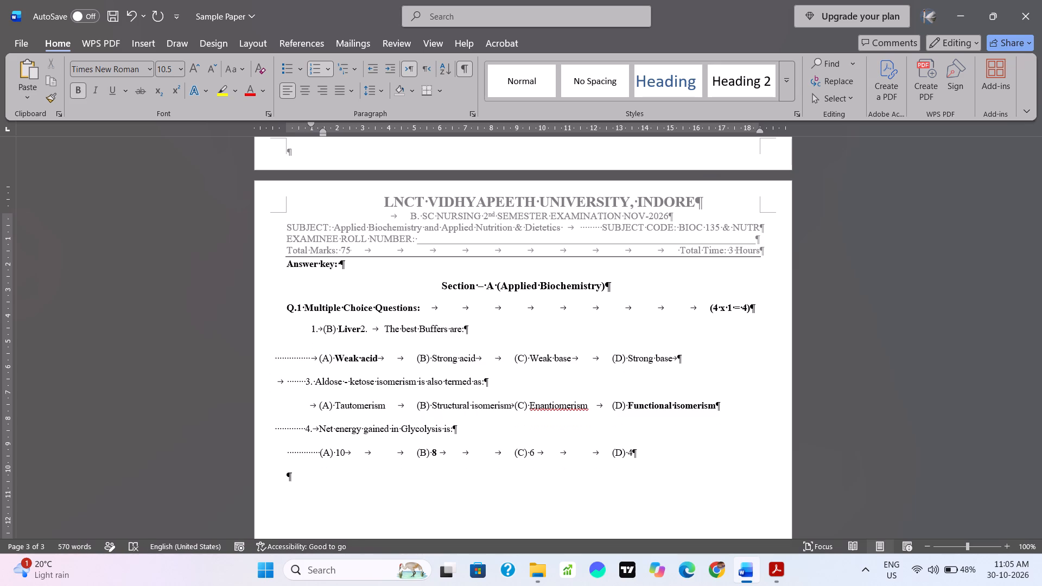
pyautogui.press('Return')
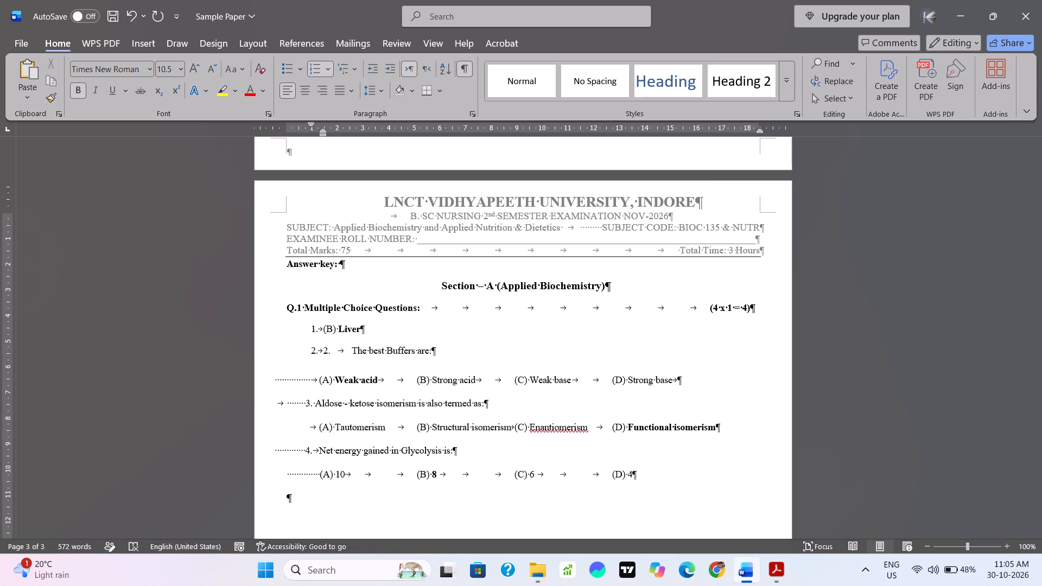
# Delete the question text "The best Buffers are:" and the duplicate "2." from item 2, leaving only its automatic list number.
pyautogui.press('Right')
pyautogui.press('Right')
pyautogui.hotkey('ctrl', 'shift', 'Right')
pyautogui.hotkey('ctrl', 'shift', 'Right')
pyautogui.hotkey('ctrl', 'shift', 'Right')
pyautogui.hotkey('ctrl', 'shift', 'Right')
pyautogui.hotkey('ctrl', 'shift', 'Right')
pyautogui.hotkey('ctrl', 'shift', 'Right')
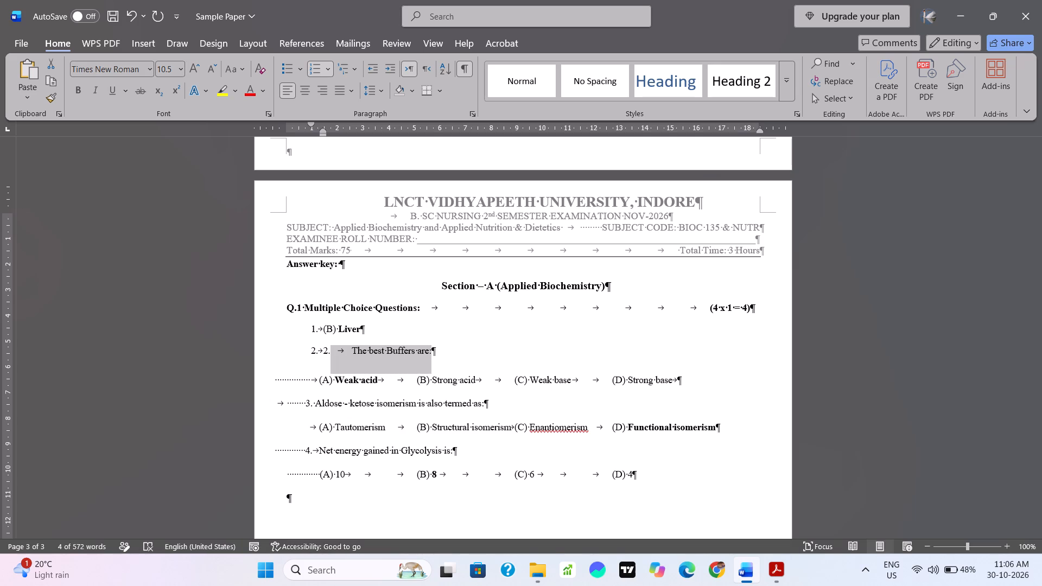
pyautogui.press('Delete')
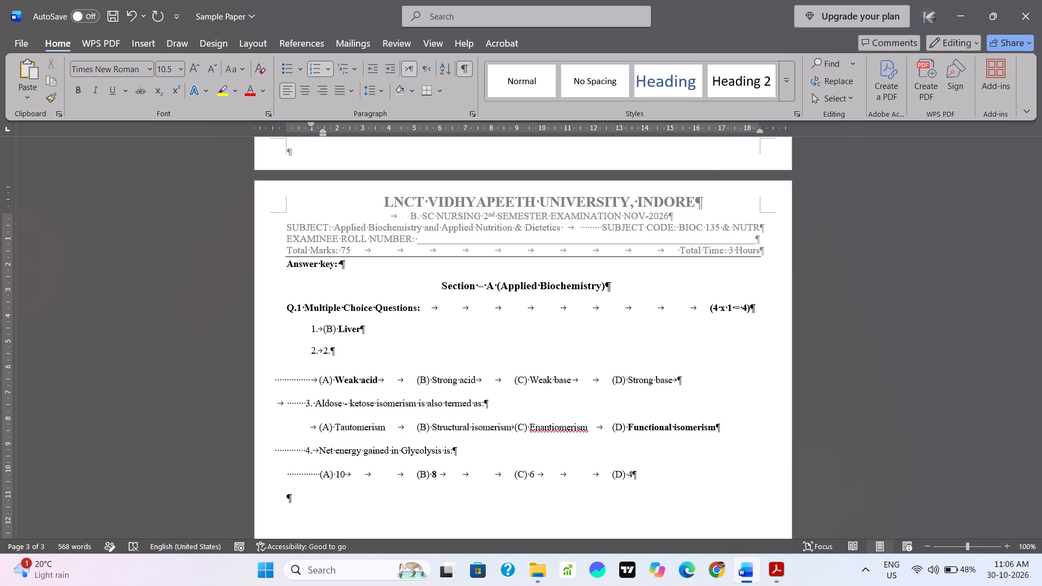
pyautogui.press('BackSpace')
pyautogui.press('BackSpace')
pyautogui.press('Delete')
pyautogui.hotkey('ctrl', 'z')
# Remove the spacing before "(A) Weak acid" and join that options line to number 2 in the answer key.
pyautogui.press('Down')
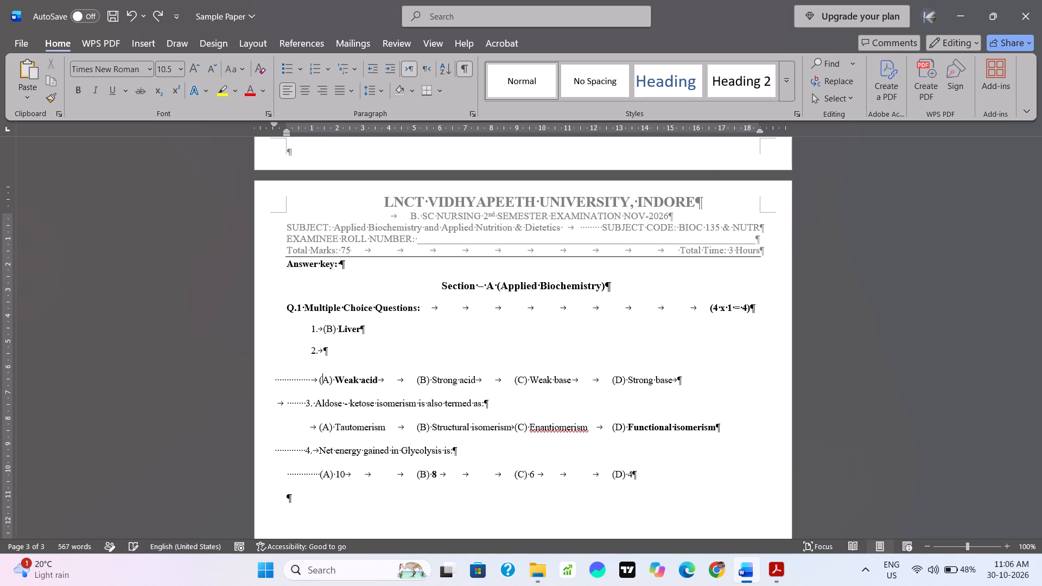
pyautogui.press('Left')
pyautogui.press('BackSpace')
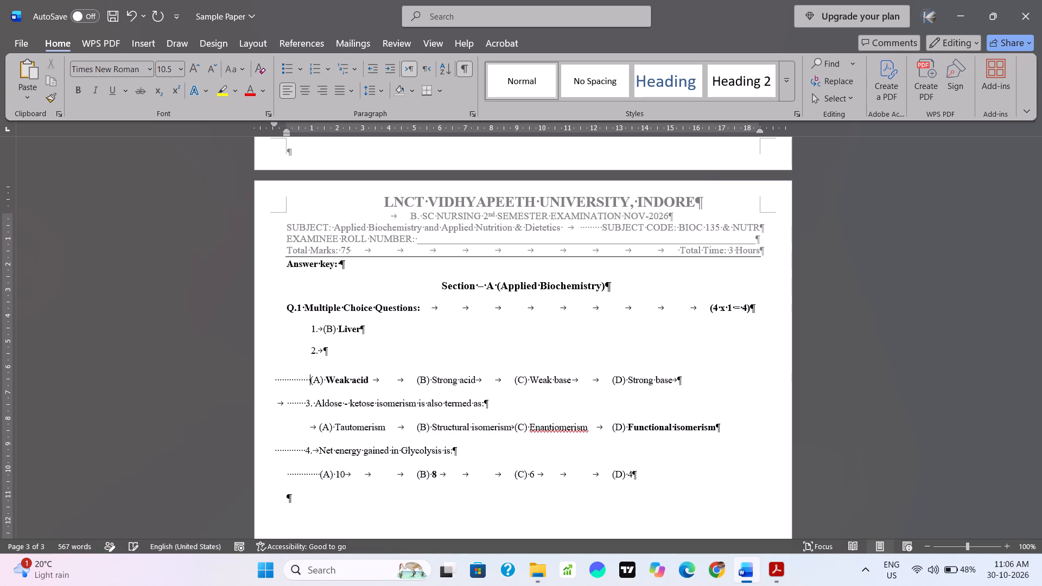
pyautogui.press('BackSpace')
pyautogui.press('BackSpace')
pyautogui.press('BackSpace')
pyautogui.press('BackSpace')
pyautogui.press('BackSpace')
pyautogui.press('BackSpace')
pyautogui.press('BackSpace')
pyautogui.press('BackSpace')
pyautogui.press('BackSpace')
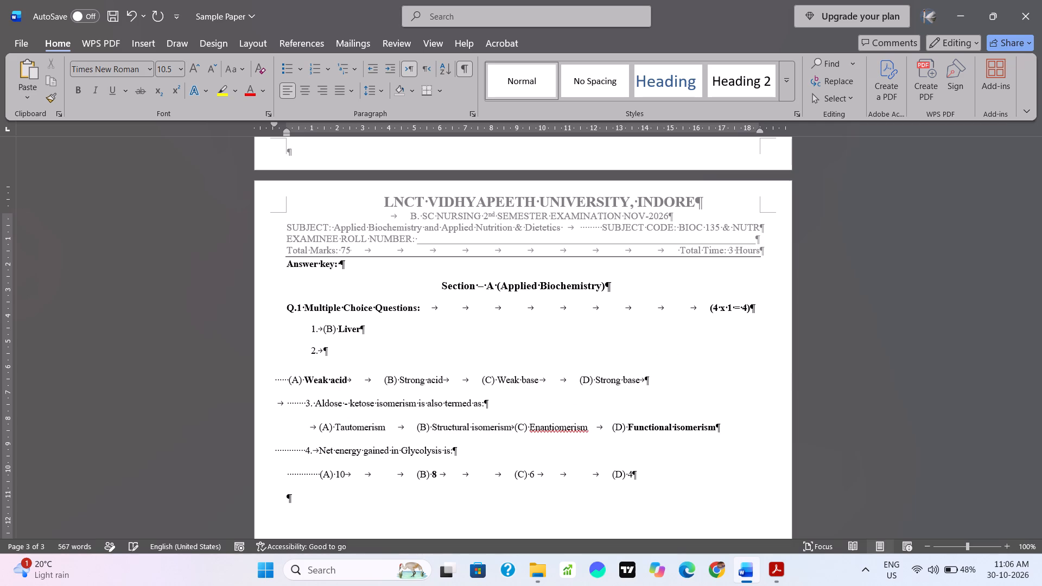
pyautogui.press('BackSpace')
pyautogui.press('BackSpace')
pyautogui.press('BackSpace')
pyautogui.press('BackSpace')
pyautogui.press('BackSpace')
pyautogui.press('BackSpace')
pyautogui.press('BackSpace')
pyautogui.press('BackSpace')
# Delete options (B), (C) and (D) after "(A) Weak acid" in item 2 and put question 3 on a new numbered line.
pyautogui.press('Right')
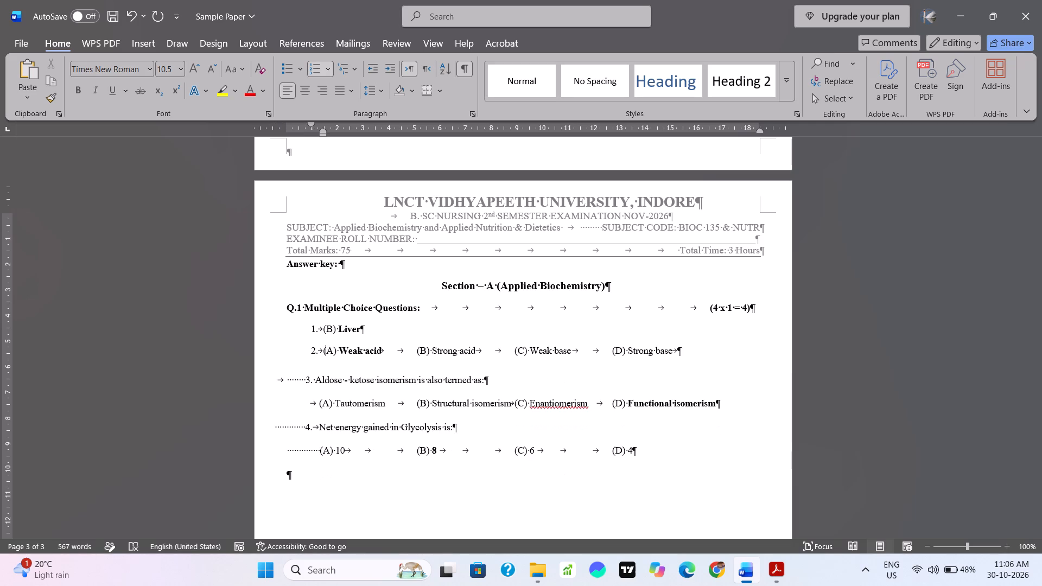
pyautogui.press('Right')
pyautogui.press('Right')
pyautogui.press('Right')
pyautogui.press('Right')
pyautogui.press('Right')
pyautogui.press('Right')
pyautogui.press('Right')
pyautogui.press('Right')
pyautogui.press('Right')
pyautogui.press('Right')
pyautogui.press('Right')
pyautogui.press('Right')
pyautogui.press('Right')
pyautogui.hotkey('ctrl', 'shift', 'Right')
pyautogui.hotkey('ctrl', 'shift', 'Right')
pyautogui.hotkey('ctrl', 'shift', 'Right')
pyautogui.hotkey('ctrl', 'shift', 'Right')
pyautogui.hotkey('ctrl', 'shift', 'Right')
pyautogui.hotkey('ctrl', 'shift', 'Right')
pyautogui.hotkey('ctrl', 'shift', 'Right')
pyautogui.hotkey('ctrl', 'shift', 'Right')
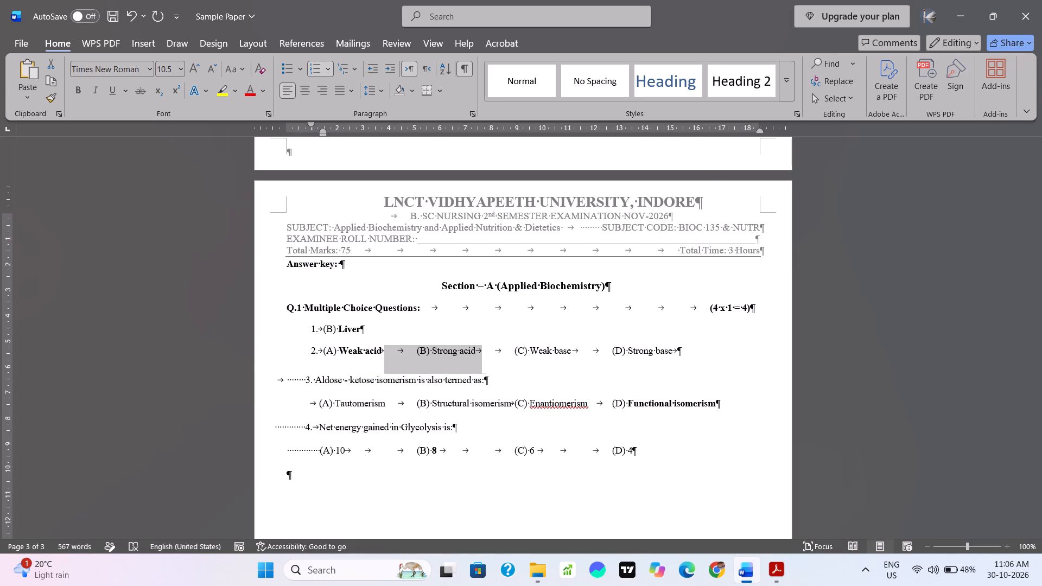
pyautogui.hotkey('ctrl', 'shift', 'Right')
pyautogui.hotkey('ctrl', 'shift', 'Right')
pyautogui.hotkey('ctrl', 'shift', 'Right')
pyautogui.hotkey('ctrl', 'shift', 'Right')
pyautogui.hotkey('ctrl', 'shift', 'Right')
pyautogui.hotkey('ctrl', 'shift', 'Right')
pyautogui.hotkey('ctrl', 'shift', 'Right')
pyautogui.hotkey('ctrl', 'shift', 'Right')
pyautogui.hotkey('ctrl', 'shift', 'Right')
pyautogui.hotkey('ctrl', 'shift', 'Right')
pyautogui.hotkey('ctrl', 'shift', 'Right')
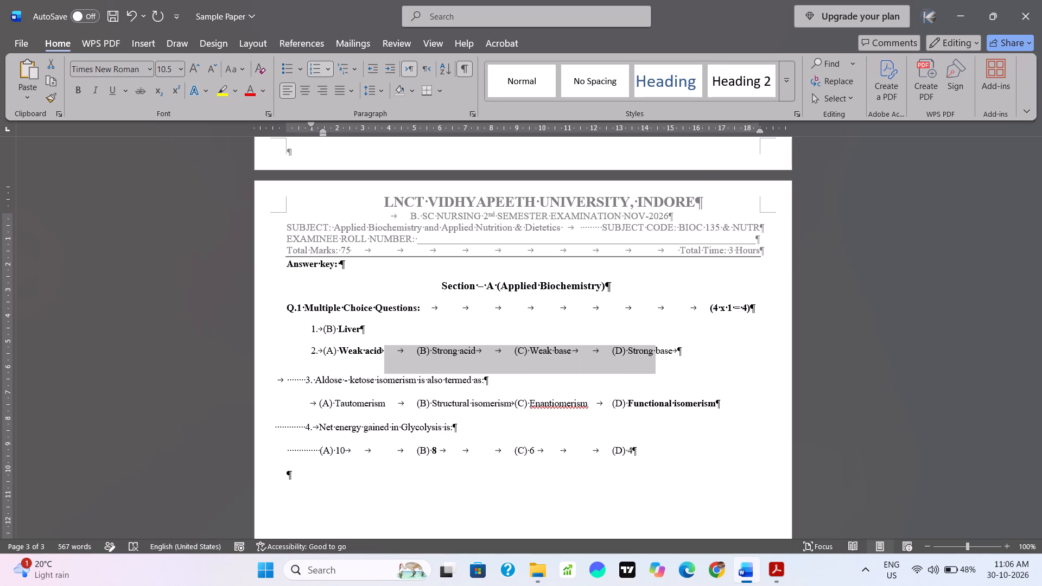
pyautogui.hotkey('ctrl', 'shift', 'Right')
pyautogui.hotkey('ctrl', 'shift', 'Right')
pyautogui.hotkey('ctrl', 'shift', 'Right')
pyautogui.press('Delete')
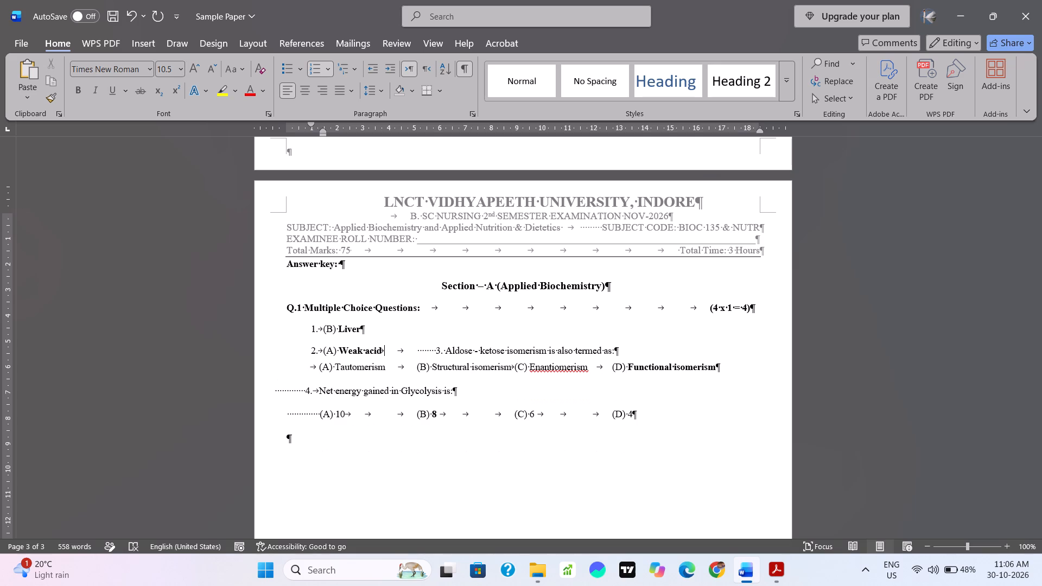
pyautogui.press('Return')
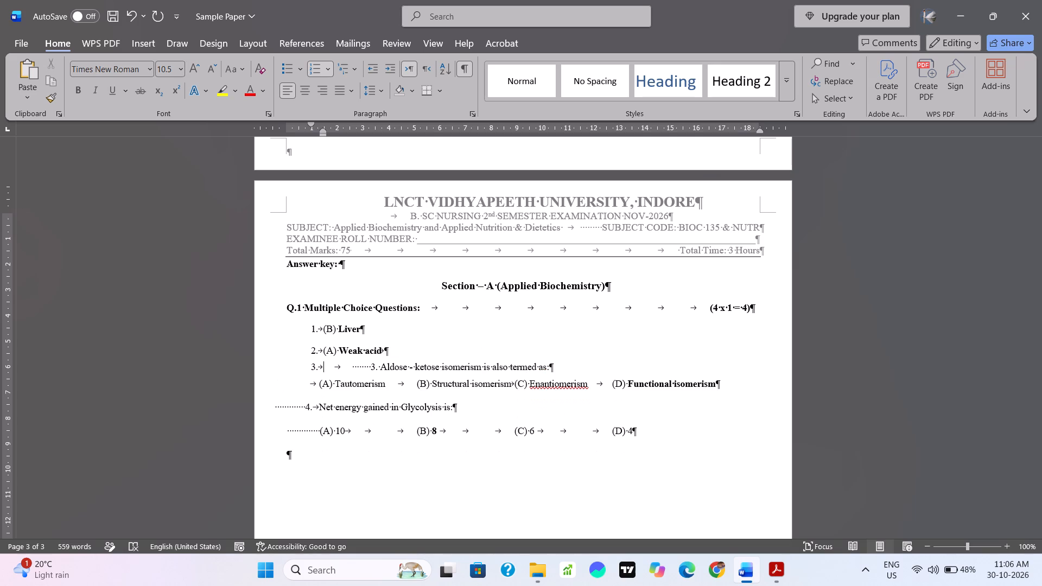
# Delete the extra spacing, duplicate "3." and question text "Aldose - ketose isomerism is also termed as:" from item 3, leaving only its list number.
pyautogui.press('Delete')
pyautogui.press('Delete')
pyautogui.press('Delete')
pyautogui.press('Delete')
pyautogui.press('Delete')
pyautogui.press('Delete')
pyautogui.press('Delete')
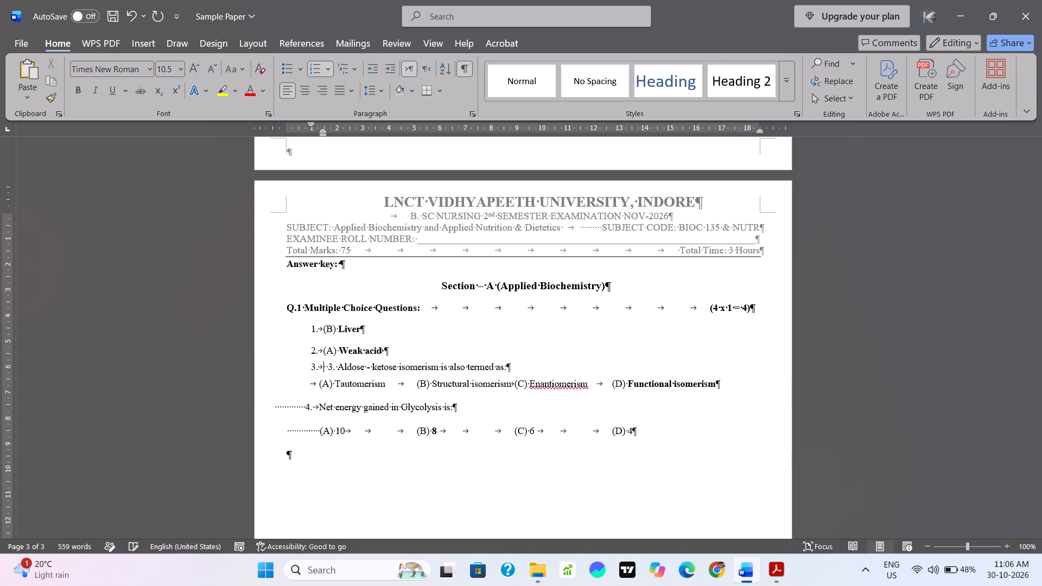
pyautogui.press('Delete')
pyautogui.press('Delete')
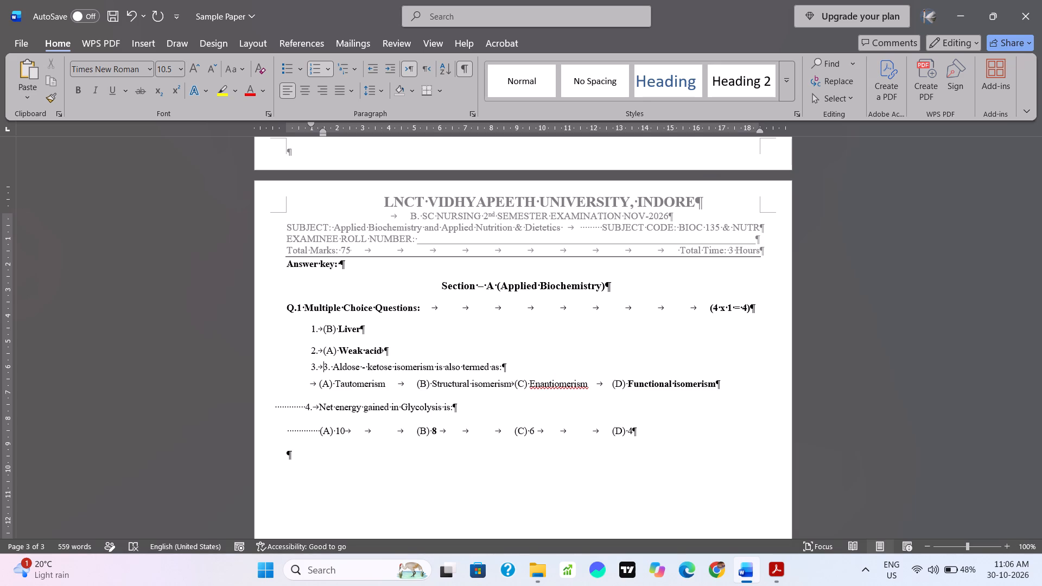
pyautogui.press('Delete')
pyautogui.press('Delete')
pyautogui.press('Delete')
pyautogui.press('Delete')
pyautogui.press('Delete')
pyautogui.press('Delete')
pyautogui.press('Delete')
pyautogui.press('Delete')
pyautogui.press('Delete')
pyautogui.press('Delete')
pyautogui.press('Delete')
pyautogui.press('Delete')
pyautogui.press('Delete')
pyautogui.press('Delete')
pyautogui.press('Delete')
pyautogui.press('Delete')
pyautogui.press('Delete')
pyautogui.press('Delete')
pyautogui.press('Delete')
pyautogui.press('Delete')
pyautogui.press('Delete')
pyautogui.press('Delete')
pyautogui.press('Delete')
pyautogui.press('Delete')
pyautogui.press('Delete')
pyautogui.press('Delete')
pyautogui.press('Delete')
pyautogui.press('Delete')
pyautogui.press('Delete')
pyautogui.press('Delete')
pyautogui.press('Delete')
pyautogui.press('Delete')
pyautogui.press('Delete')
pyautogui.press('Delete')
pyautogui.press('Delete')
pyautogui.press('Delete')
pyautogui.press('Delete')
pyautogui.press('Delete')
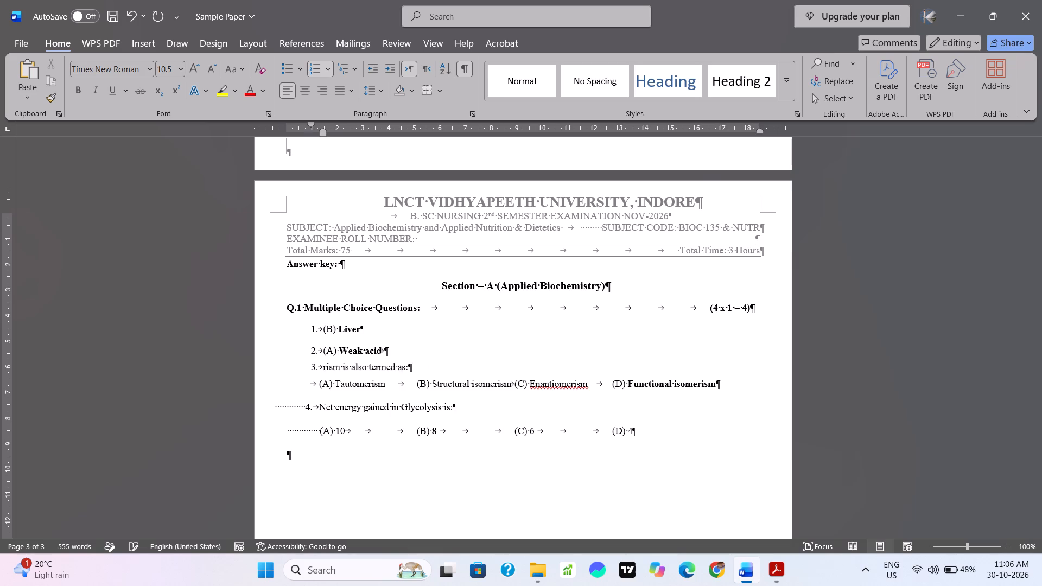
pyautogui.press('Delete')
pyautogui.press('Delete')
pyautogui.press('Delete')
pyautogui.press('Delete')
pyautogui.press('Delete')
pyautogui.press('Delete')
pyautogui.press('Delete')
pyautogui.hotkey('ctrl', 'z')
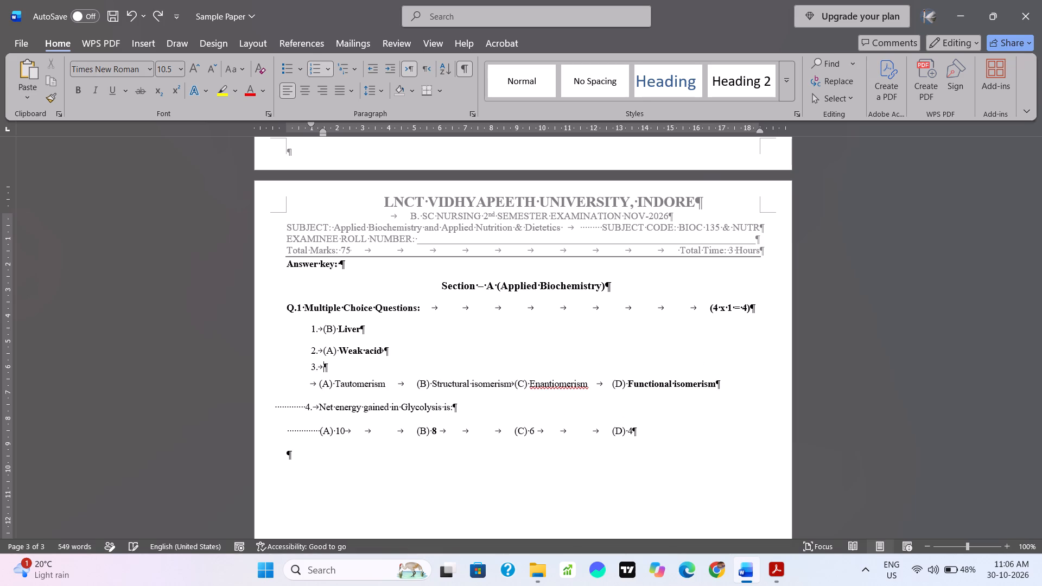
# Delete options (A), (B) and (C) before "(D) Functional isomerism" and join that answer to number 3 in the answer key.
pyautogui.press('Down')
pyautogui.press('Left')
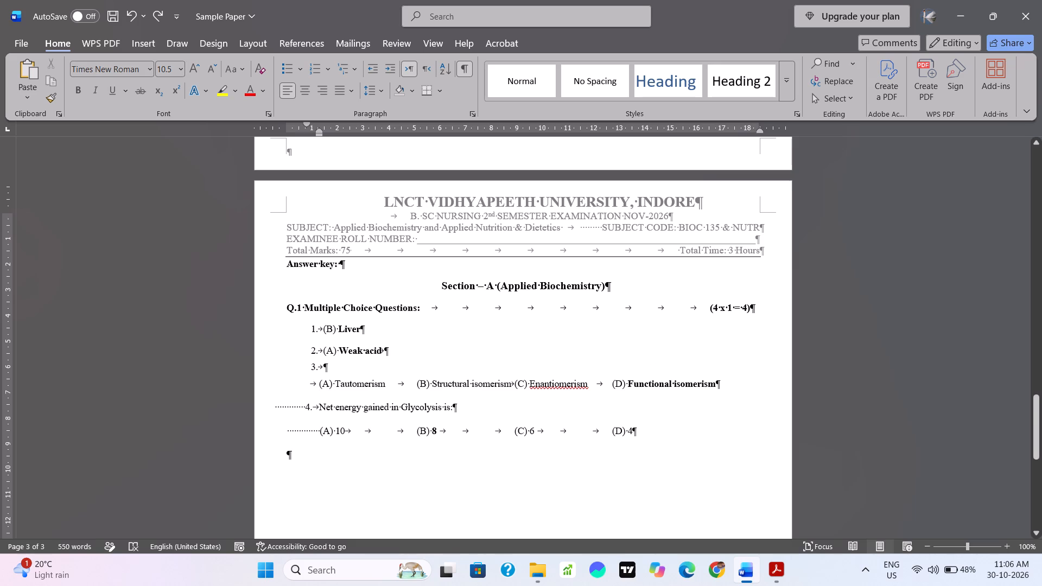
pyautogui.moveTo(610, 384); pyautogui.dragTo(331, 387)
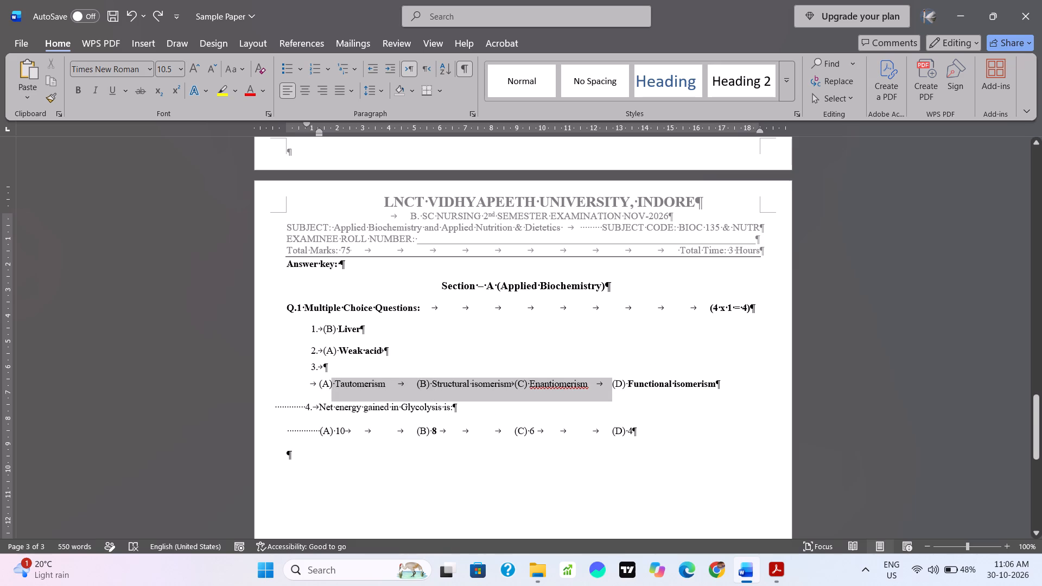
pyautogui.moveTo(331, 387); pyautogui.dragTo(319, 384)
pyautogui.press('BackSpace')
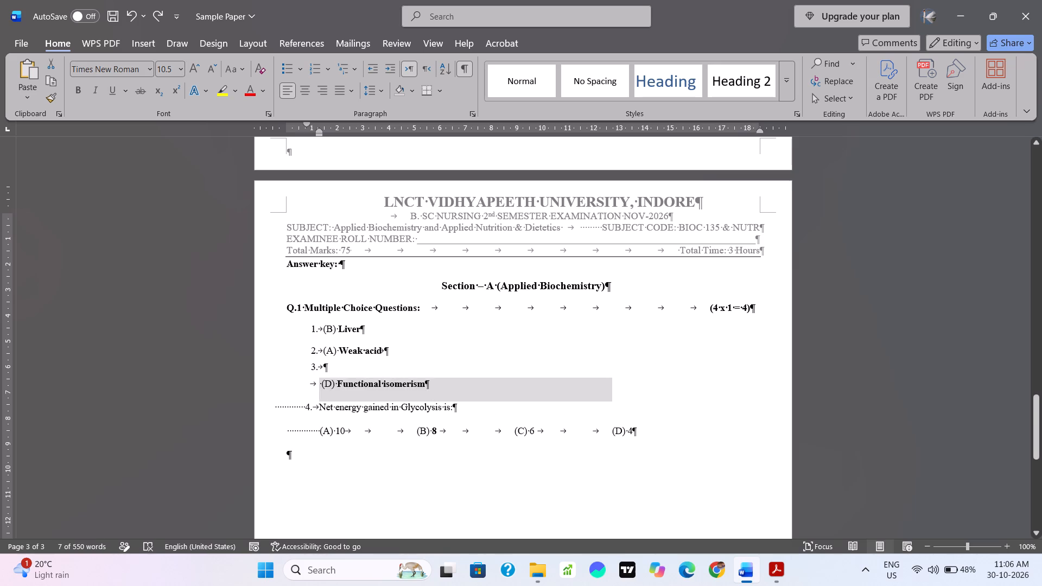
pyautogui.press('Right')
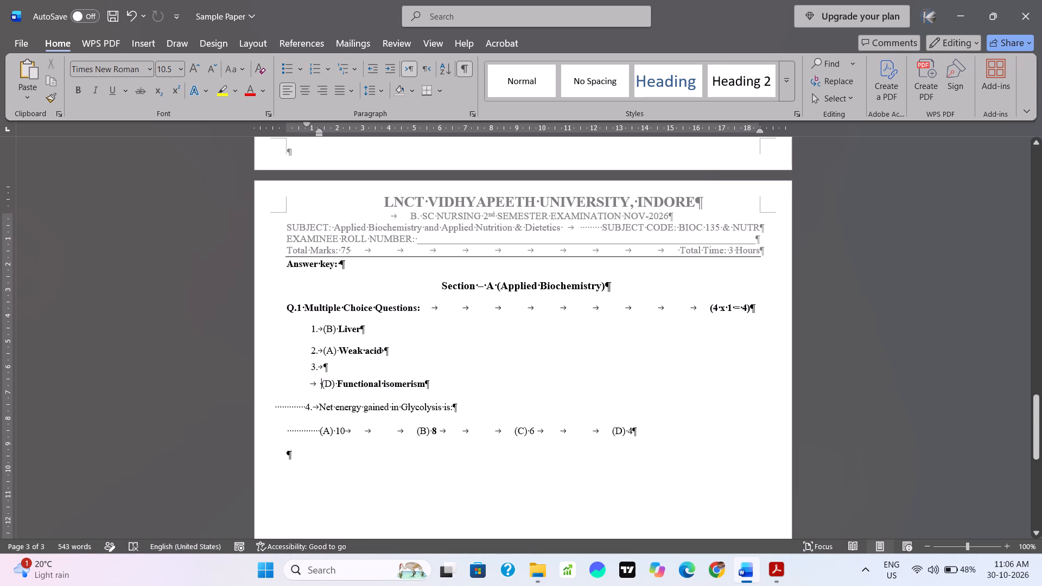
pyautogui.press('BackSpace')
pyautogui.press('BackSpace')
pyautogui.press('BackSpace')
pyautogui.press('BackSpace')
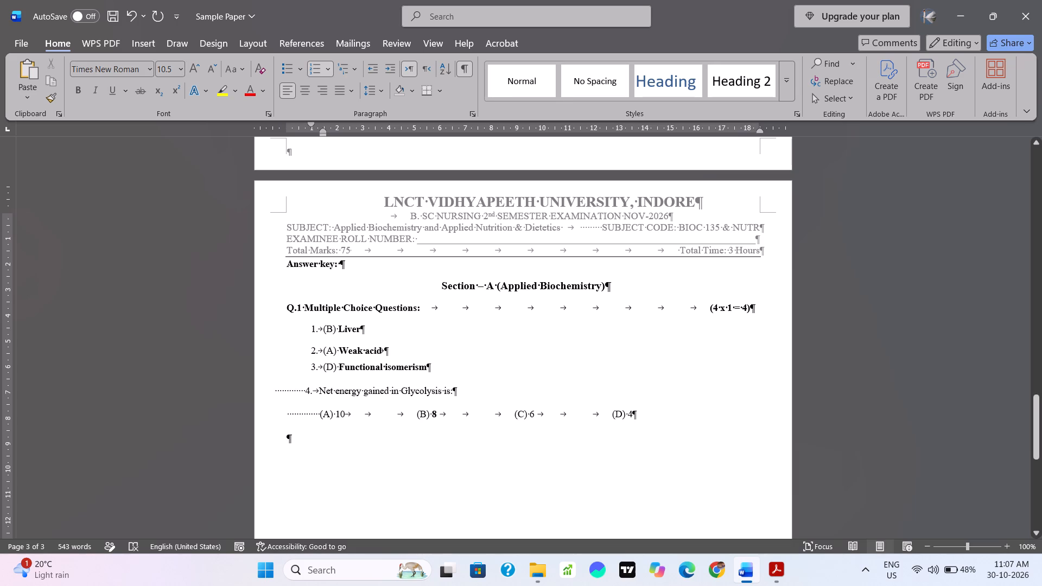
# Replace the manual "4." and spacing before "Net energy gained in Glycolysis is:" with automatic list number 4.
pyautogui.click(319, 390)
pyautogui.moveTo(319, 390); pyautogui.dragTo(283, 393)
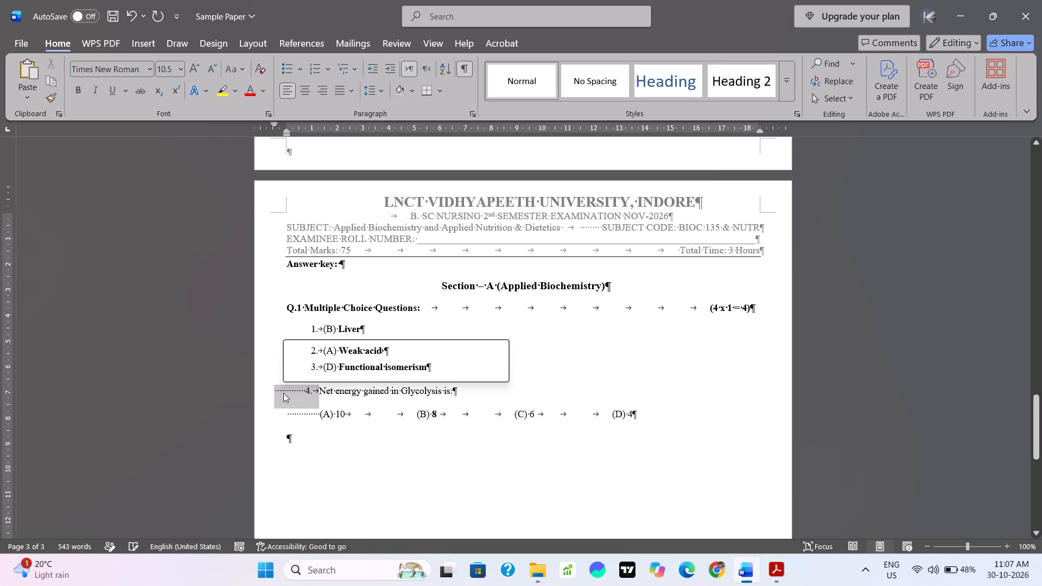
pyautogui.press('BackSpace')
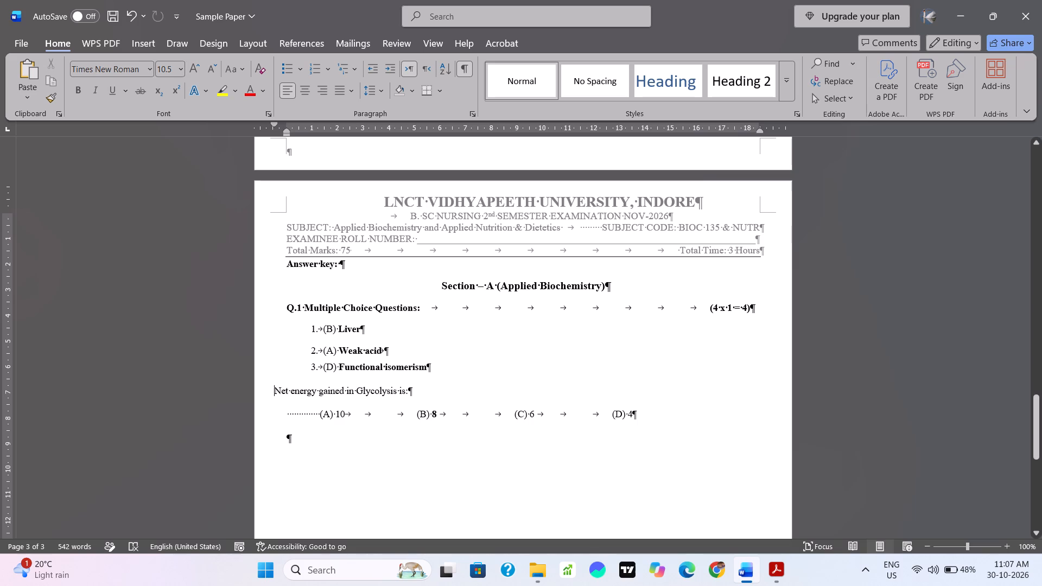
pyautogui.press('BackSpace')
pyautogui.press('BackSpace')
pyautogui.press('Return')
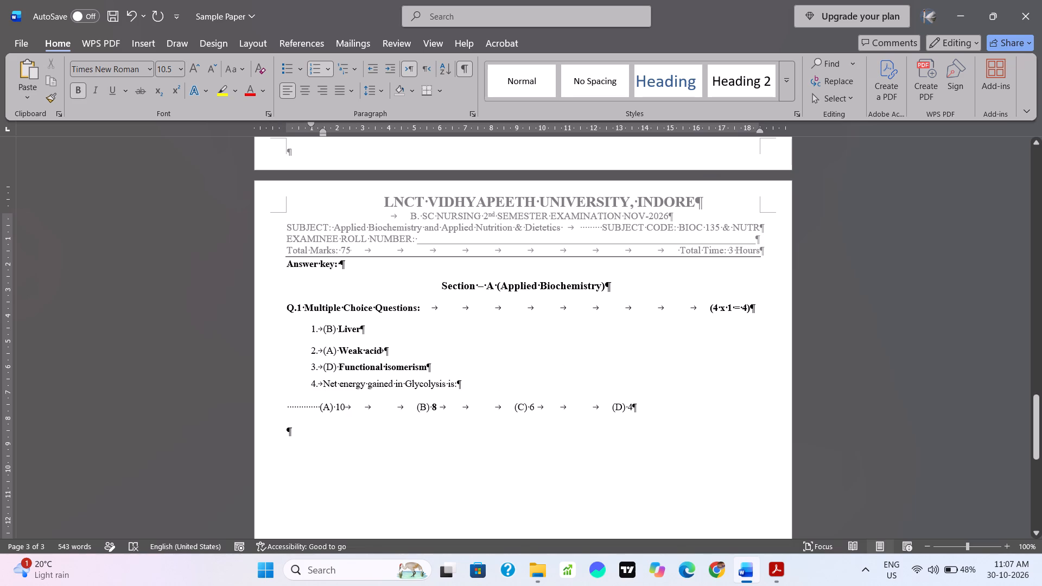
# Delete option (A) 10 with its spacing and join the line starting "(B) 8" to item 4.
pyautogui.moveTo(417, 406); pyautogui.dragTo(296, 406)
pyautogui.press('BackSpace')
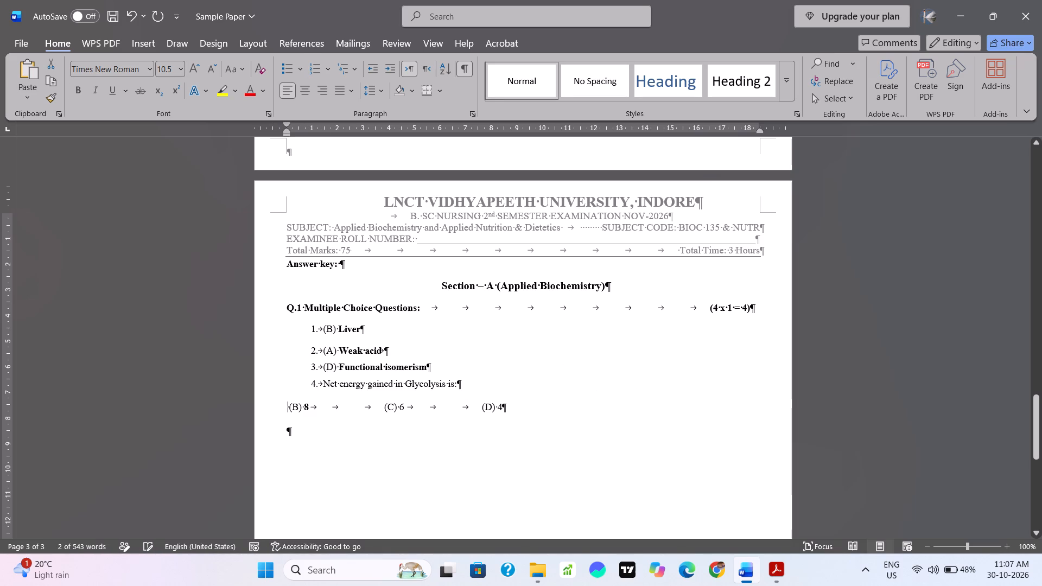
pyautogui.press('BackSpace')
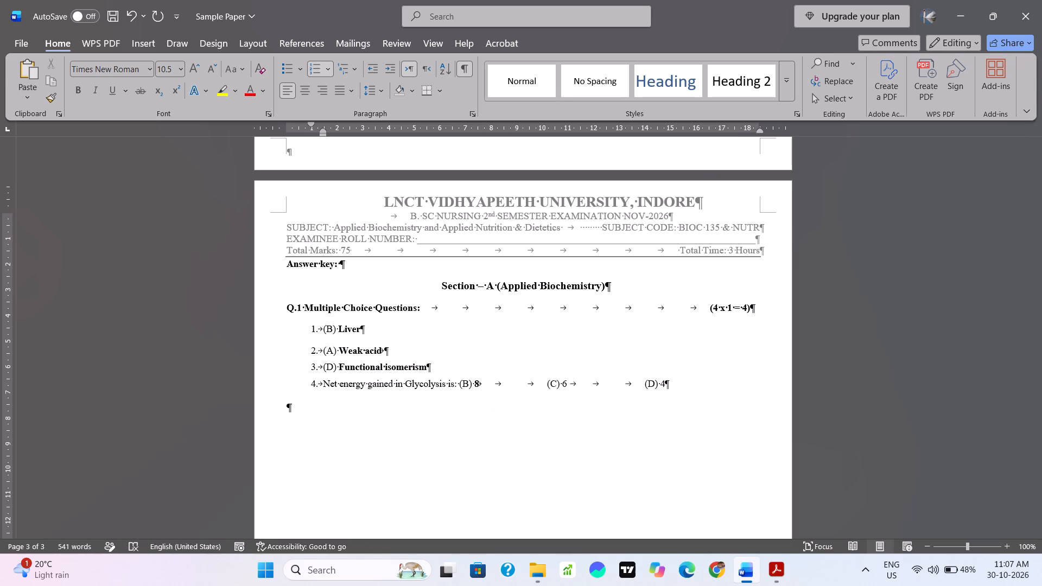
# Delete the question text "Net energy gained in Glycolysis is:" from item 4 so "(B) 8" directly follows the list number.
pyautogui.press('BackSpace')
pyautogui.press('BackSpace')
pyautogui.press('BackSpace')
pyautogui.press('BackSpace')
pyautogui.press('BackSpace')
pyautogui.press('BackSpace')
pyautogui.press('BackSpace')
pyautogui.press('BackSpace')
pyautogui.press('BackSpace')
pyautogui.press('BackSpace')
pyautogui.press('BackSpace')
pyautogui.press('BackSpace')
pyautogui.press('BackSpace')
pyautogui.press('BackSpace')
pyautogui.press('BackSpace')
pyautogui.press('BackSpace')
pyautogui.press('BackSpace')
pyautogui.press('BackSpace')
pyautogui.press('BackSpace')
pyautogui.press('BackSpace')
pyautogui.press('BackSpace')
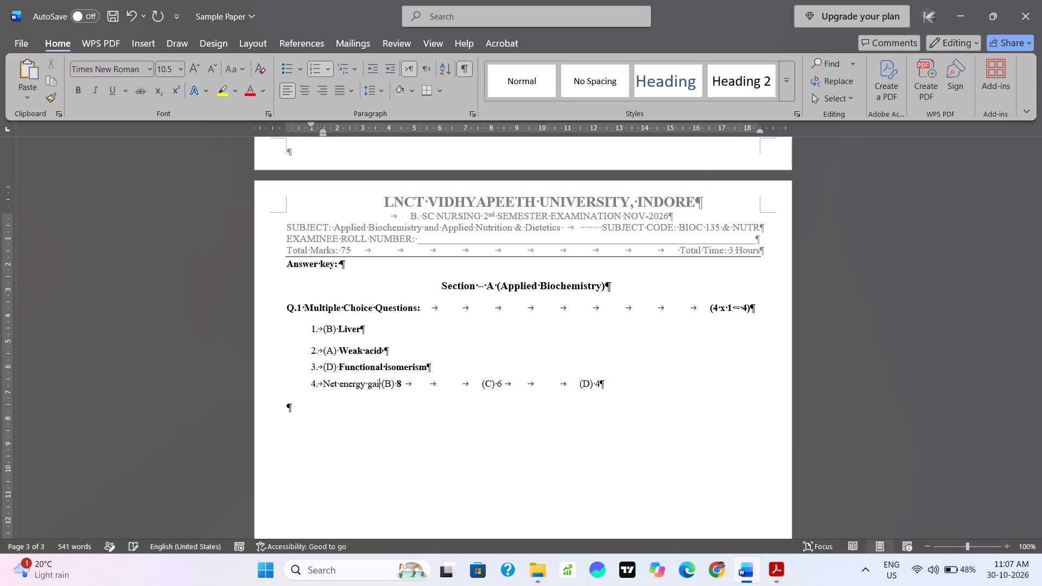
pyautogui.press('BackSpace')
pyautogui.press('BackSpace')
pyautogui.press('BackSpace')
pyautogui.press('BackSpace')
pyautogui.press('BackSpace')
pyautogui.press('BackSpace')
pyautogui.press('BackSpace')
pyautogui.press('BackSpace')
pyautogui.press('BackSpace')
pyautogui.press('BackSpace')
pyautogui.press('BackSpace')
pyautogui.press('BackSpace')
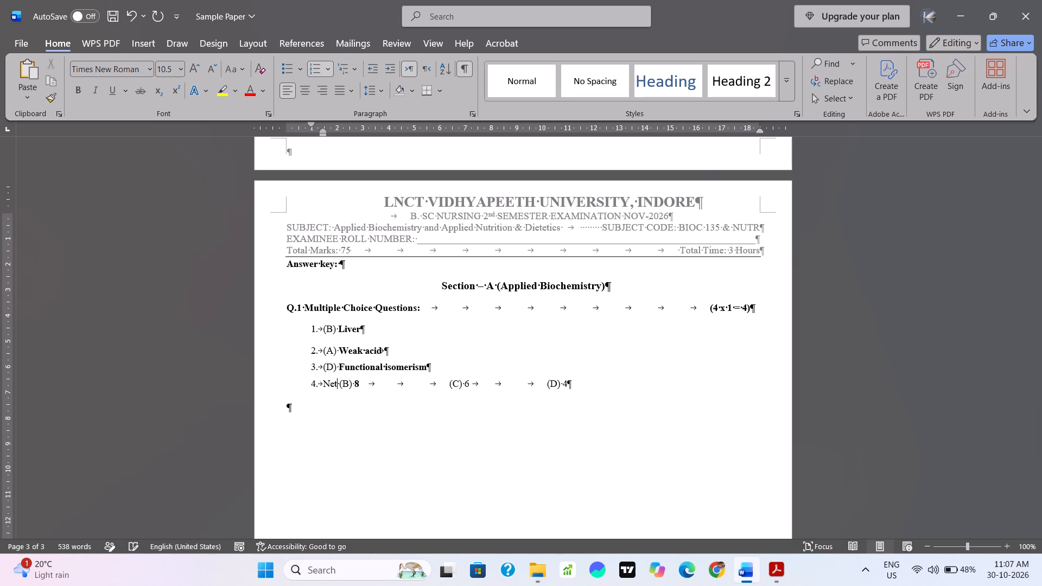
pyautogui.press('BackSpace')
pyautogui.press('BackSpace')
pyautogui.press('Delete')
# Delete options (C) 6 and (D) 4 with their tab spacing after "(B) 8" in item 4.
pyautogui.press('Right')
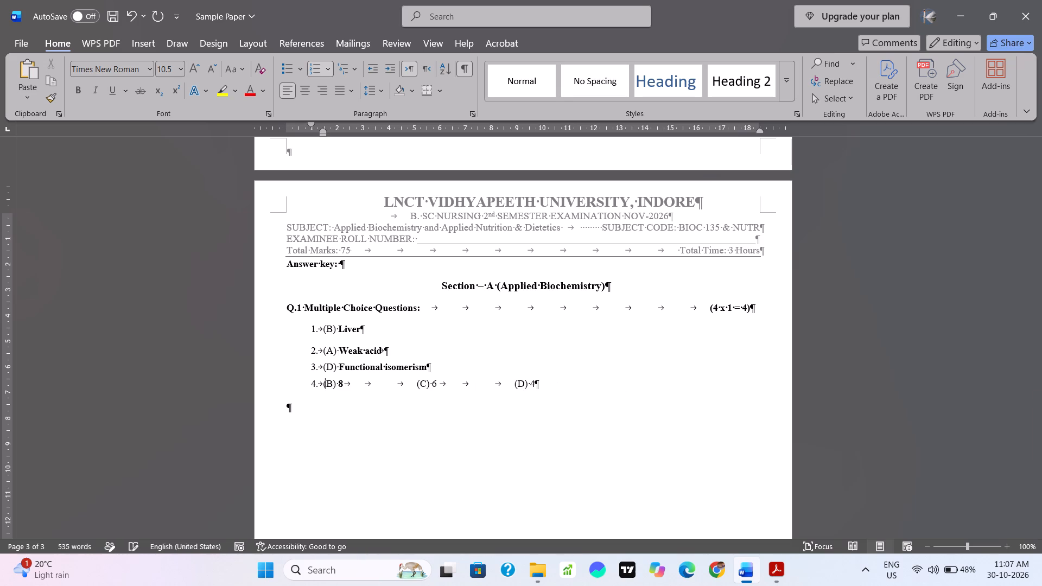
pyautogui.press('Right')
pyautogui.press('Right')
pyautogui.press('Right')
pyautogui.press('Right')
pyautogui.hotkey('ctrl', 'shift', 'Right')
pyautogui.hotkey('ctrl', 'shift', 'Right')
pyautogui.hotkey('ctrl', 'shift', 'Right')
pyautogui.hotkey('ctrl', 'shift', 'Right')
pyautogui.hotkey('ctrl', 'shift', 'Right')
pyautogui.hotkey('ctrl', 'shift', 'Right')
pyautogui.hotkey('ctrl', 'shift', 'Right')
pyautogui.hotkey('ctrl', 'shift', 'Right')
pyautogui.hotkey('ctrl', 'shift', 'Right')
pyautogui.hotkey('ctrl', 'shift', 'Right')
pyautogui.hotkey('ctrl', 'shift', 'Right')
pyautogui.hotkey('ctrl', 'shift', 'Right')
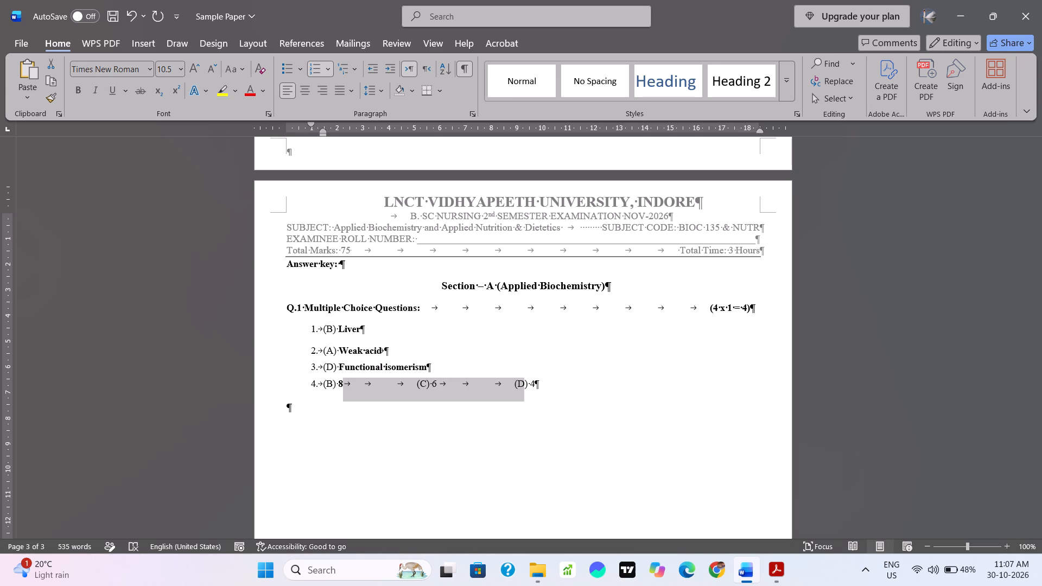
pyautogui.hotkey('ctrl', 'shift', 'Right')
pyautogui.hotkey('ctrl', 'shift', 'Right')
pyautogui.press('Delete')
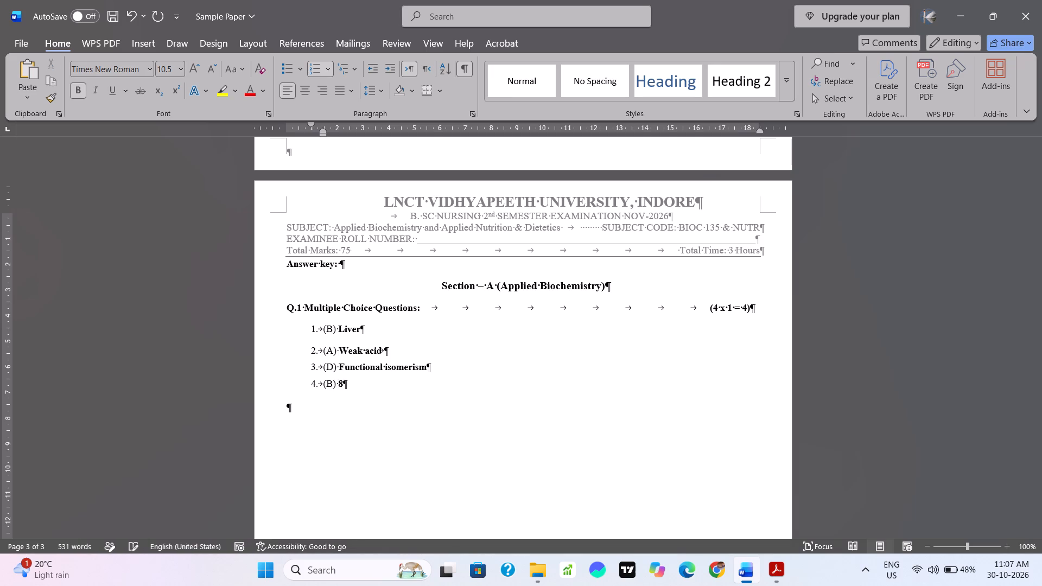
pyautogui.press('Right')
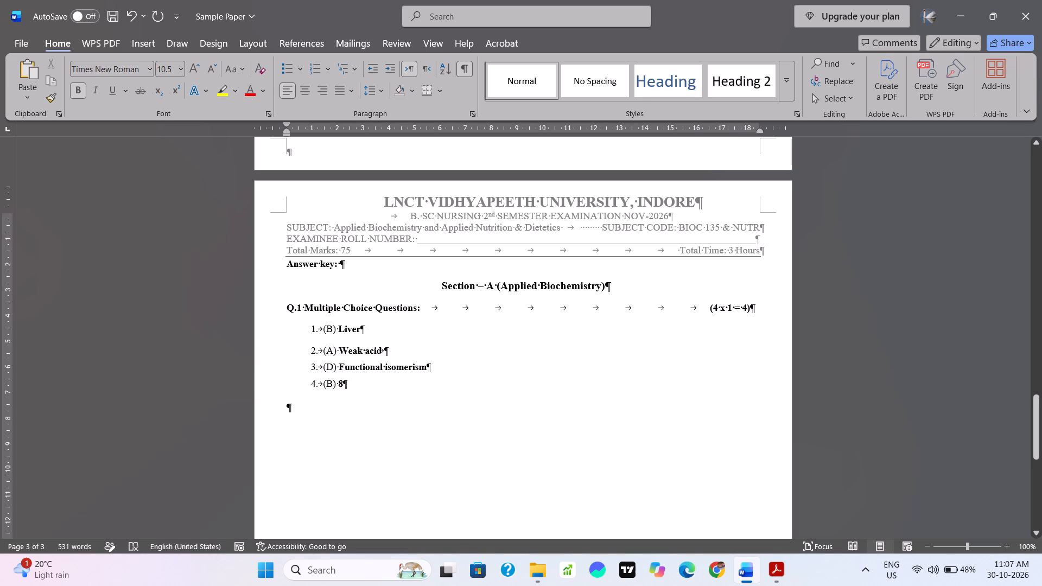
# Delete the marks "(4 x 1 = 4)" and the tab spacing after "Q.1 Multiple Choice Questions:" on the answer key page.
pyautogui.moveTo(768, 306); pyautogui.dragTo(431, 309)
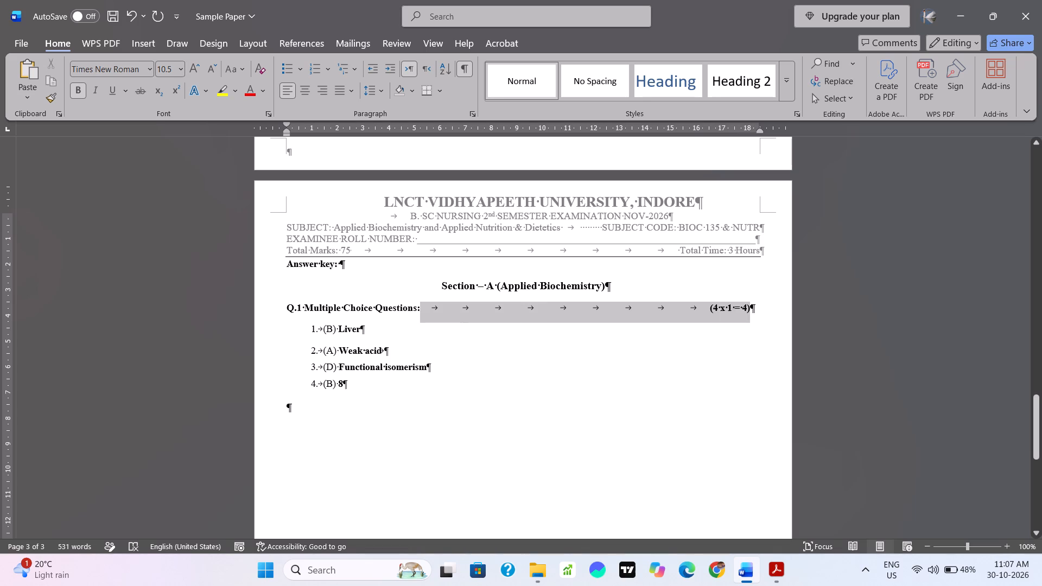
pyautogui.moveTo(431, 309); pyautogui.dragTo(429, 307)
pyautogui.press('BackSpace')
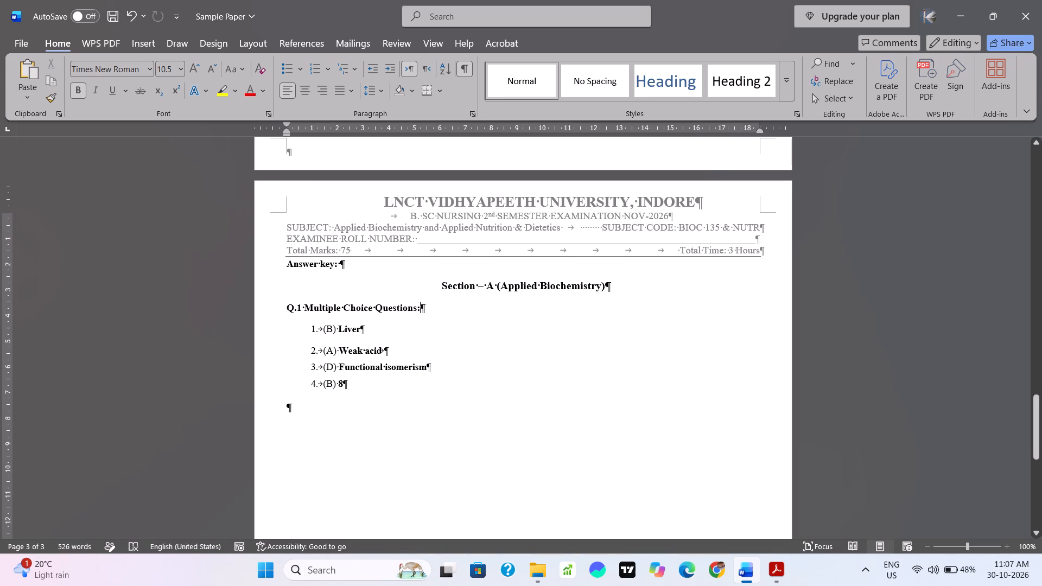
pyautogui.click(468, 426)
# Copy the heading "Section – B (Applied Nutrition & Dietetics)" from page 2 and paste it below item 4 on the answer key page.
pyautogui.scroll(9, 492, 349)
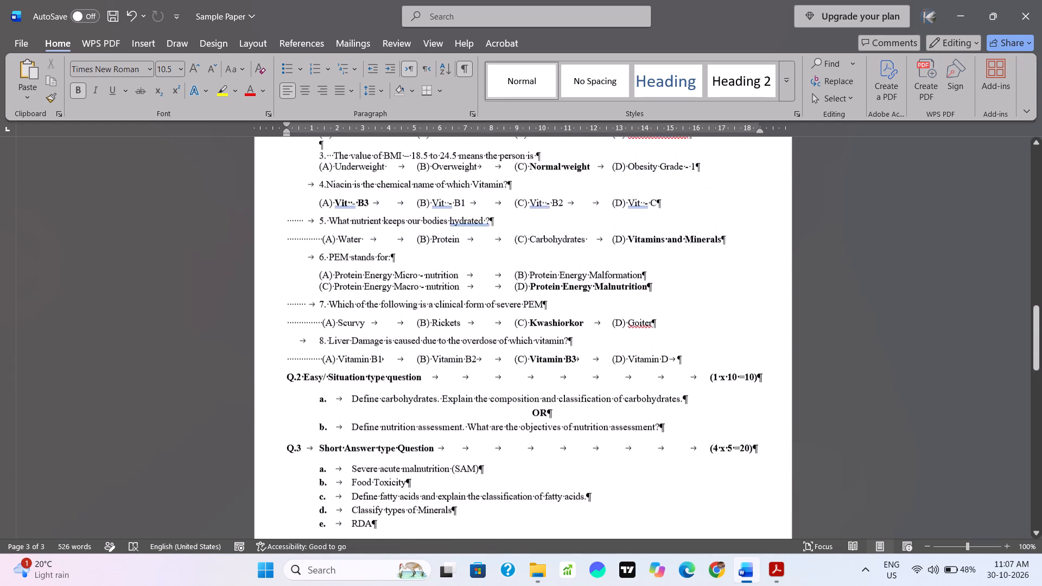
pyautogui.scroll(1, 492, 349)
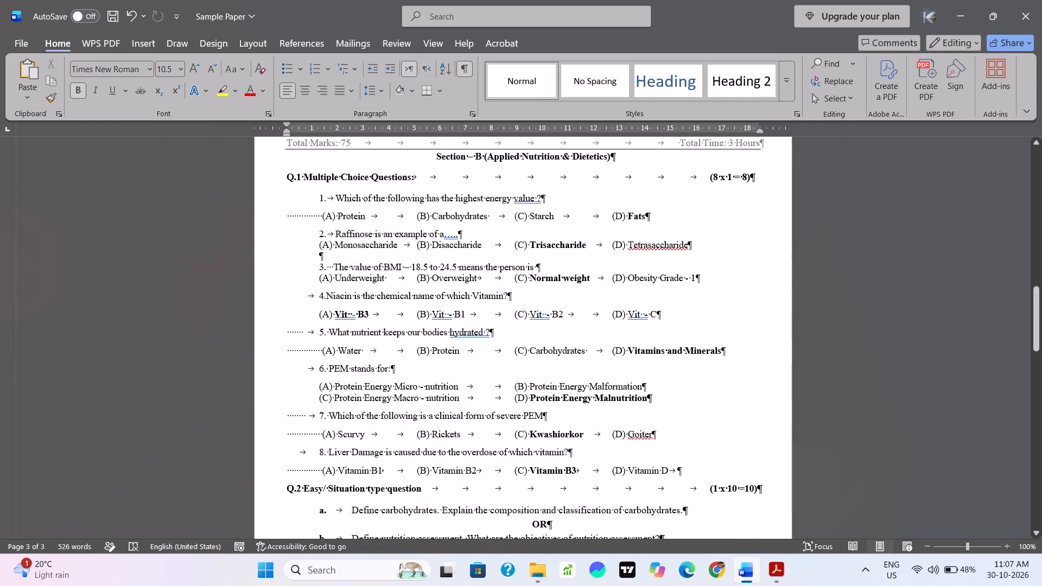
pyautogui.scroll(1, 492, 349)
pyautogui.moveTo(434, 158); pyautogui.dragTo(436, 160)
pyautogui.moveTo(436, 160); pyautogui.dragTo(683, 472)
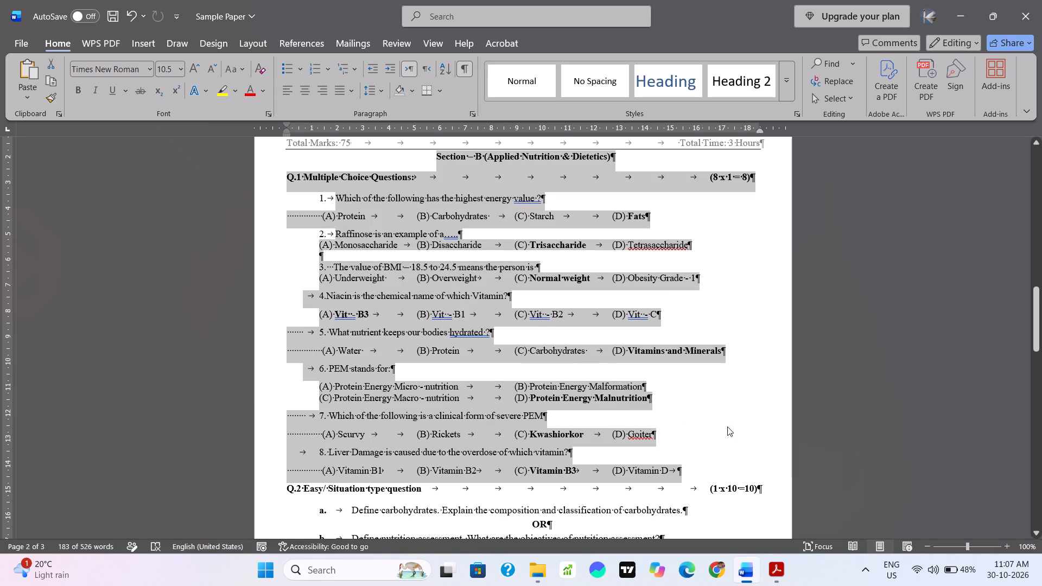
pyautogui.click(700, 421)
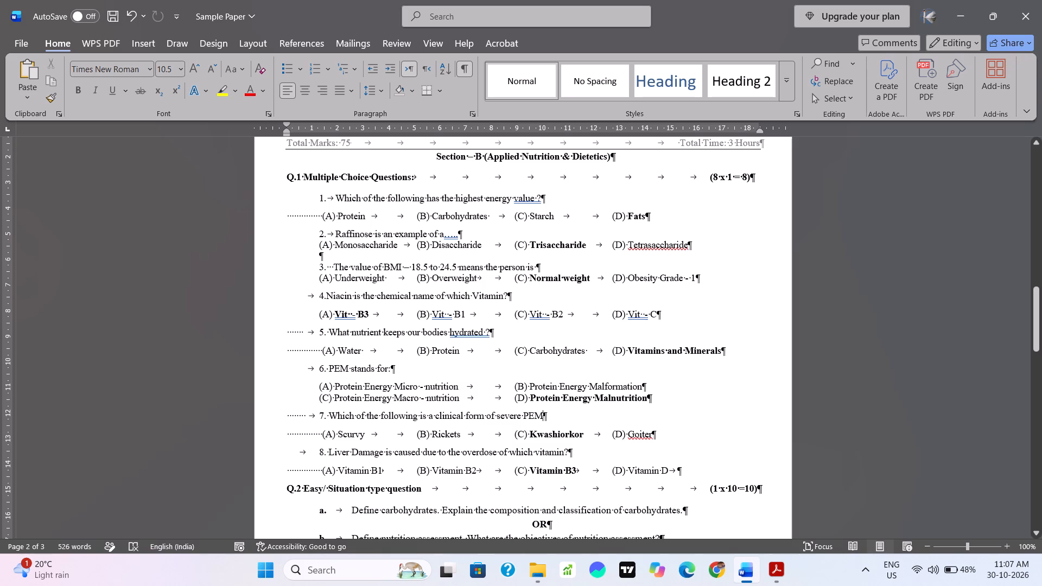
pyautogui.moveTo(435, 156); pyautogui.dragTo(605, 155)
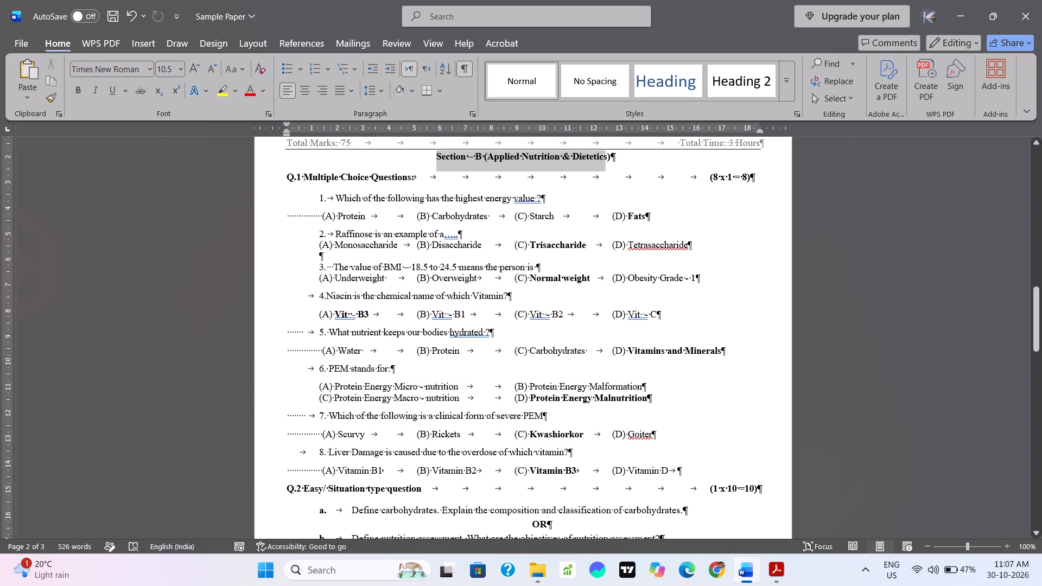
pyautogui.moveTo(605, 155); pyautogui.dragTo(613, 157)
pyautogui.hotkey('ctrl', 'c')
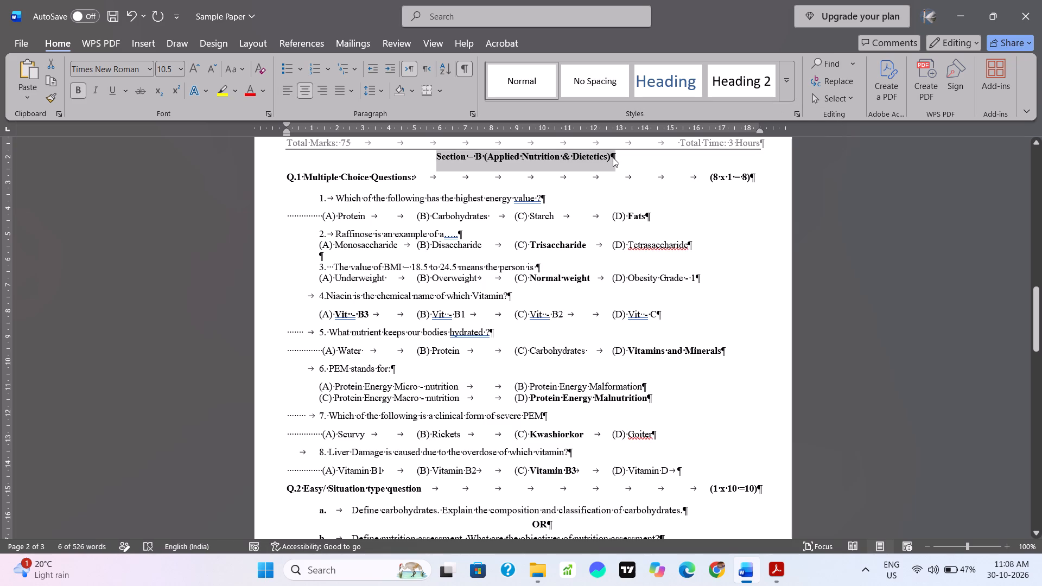
pyautogui.scroll(-6, 504, 431)
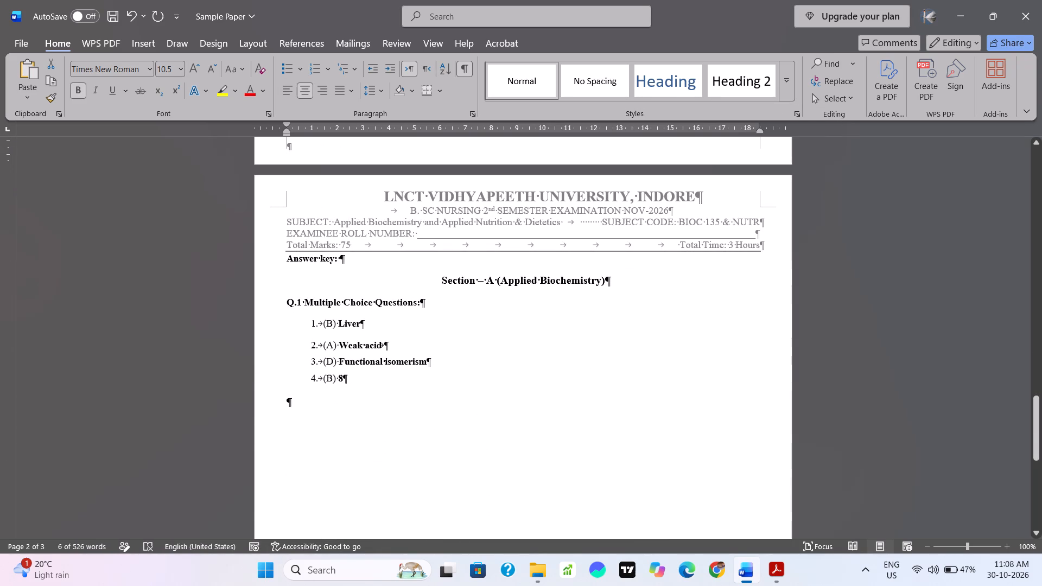
pyautogui.click(305, 406)
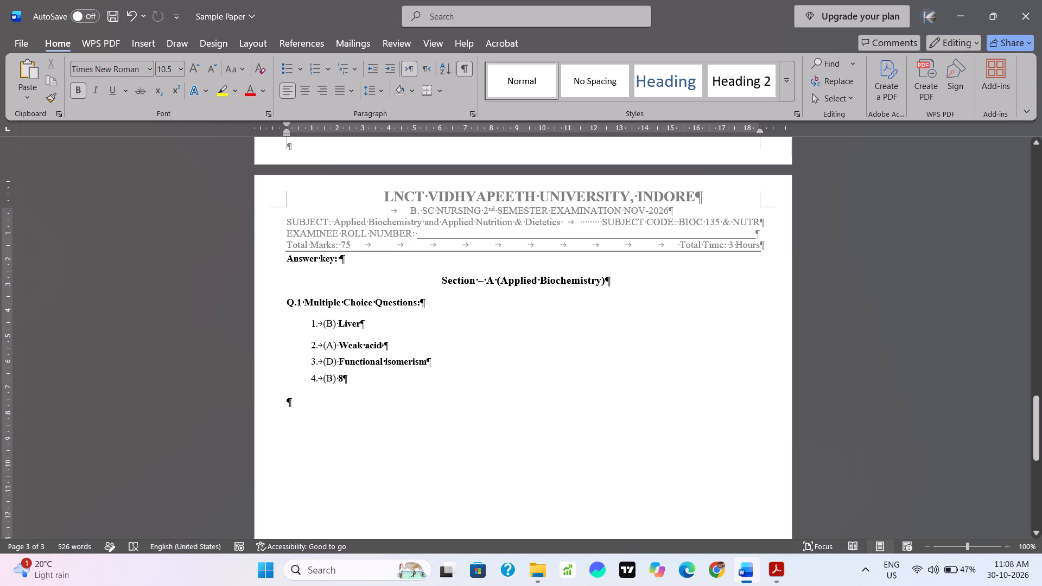
pyautogui.hotkey('ctrl', 'v')
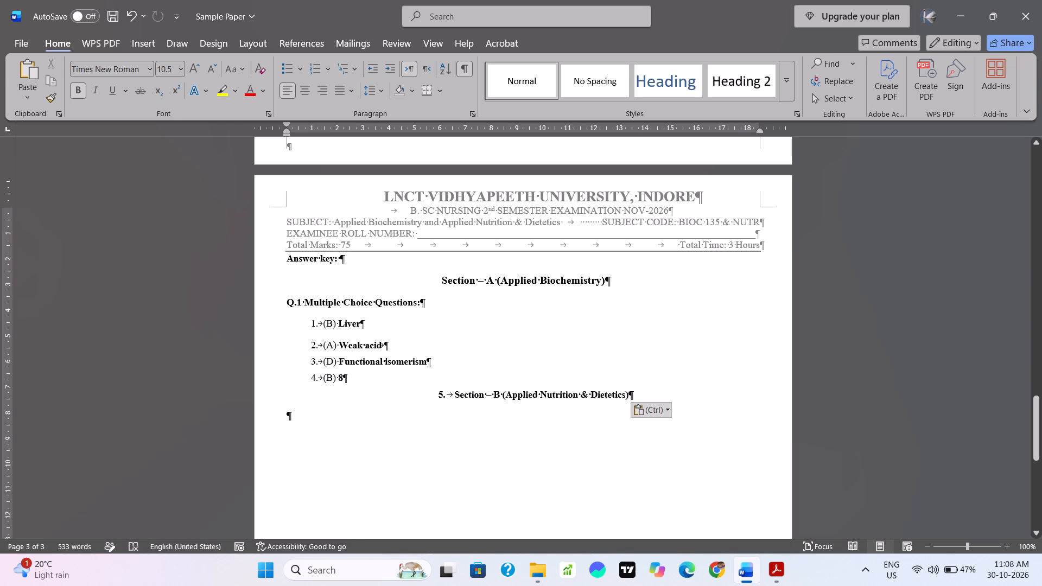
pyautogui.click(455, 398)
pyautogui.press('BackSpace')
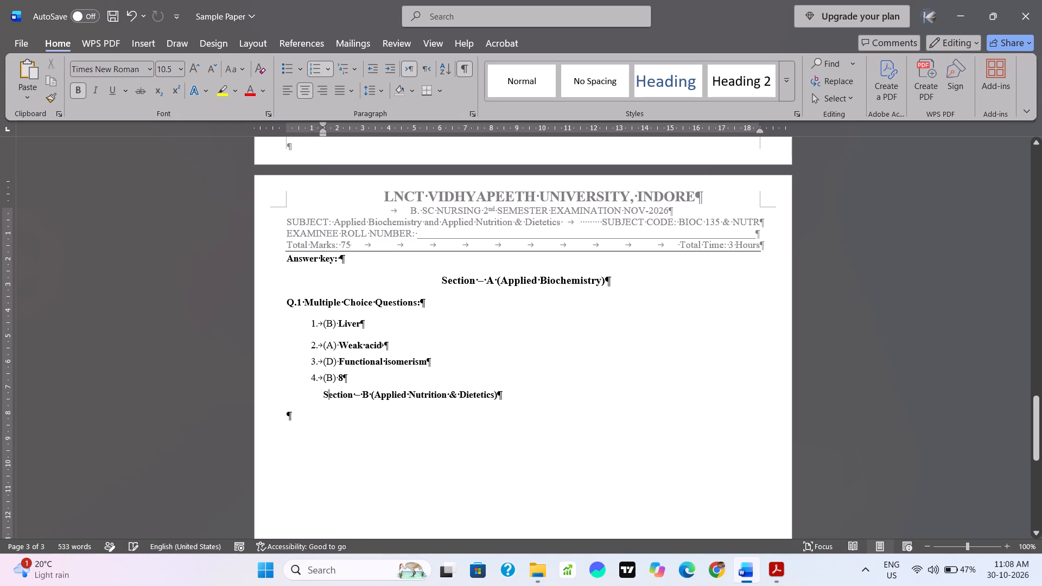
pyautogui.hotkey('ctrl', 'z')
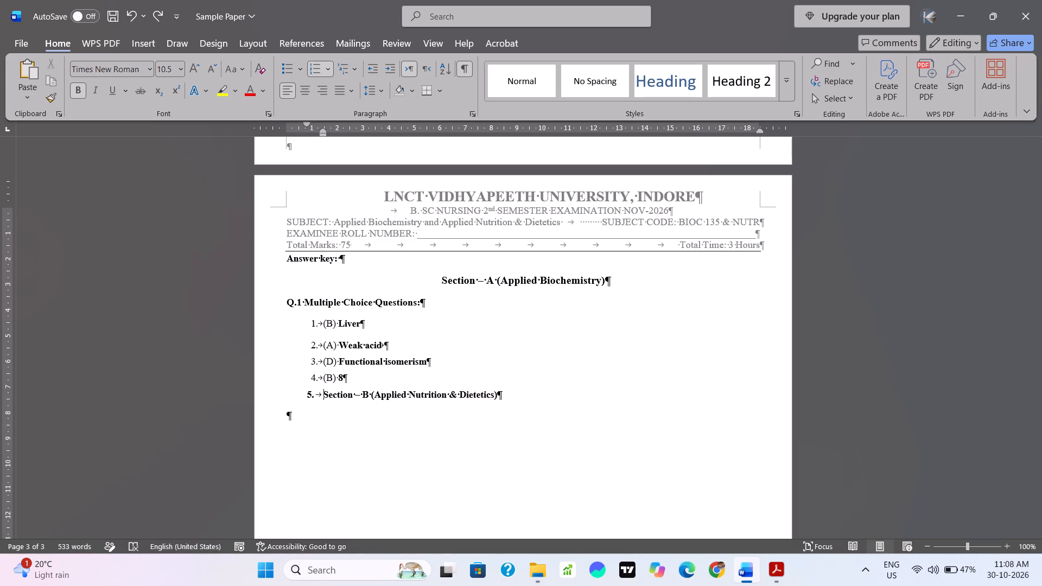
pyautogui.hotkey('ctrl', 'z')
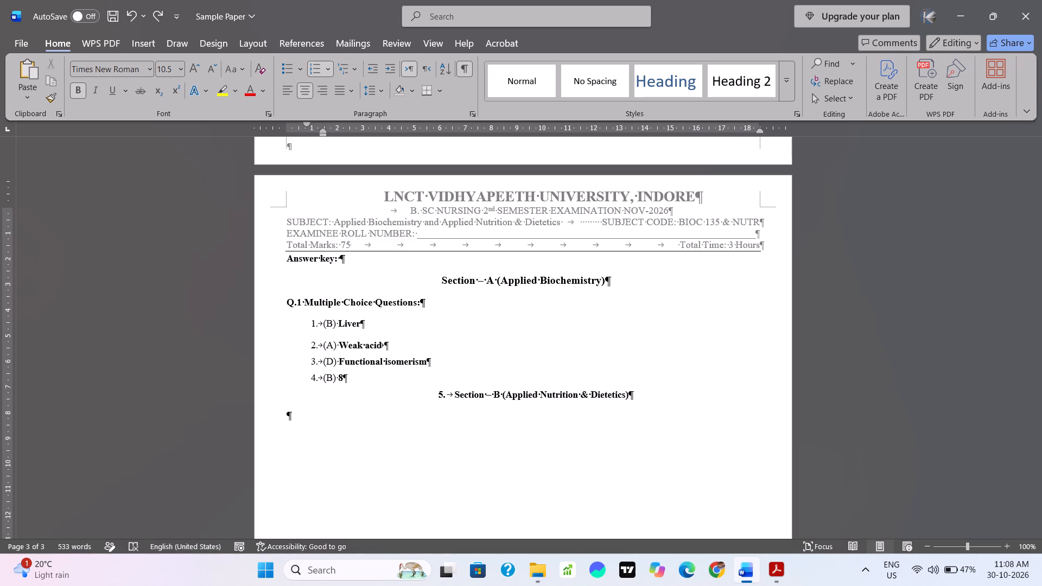
# Add an empty list item below the pasted "Section – B (Applied Nutrition & Dietetics)" heading and align it left.
pyautogui.click(630, 394)
pyautogui.press('Return')
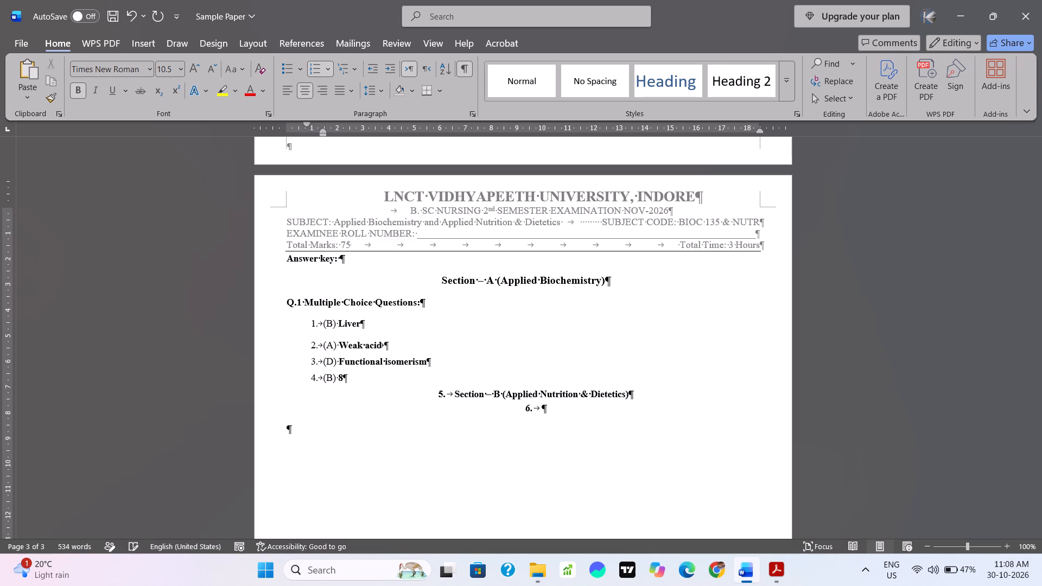
pyautogui.click(291, 91)
# Remove the list number from the "Section – B (Applied Nutrition & Dietetics)" heading on the answer key page and centre the heading.
pyautogui.click(454, 394)
pyautogui.press('BackSpace')
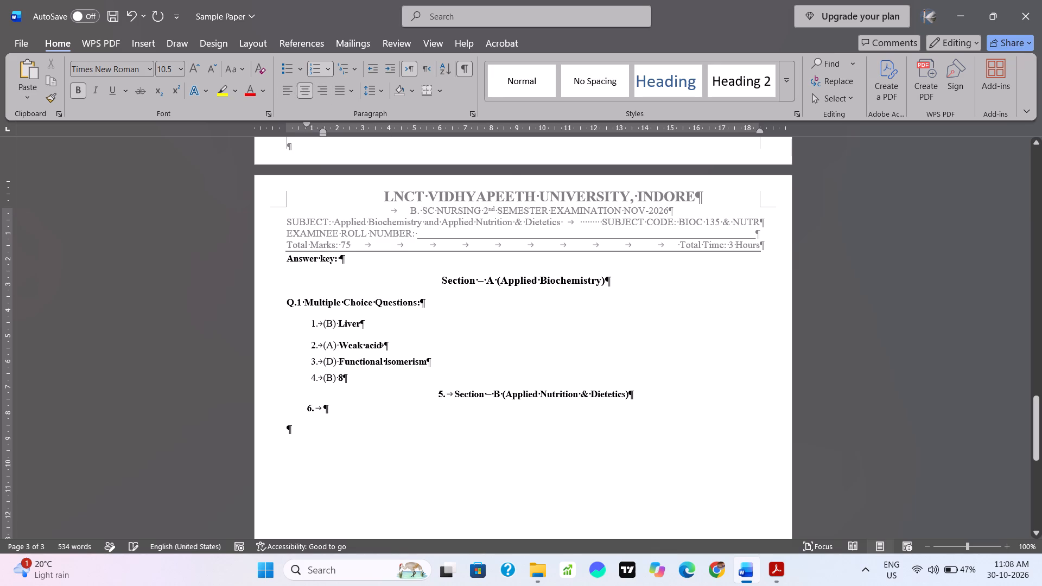
pyautogui.click(309, 88)
# Restart the numbering at 1 for the empty list item below the Section B heading.
pyautogui.click(313, 411)
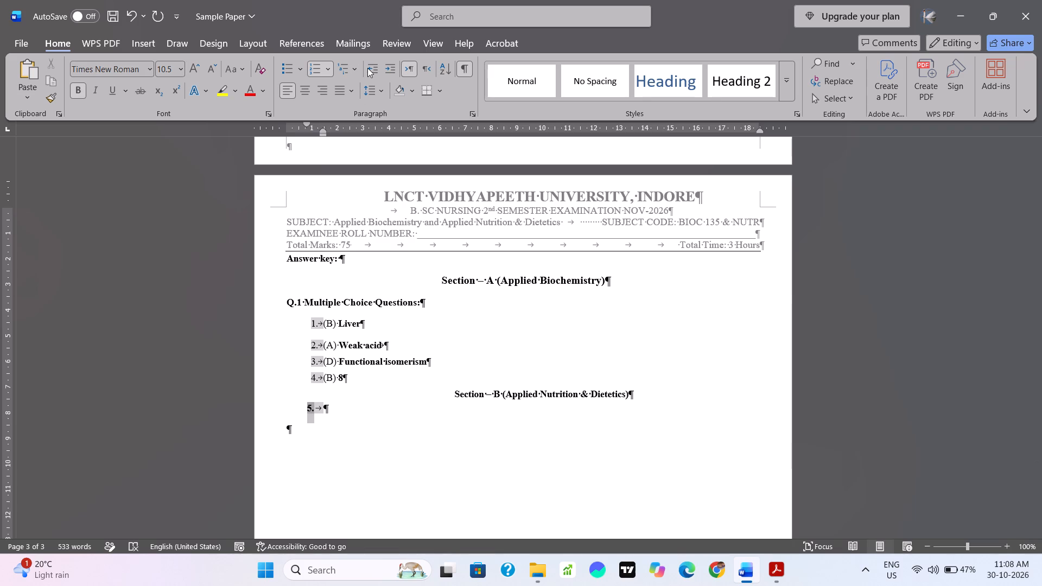
pyautogui.click(383, 67)
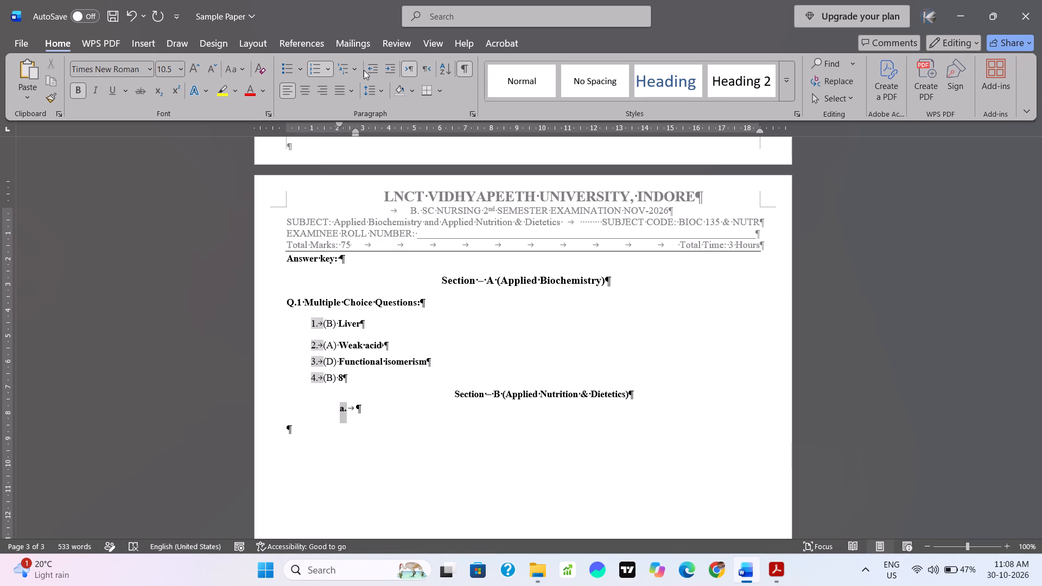
pyautogui.click(372, 69)
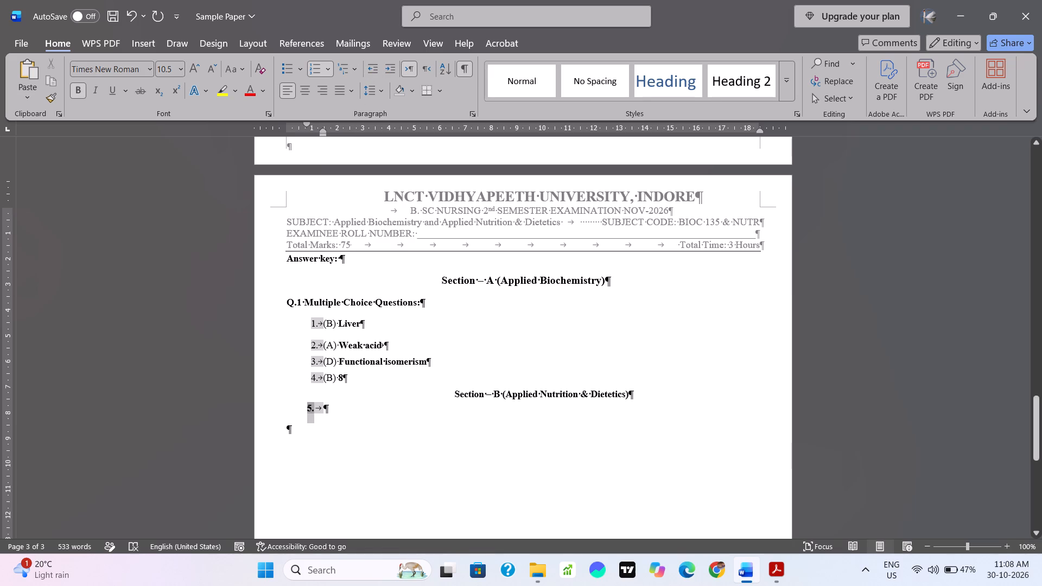
pyautogui.rightClick(309, 406)
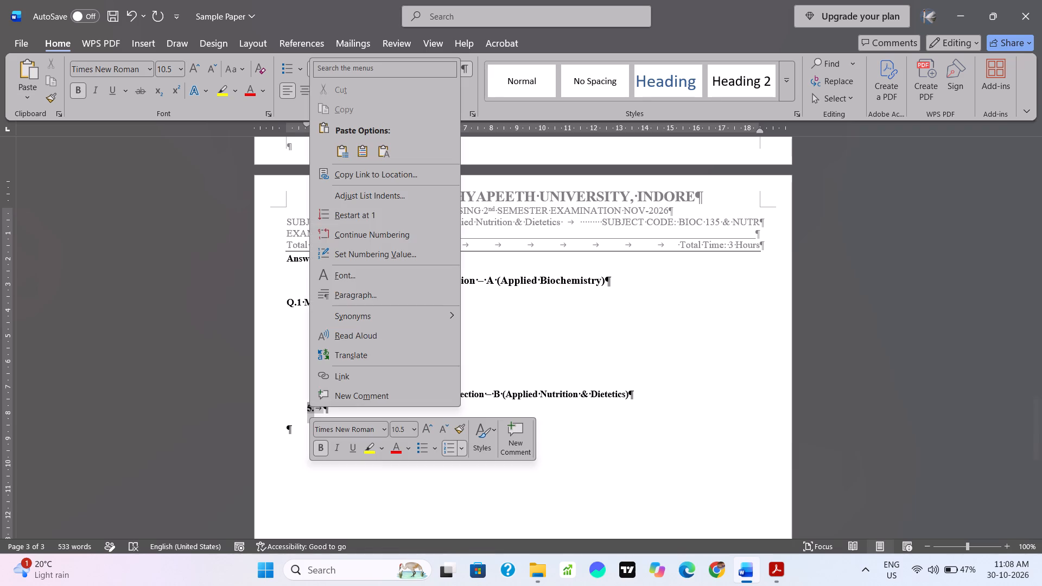
pyautogui.click(371, 216)
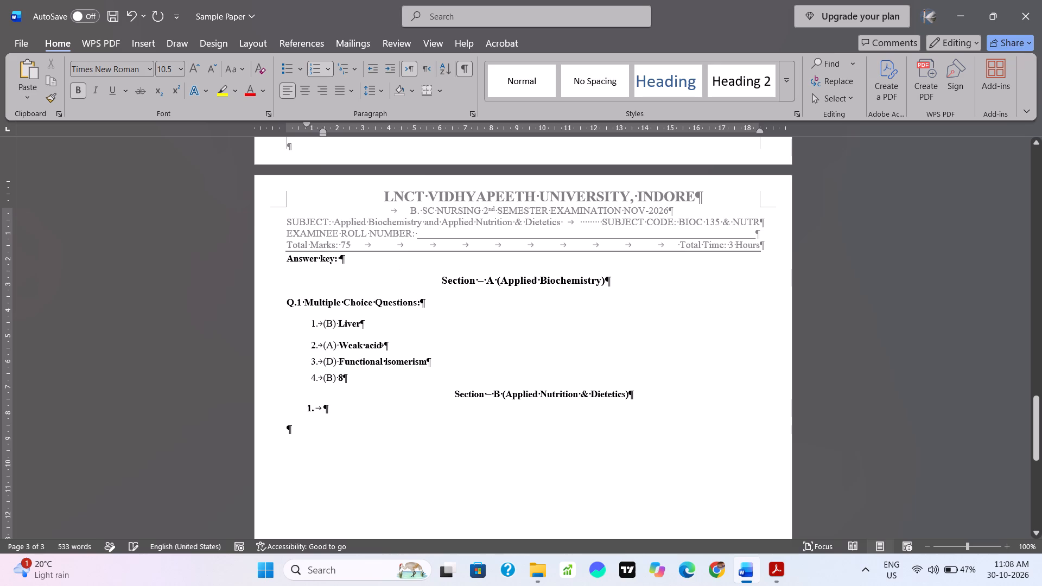
# Copy the answer "(D) Fats" from Section B question 1 on page 2 and paste it as item 1 under the answer key's Section B heading.
pyautogui.scroll(1, 415, 370)
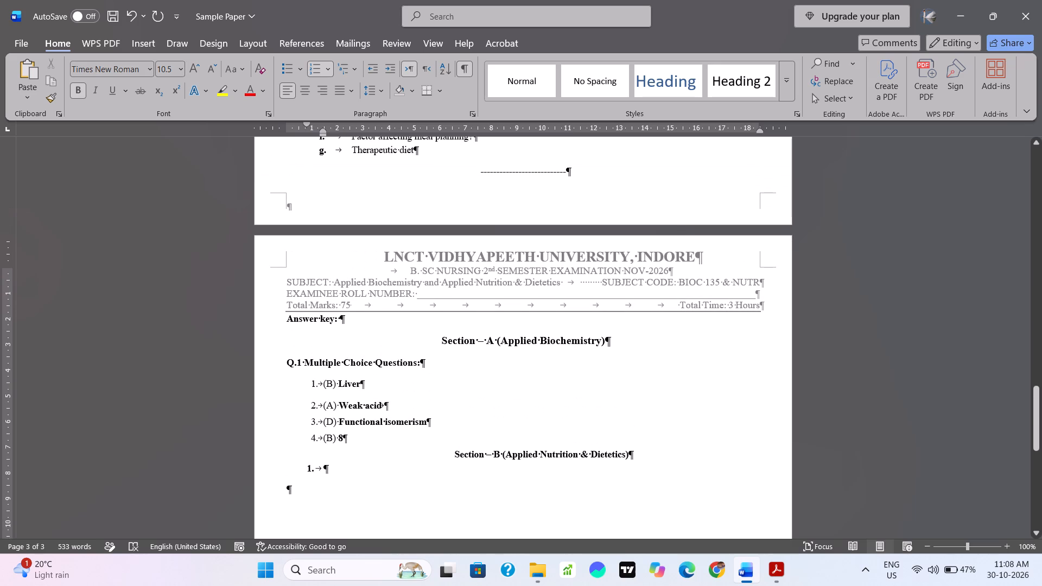
pyautogui.scroll(2, 429, 394)
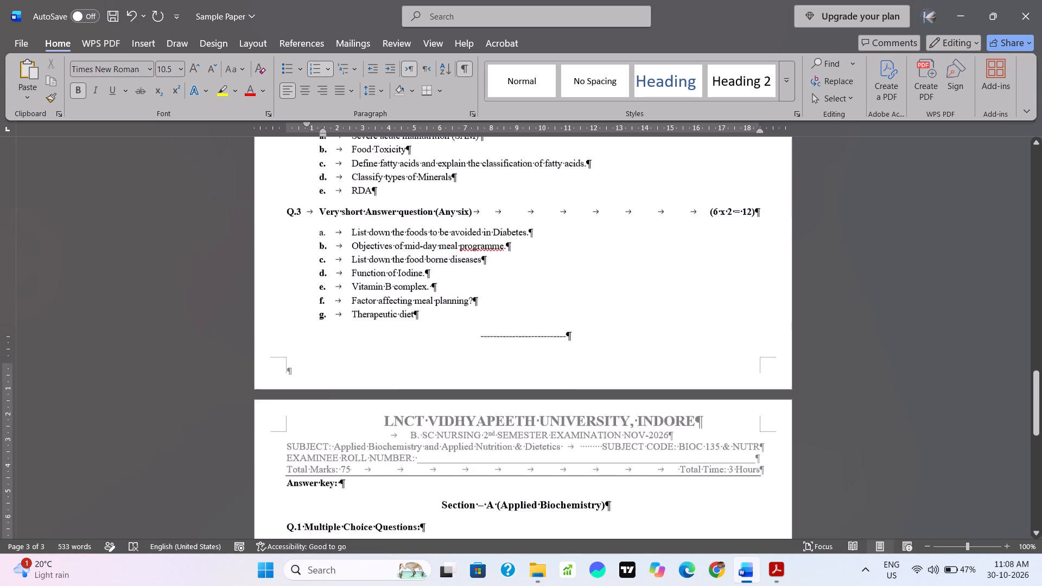
pyautogui.scroll(7, 429, 394)
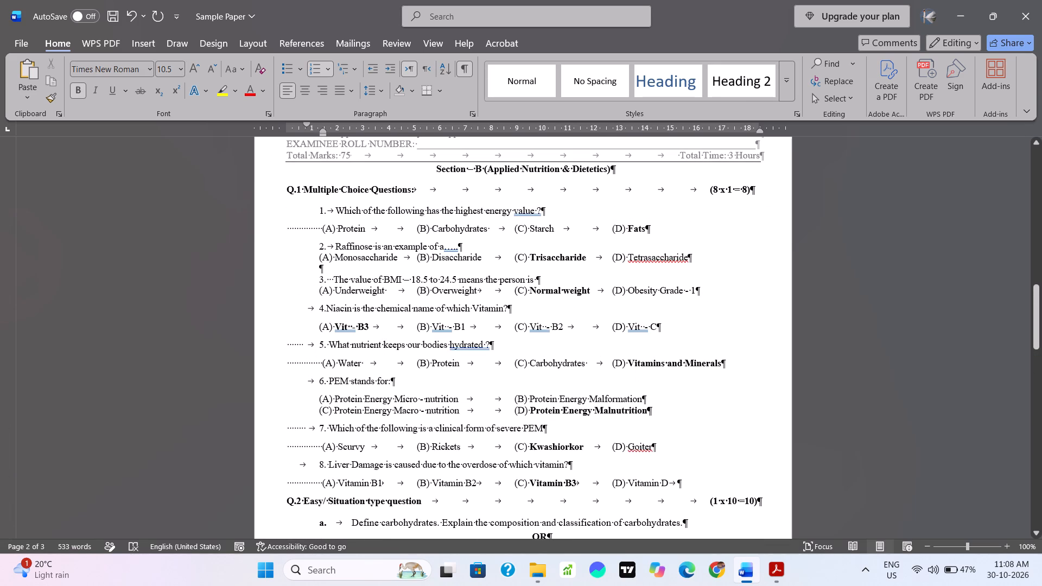
pyautogui.moveTo(611, 229); pyautogui.dragTo(644, 231)
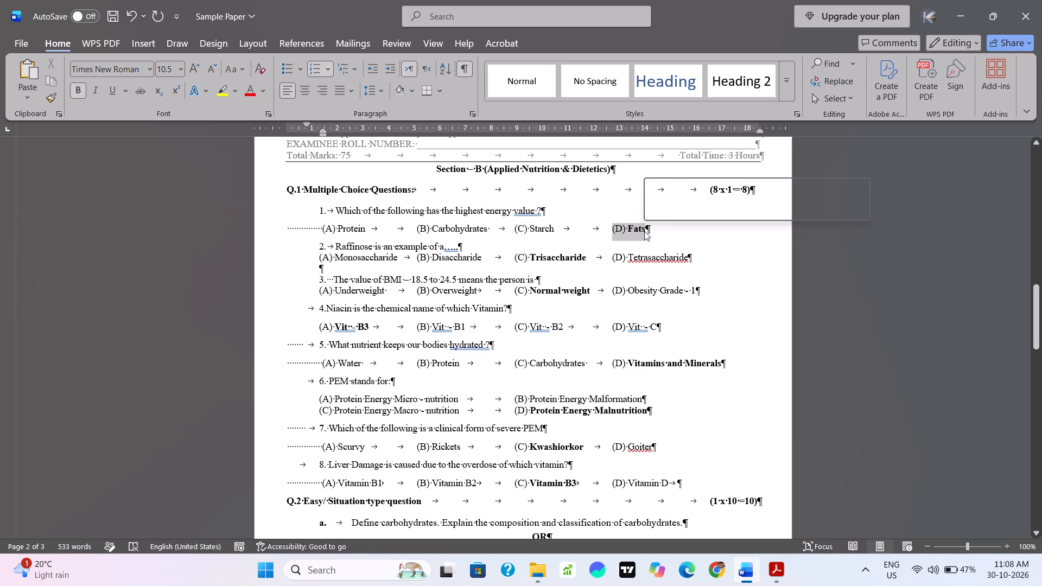
pyautogui.hotkey('ctrl', 'c')
pyautogui.scroll(-3, 489, 440)
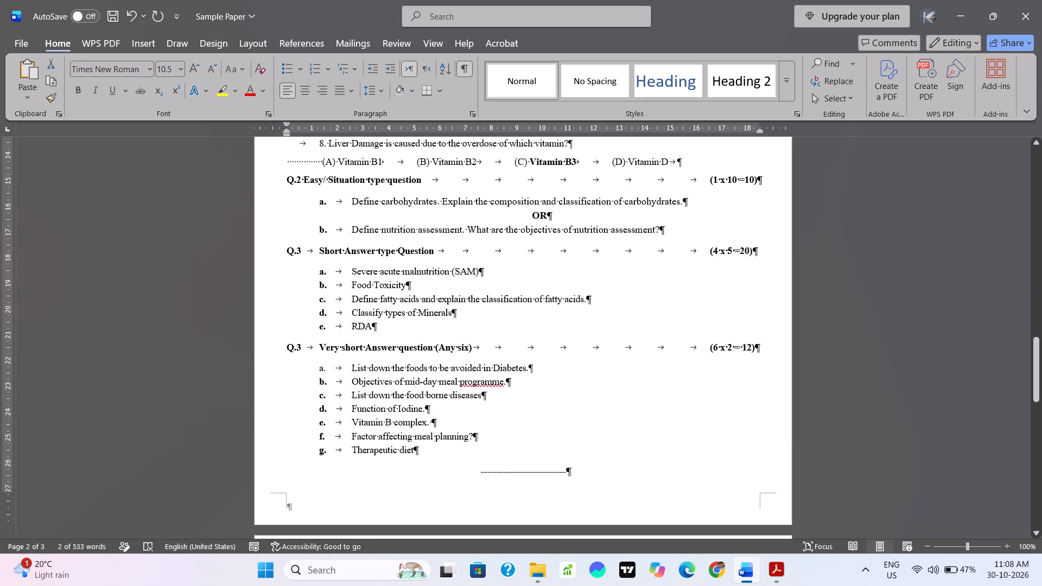
pyautogui.scroll(-5, 489, 440)
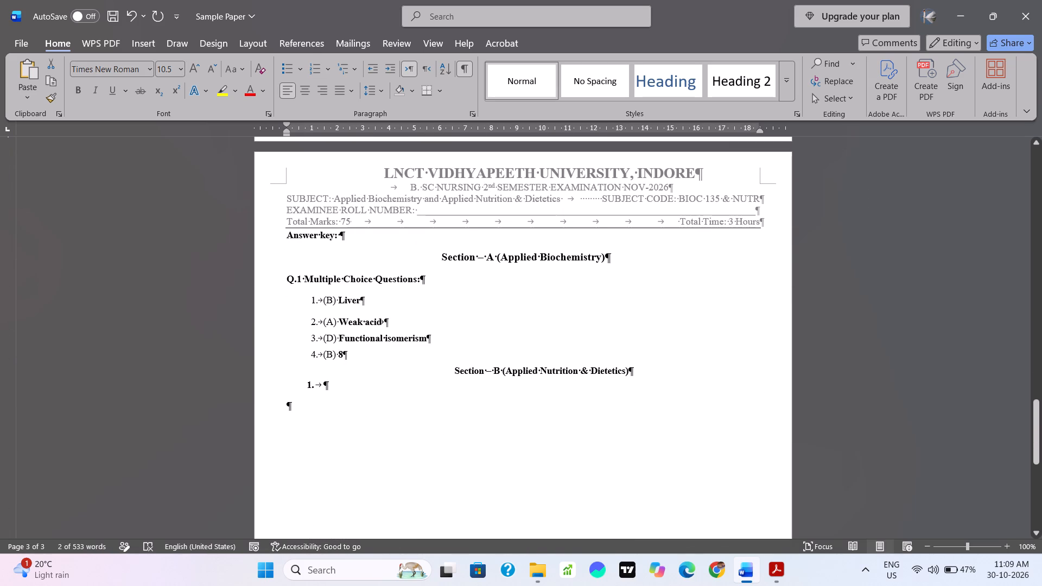
pyautogui.click(333, 389)
pyautogui.hotkey('ctrl', 'v')
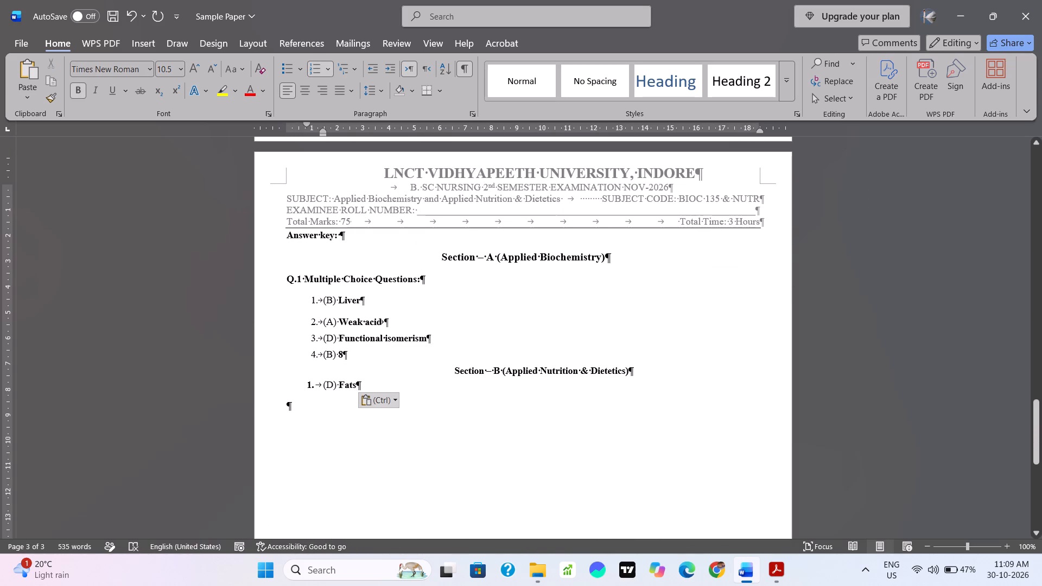
# Add item 2 to the Section B answer list and paste in "(C) Trisaccharide" copied from question 2 on page 2.
pyautogui.press('Return')
pyautogui.scroll(7, 435, 387)
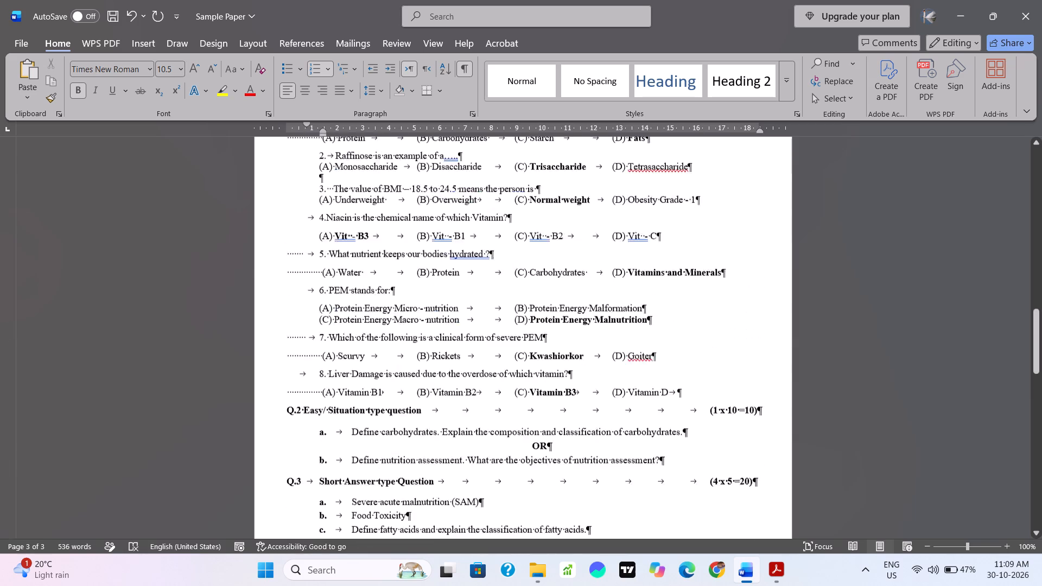
pyautogui.scroll(2, 435, 387)
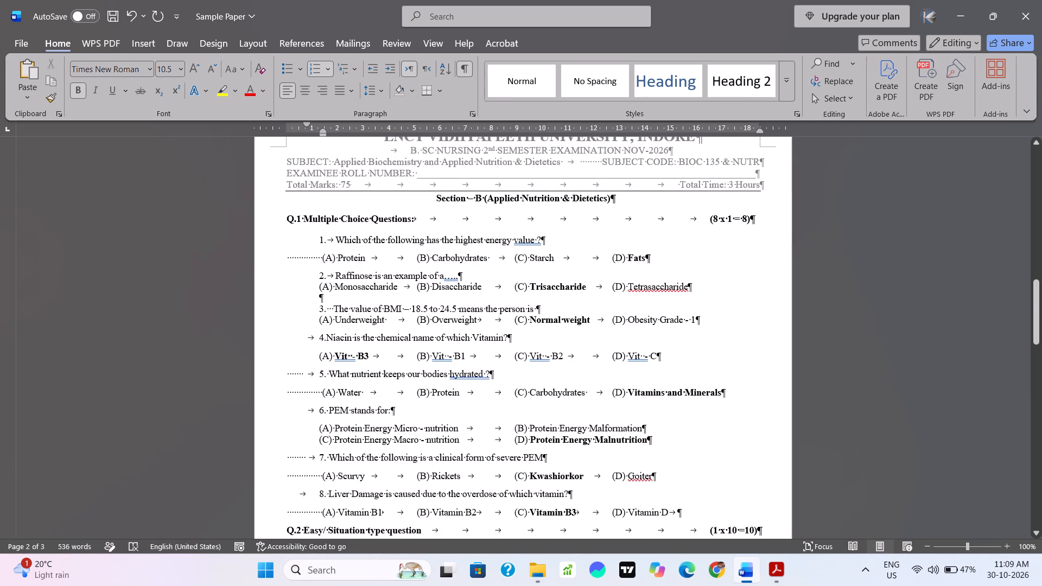
pyautogui.moveTo(515, 287); pyautogui.dragTo(575, 292)
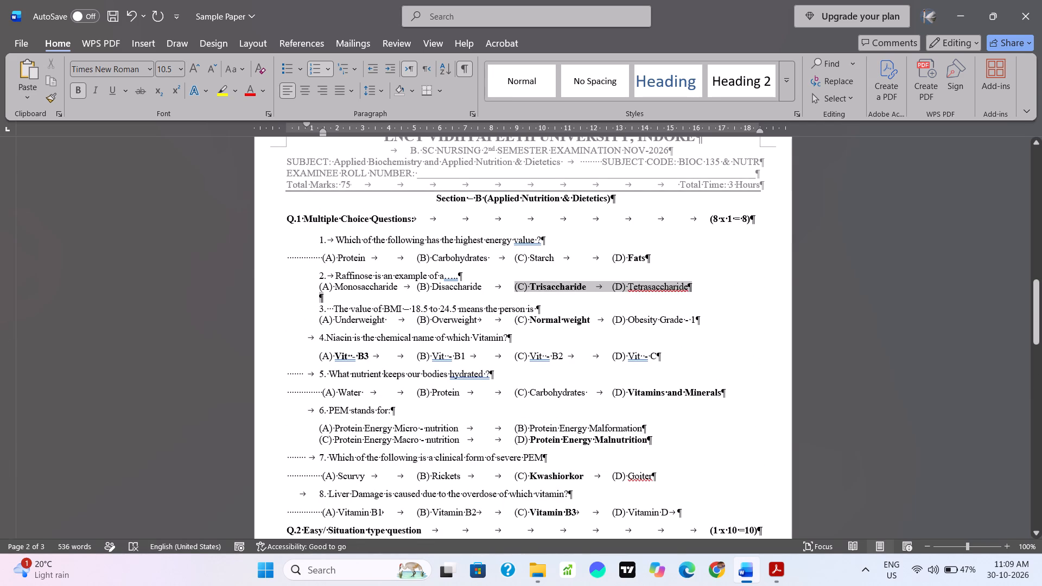
pyautogui.moveTo(575, 292); pyautogui.dragTo(581, 289)
pyautogui.hotkey('ctrl', 'c')
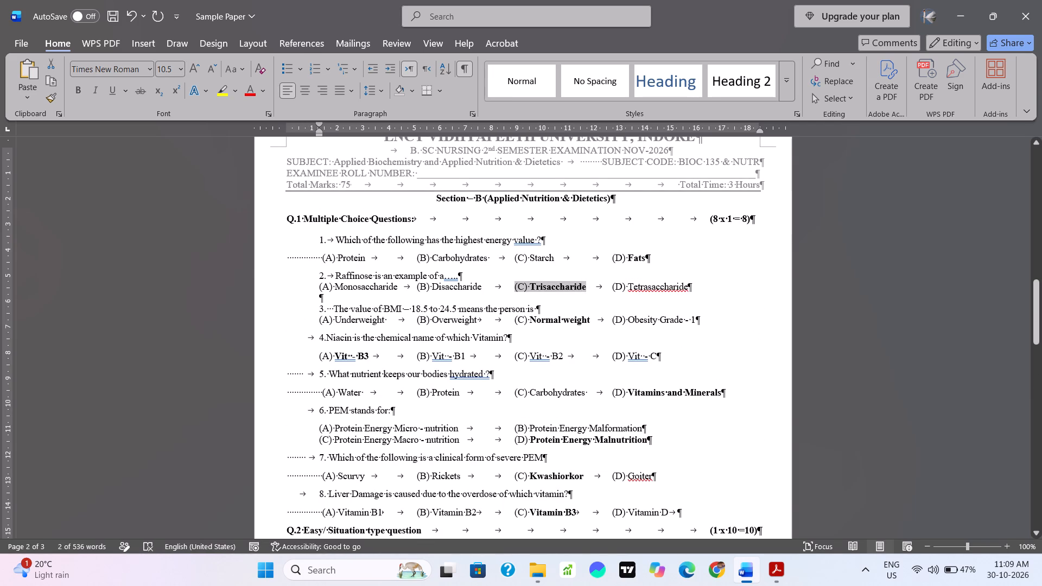
pyautogui.scroll(-9, 528, 407)
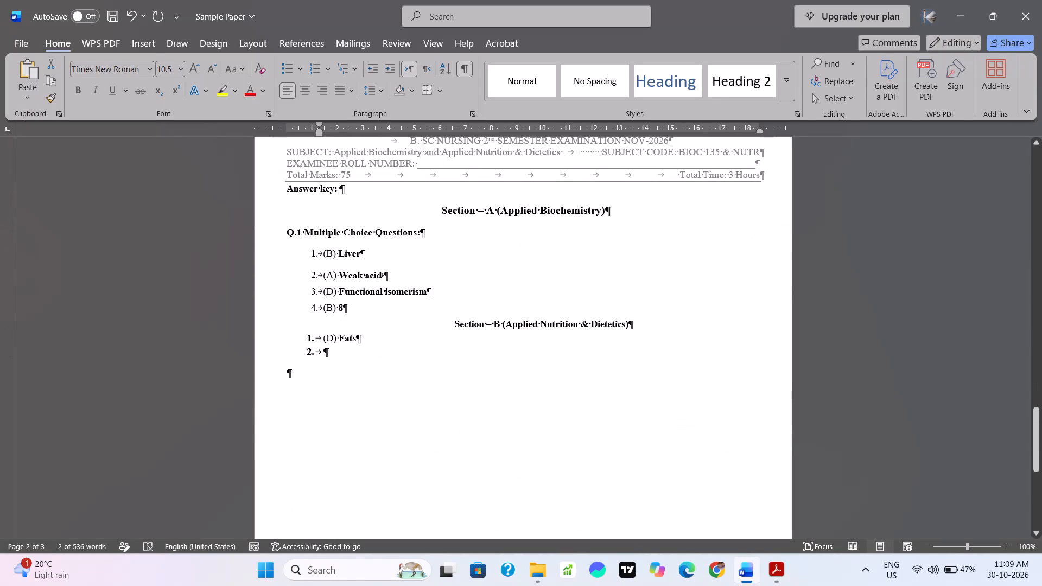
pyautogui.click(332, 356)
pyautogui.hotkey('ctrl', 'v')
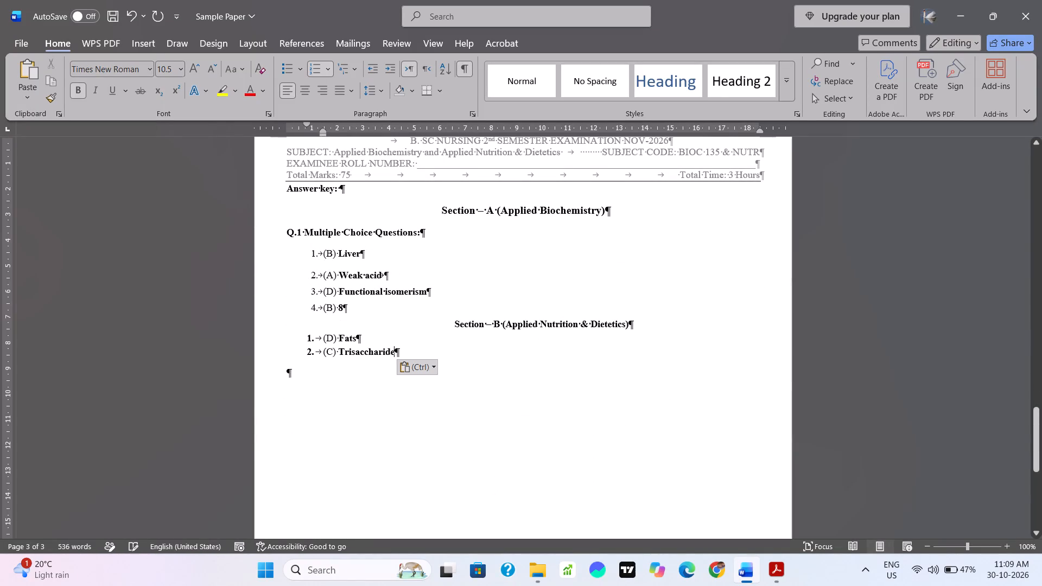
# Add item 3 to the Section B answer list and paste in "(C) Normal weight" copied from question 3 on page 2.
pyautogui.press('Return')
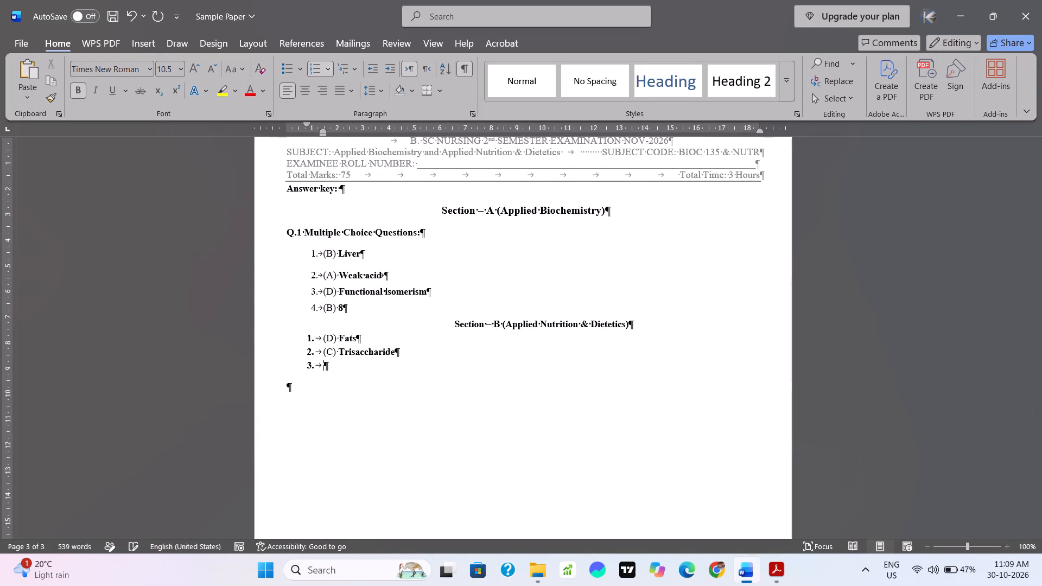
pyautogui.scroll(4, 423, 375)
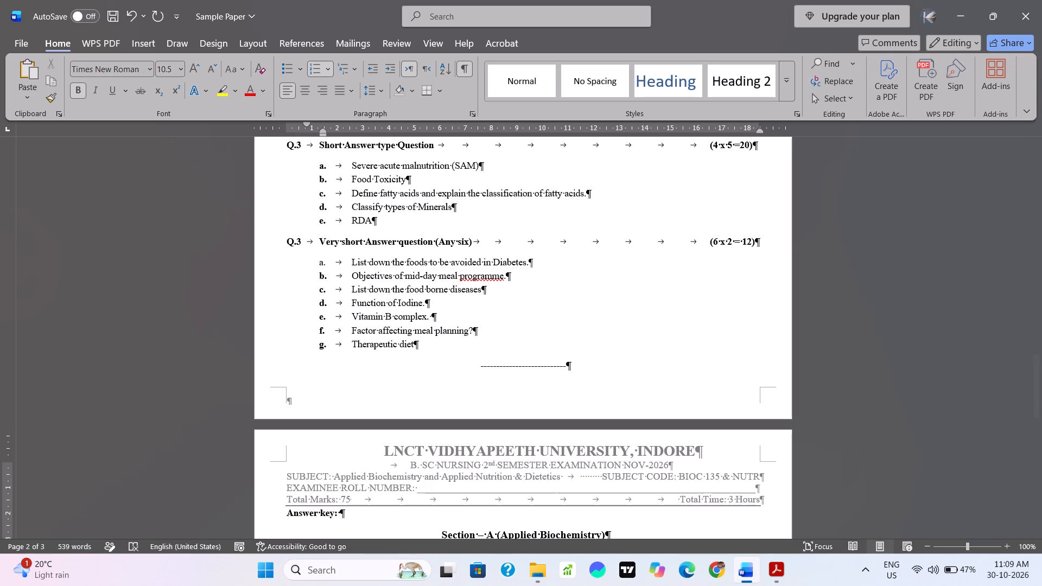
pyautogui.scroll(-1, 423, 375)
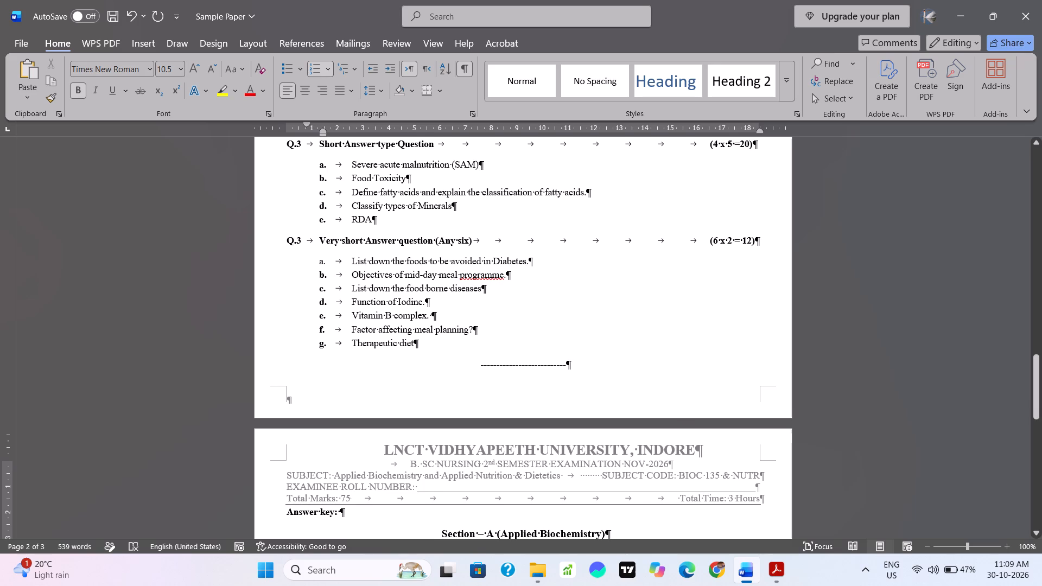
pyautogui.scroll(-1, 423, 375)
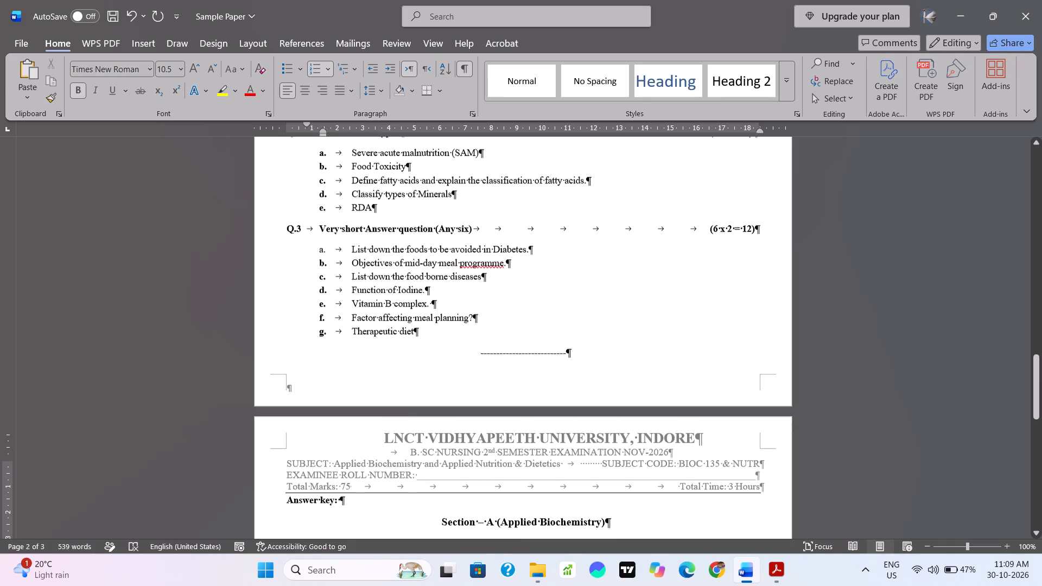
pyautogui.scroll(-4, 423, 375)
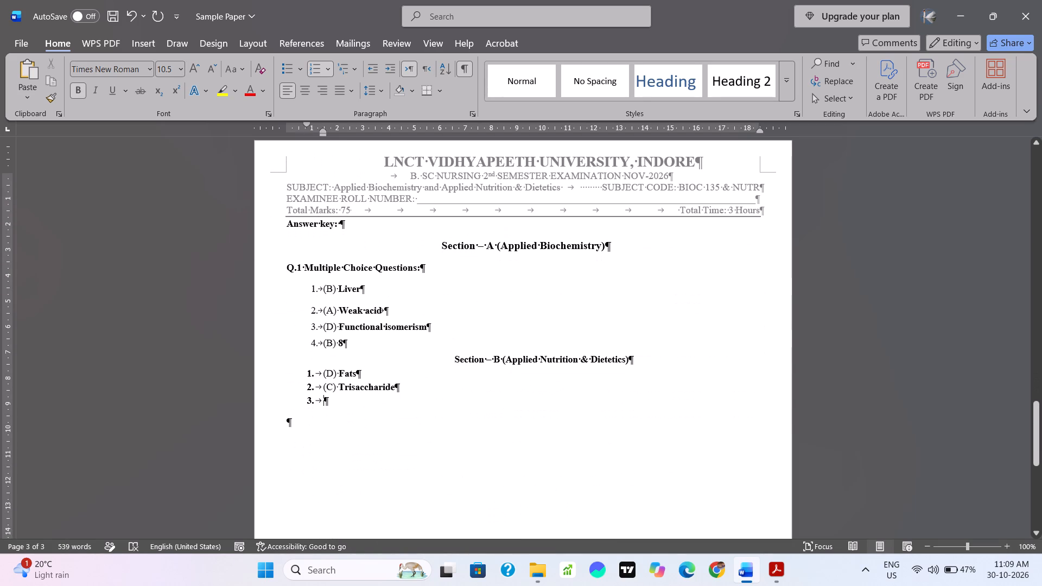
pyautogui.scroll(5, 423, 375)
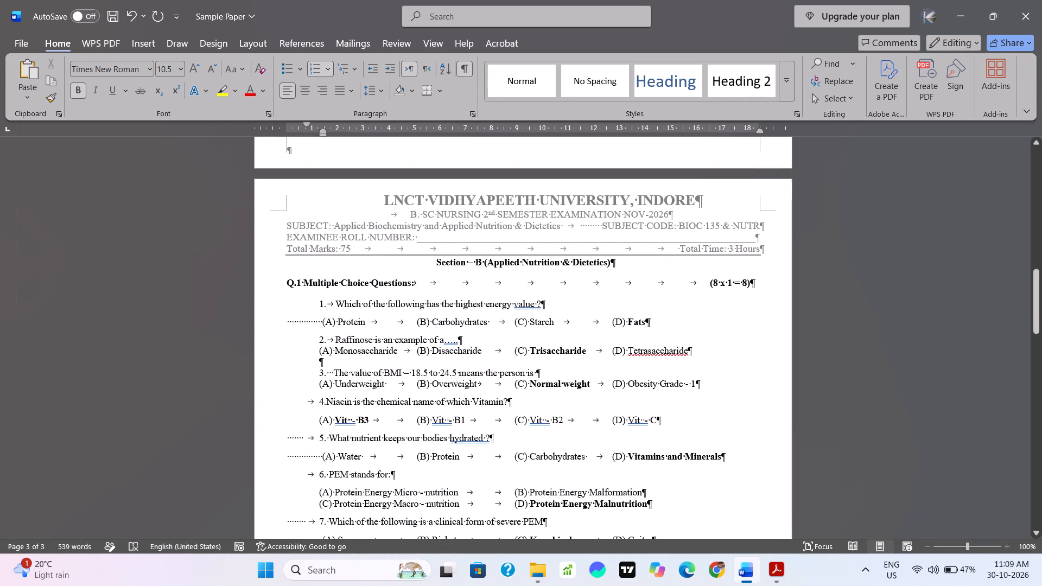
pyautogui.scroll(2, 423, 375)
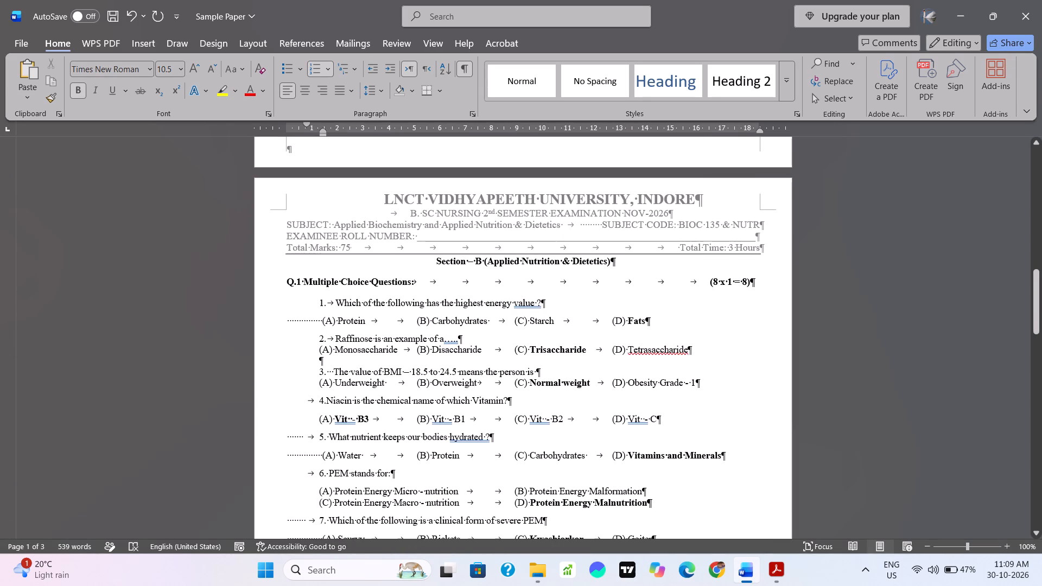
pyautogui.moveTo(514, 384); pyautogui.dragTo(575, 386)
pyautogui.hotkey('ctrl', 'c')
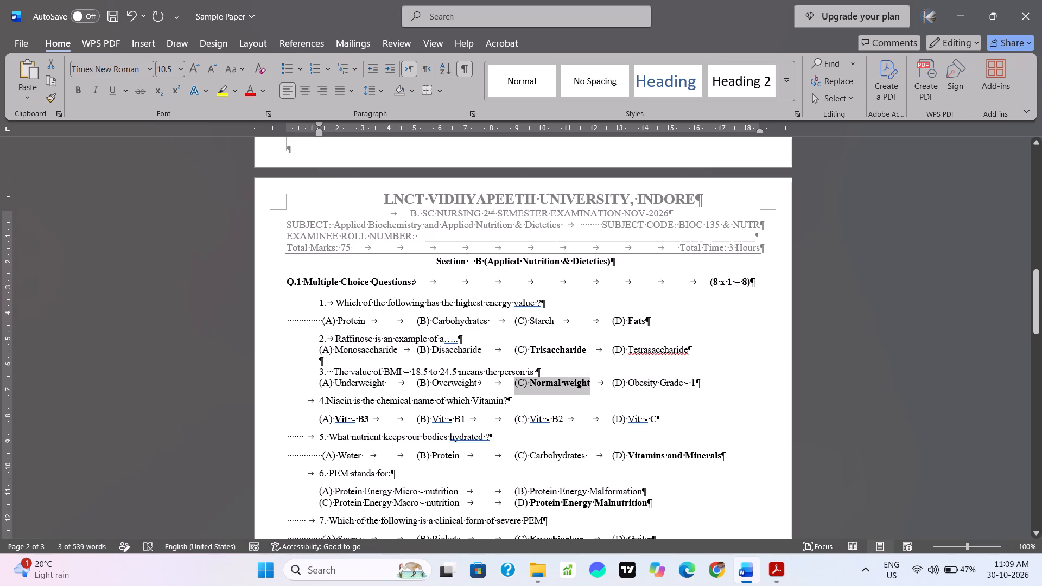
pyautogui.scroll(-7, 524, 450)
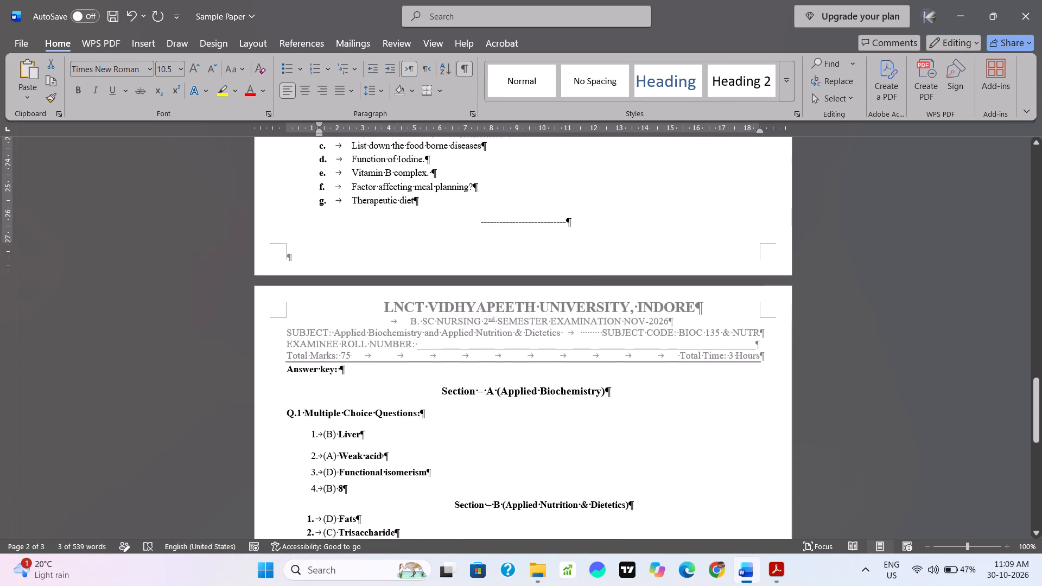
pyautogui.scroll(-3, 524, 450)
pyautogui.click(326, 424)
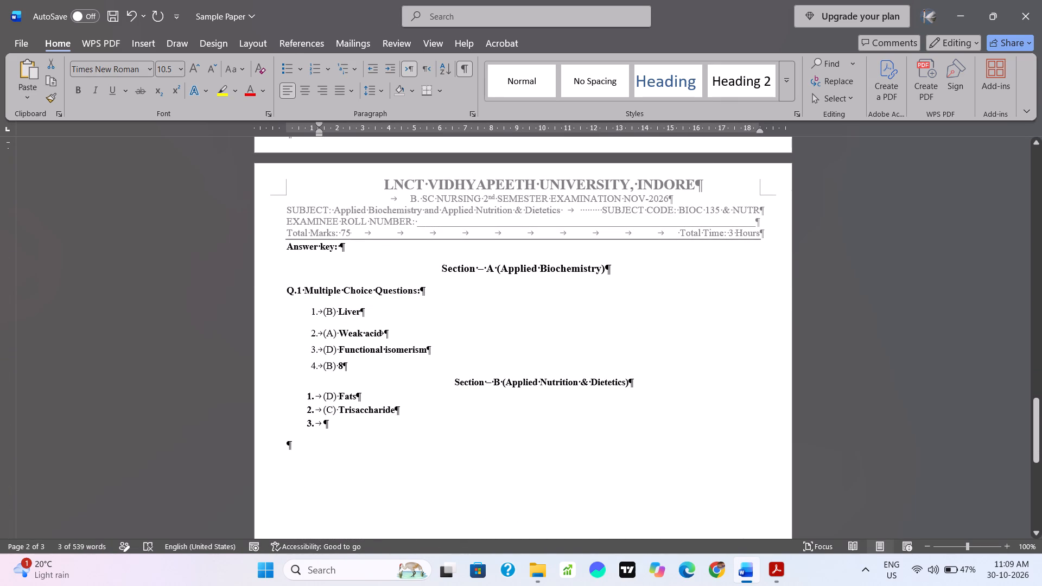
pyautogui.hotkey('ctrl', 'v')
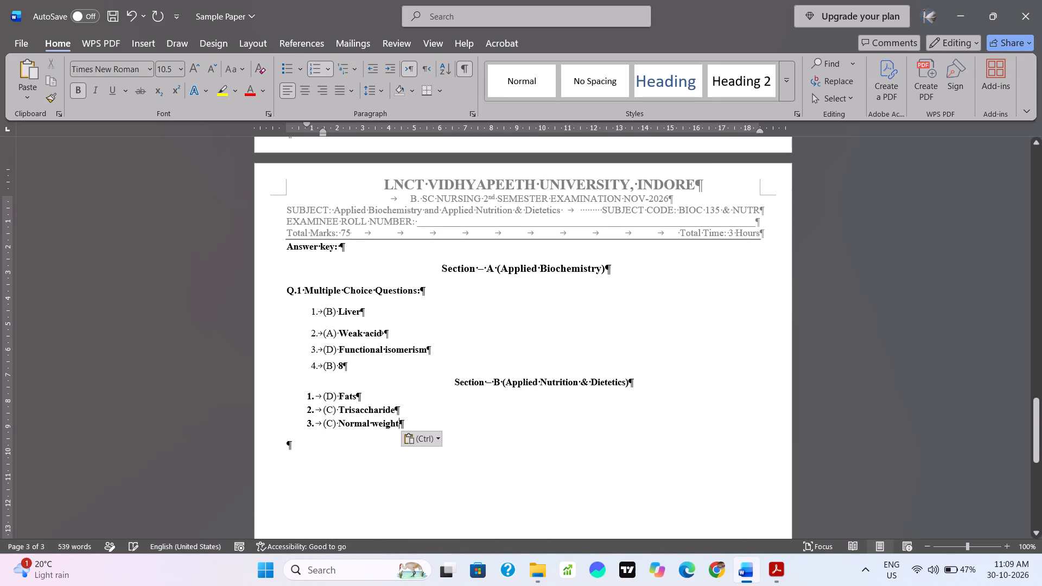
# Add item 4 to the Section B answer list and paste in "(A) Vit - B3" copied from question 4 on page 2.
pyautogui.press('Return')
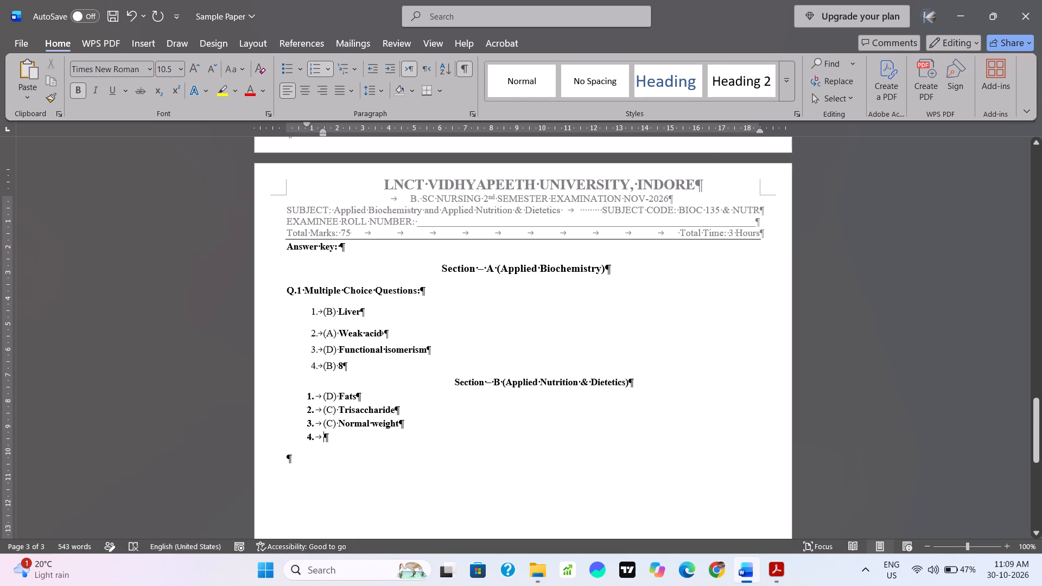
pyautogui.scroll(5, 468, 375)
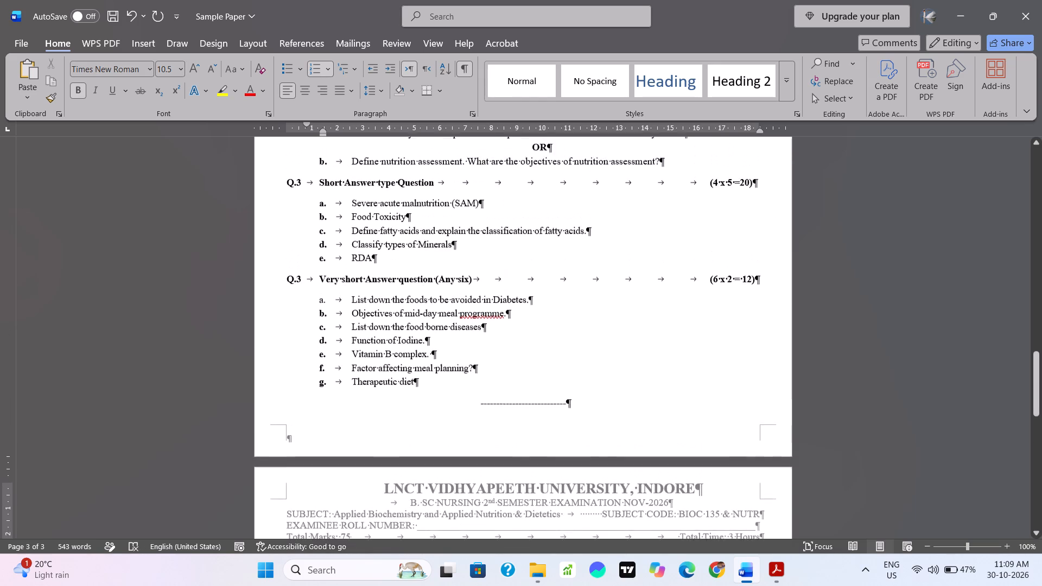
pyautogui.scroll(5, 468, 375)
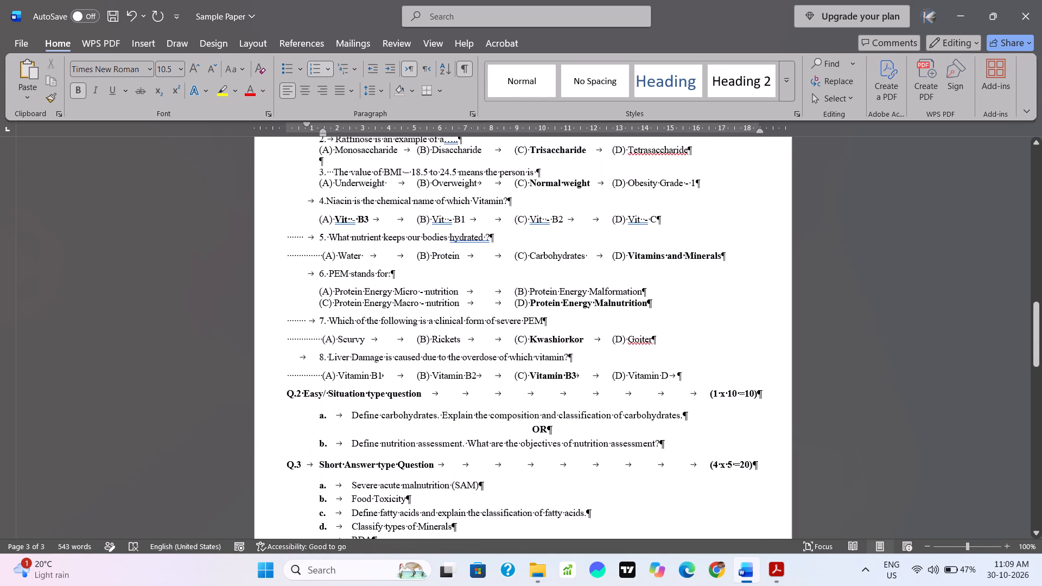
pyautogui.moveTo(318, 218); pyautogui.dragTo(366, 221)
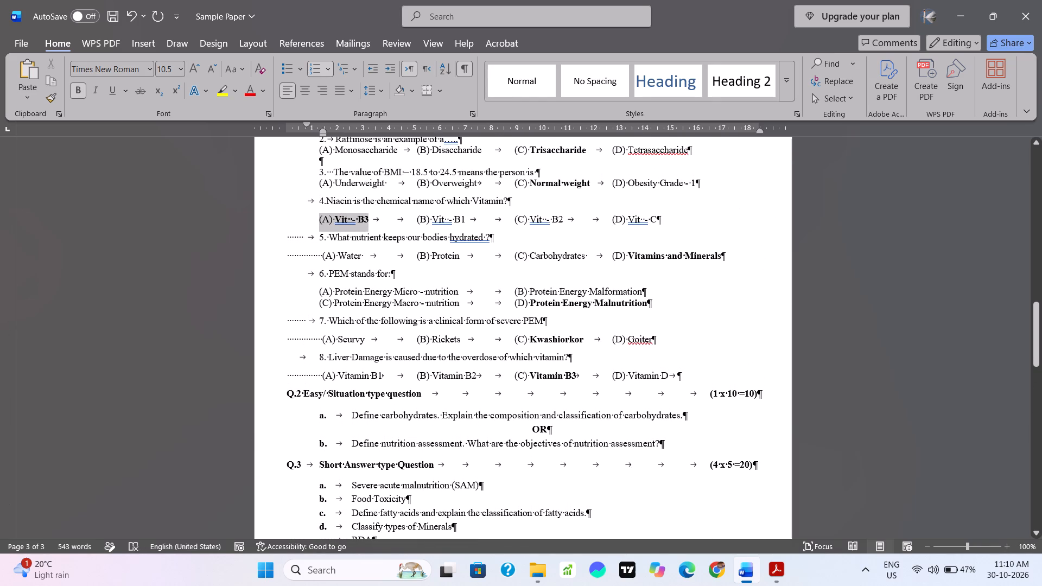
pyautogui.moveTo(366, 221); pyautogui.dragTo(366, 222)
pyautogui.hotkey('ctrl', 'c')
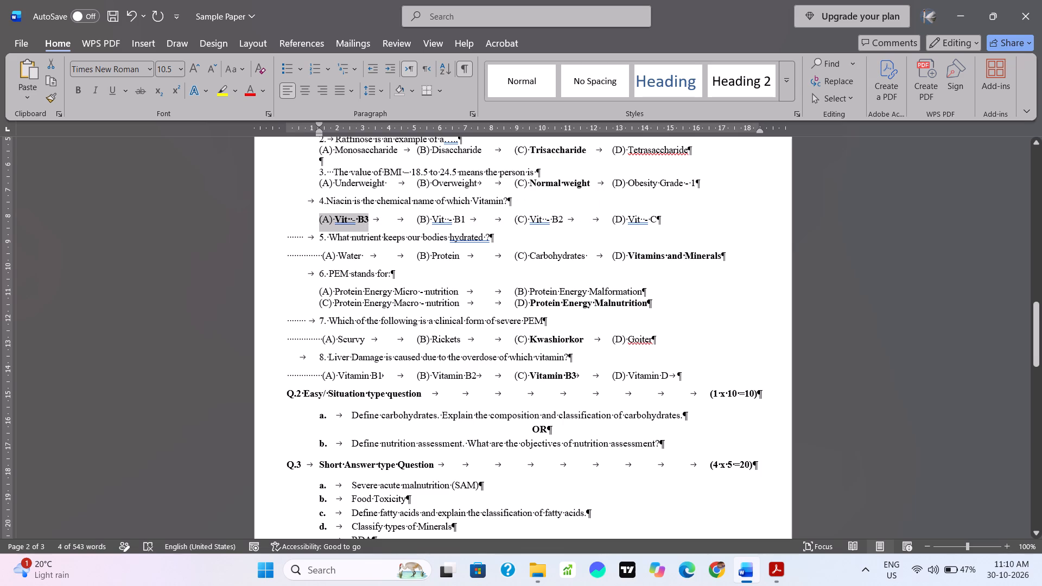
pyautogui.scroll(-6, 462, 439)
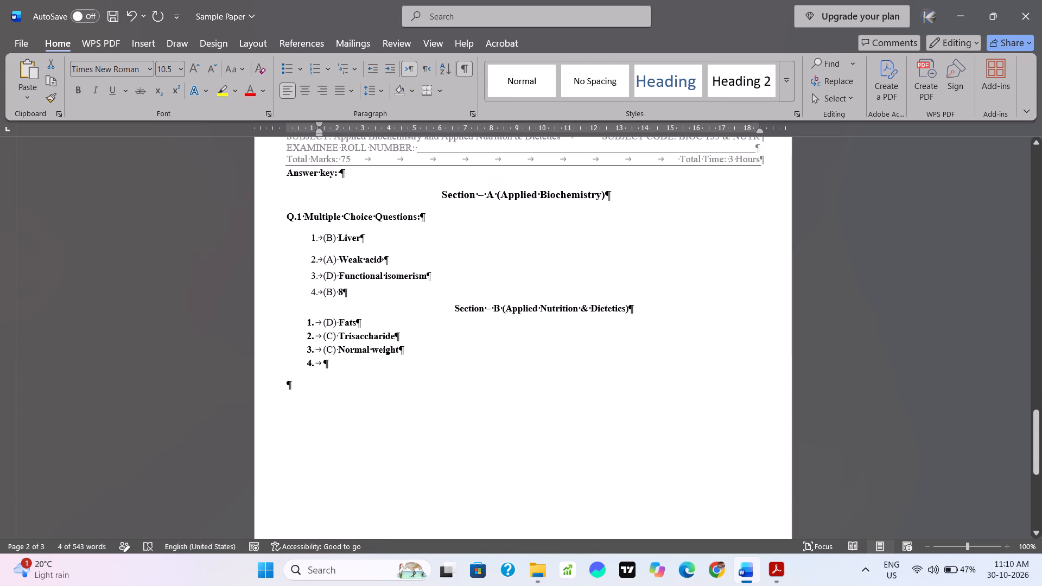
pyautogui.click(332, 364)
pyautogui.hotkey('ctrl', 'v')
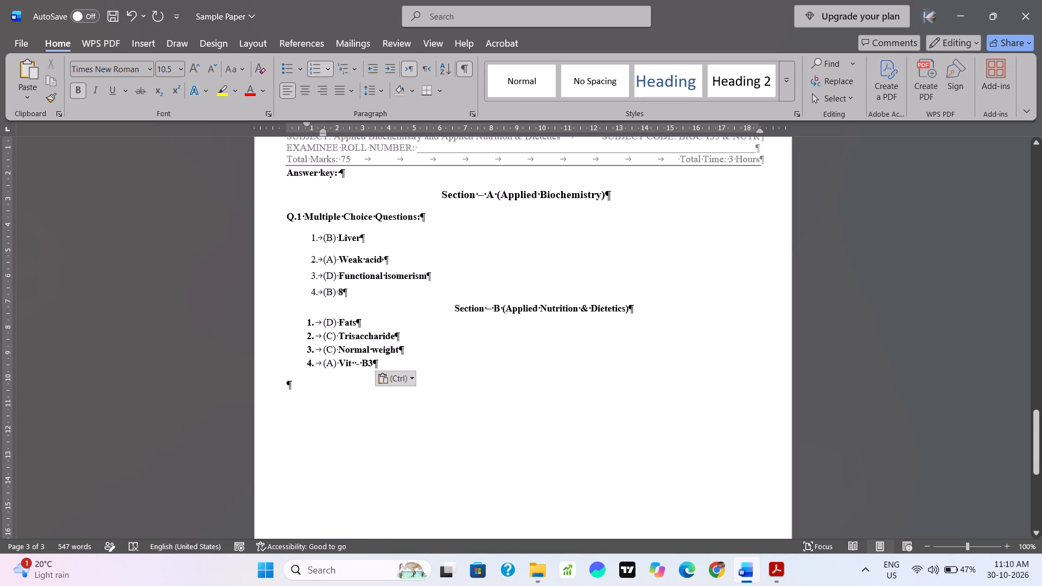
# Delete the extra space after "Vit" in item 4 of the Section B answer list.
pyautogui.click(355, 361)
pyautogui.press('BackSpace')
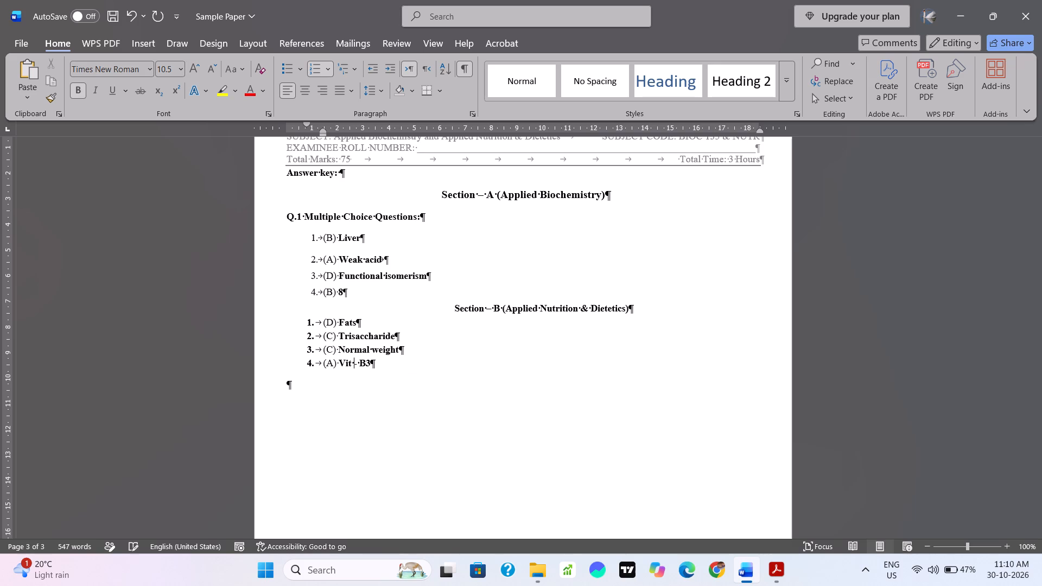
# Add an empty item 5 to the Section B answer list and select "(D) Vitamins and Minerals" in question 5 on page 2.
pyautogui.scroll(3, 376, 419)
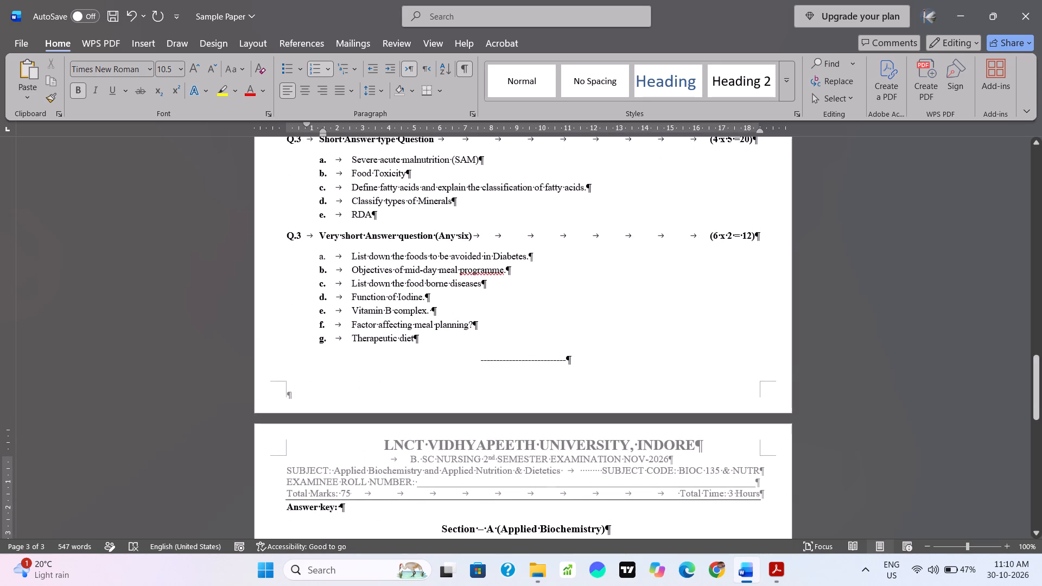
pyautogui.scroll(-2, 376, 419)
pyautogui.click(382, 464)
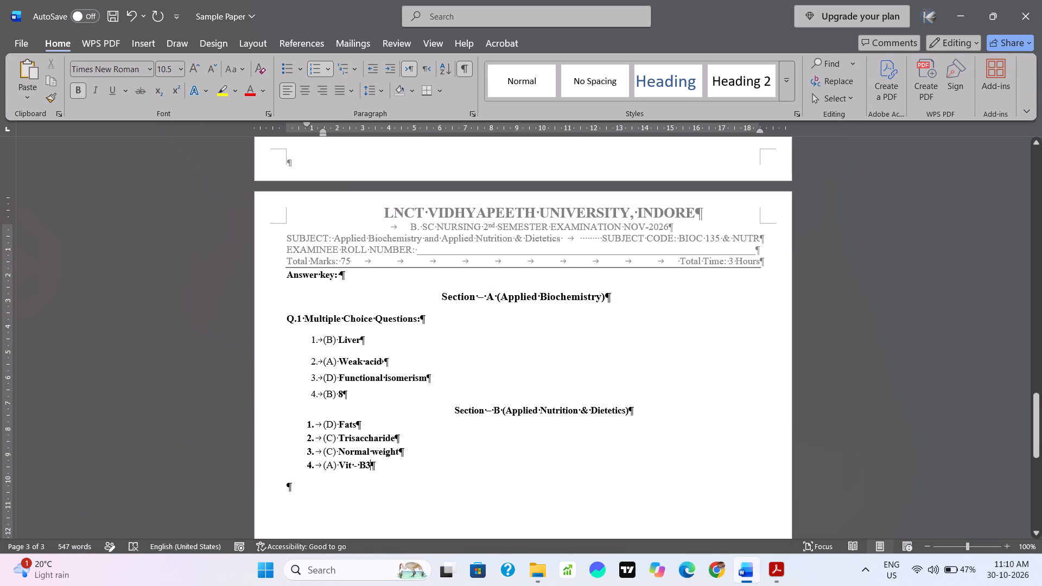
pyautogui.press('Return')
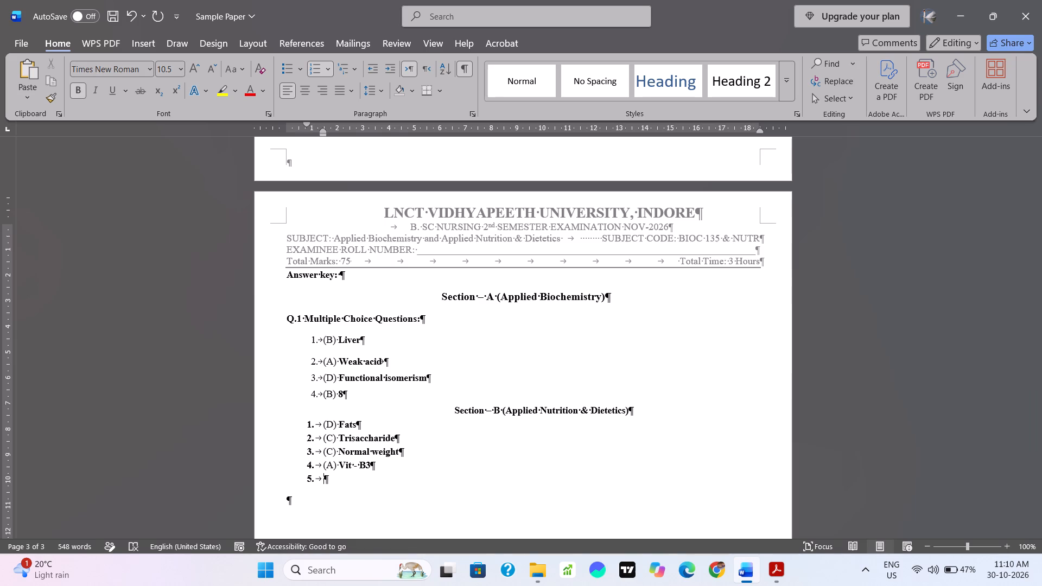
pyautogui.scroll(2, 382, 464)
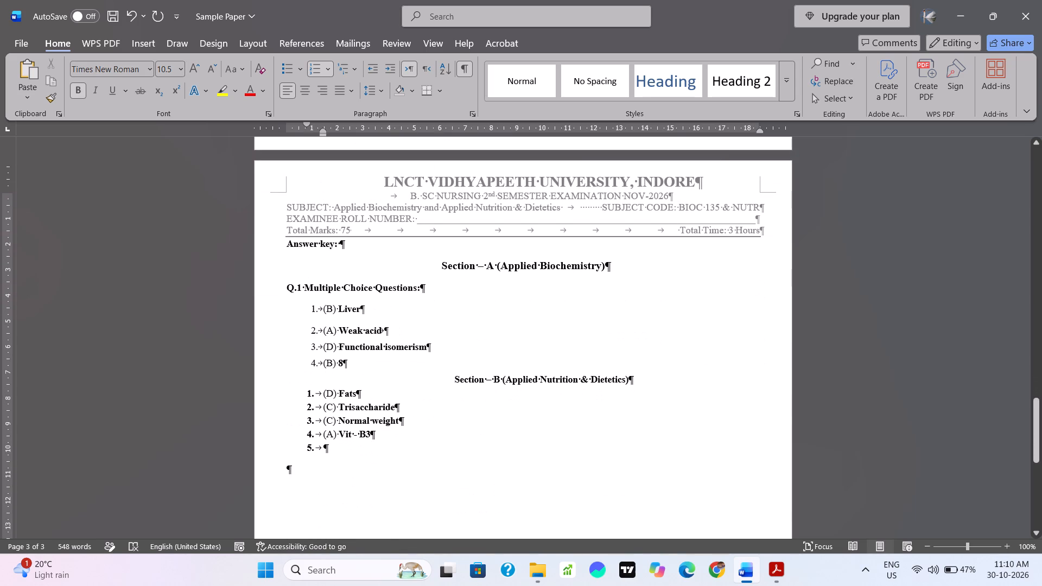
pyautogui.scroll(3, 382, 464)
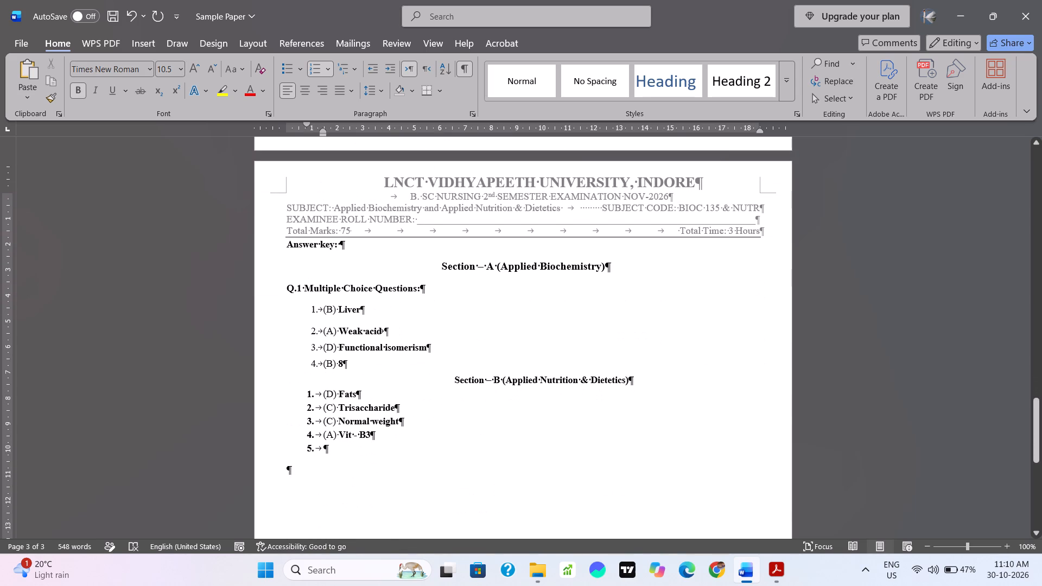
pyautogui.scroll(5, 382, 464)
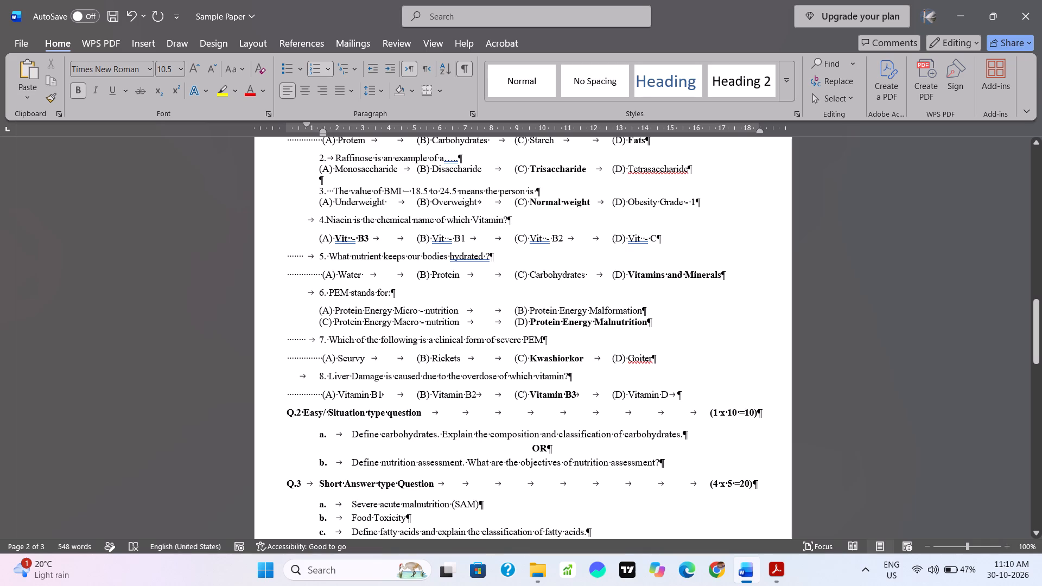
pyautogui.moveTo(612, 275); pyautogui.dragTo(700, 283)
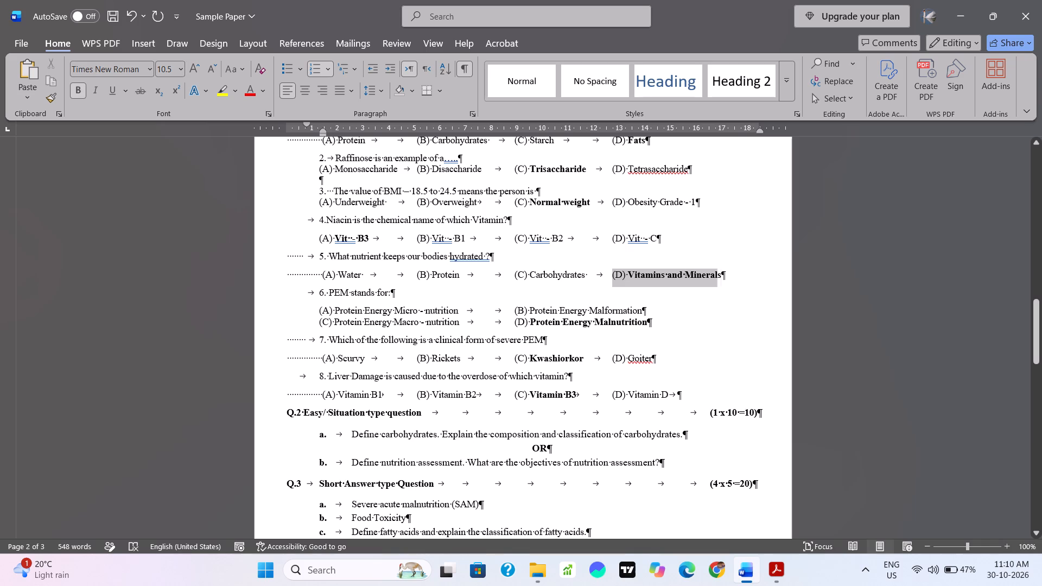
pyautogui.moveTo(700, 283); pyautogui.dragTo(706, 283)
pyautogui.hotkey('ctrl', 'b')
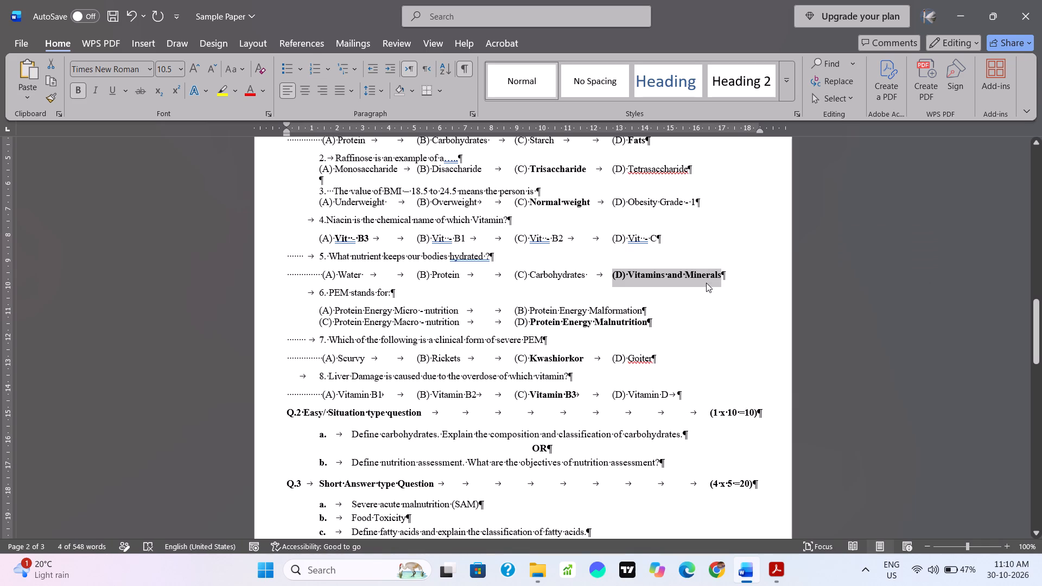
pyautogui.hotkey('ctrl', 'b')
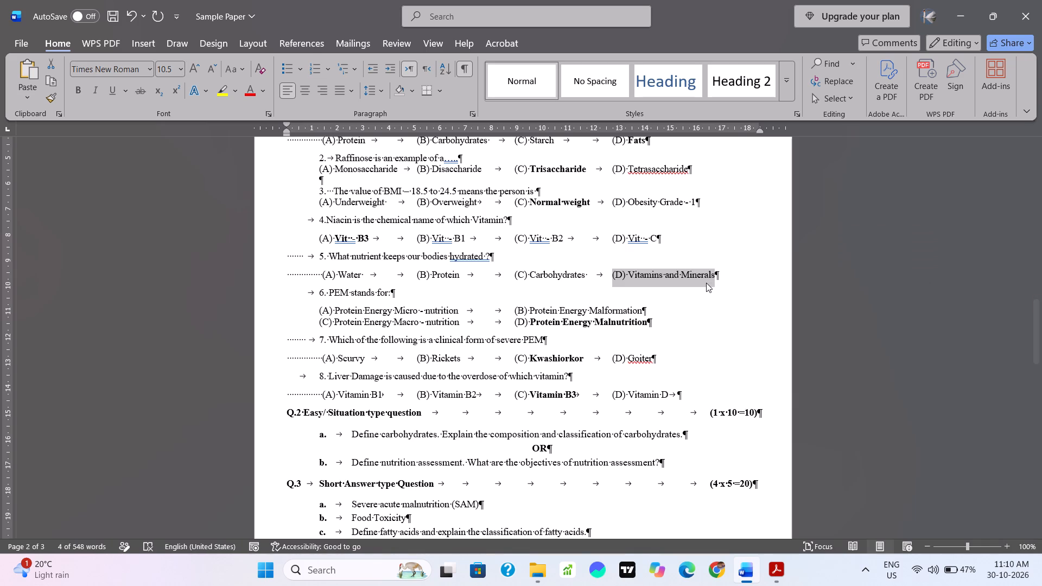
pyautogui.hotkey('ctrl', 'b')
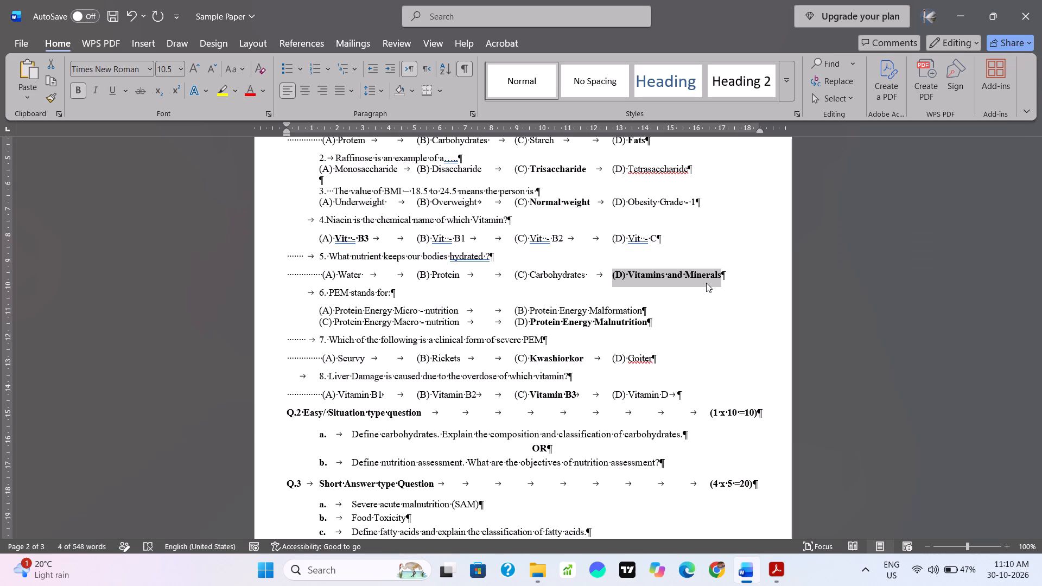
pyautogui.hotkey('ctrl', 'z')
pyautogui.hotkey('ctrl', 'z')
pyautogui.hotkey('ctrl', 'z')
# Copy the selected "(D) Vitamins and Minerals" and paste it as item 5 of the Section B answer list.
pyautogui.hotkey('ctrl', 'c')
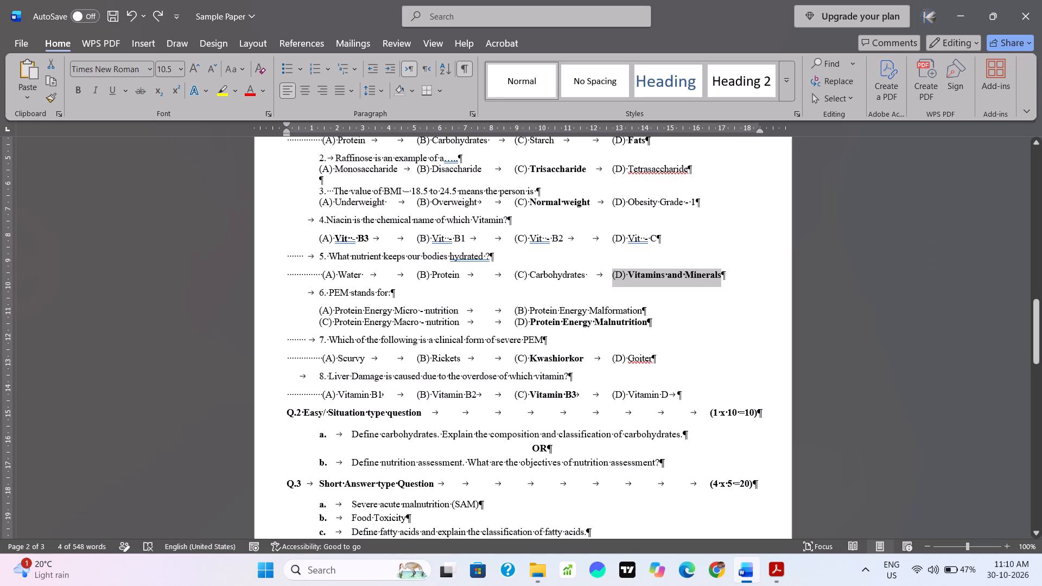
pyautogui.scroll(-7, 619, 393)
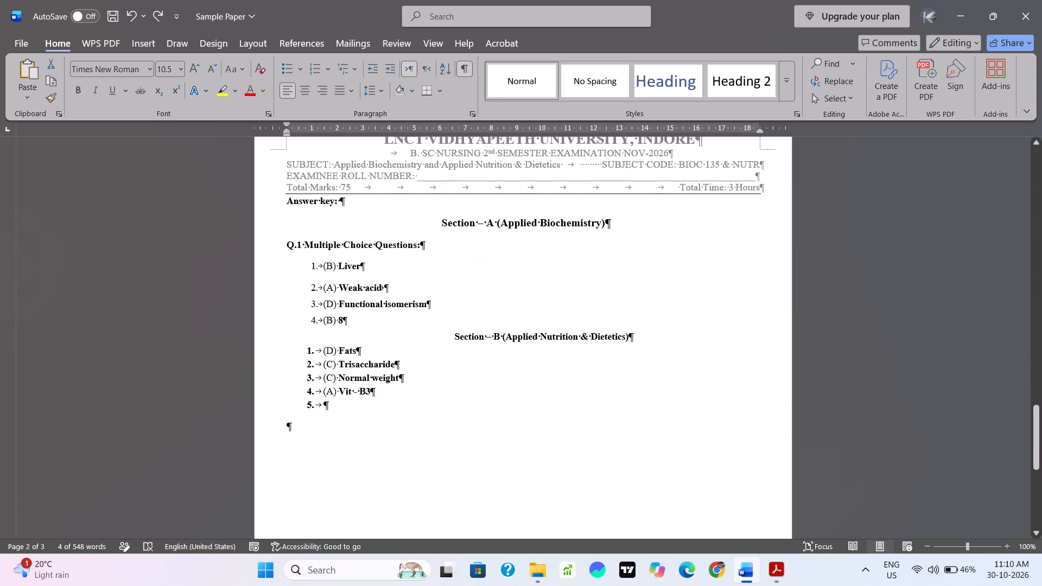
pyautogui.click(359, 411)
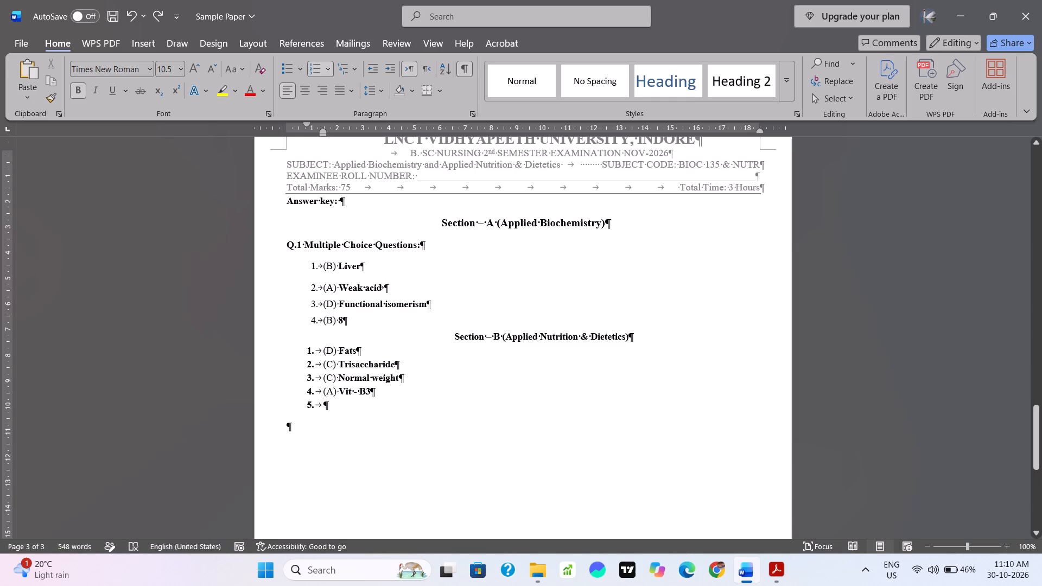
pyautogui.hotkey('ctrl', 'v')
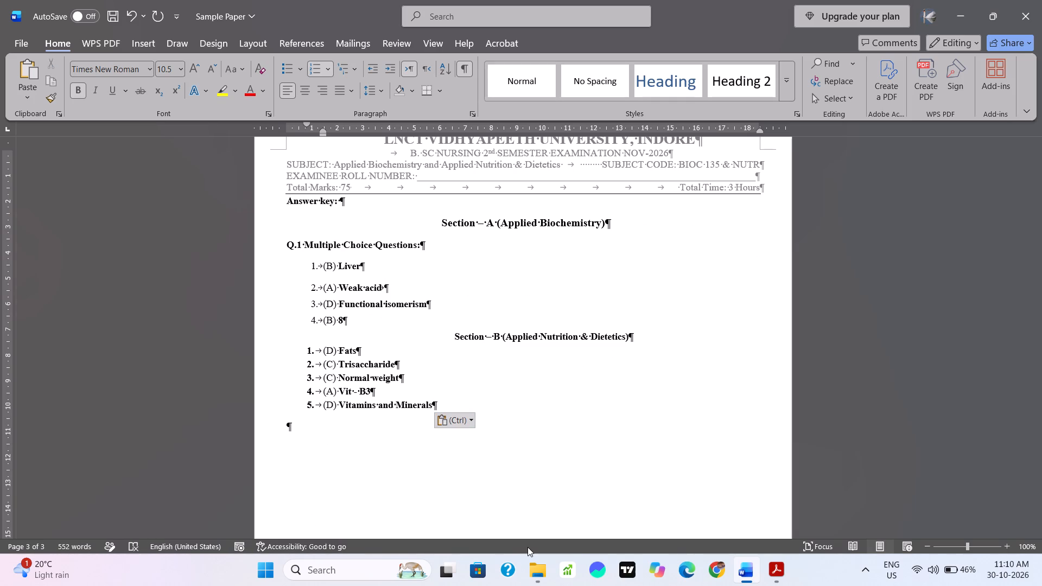
# Add item 6 to the Section B answer list and paste in "(D) Protein Energy Malnutrition" copied from question 6 on page 2.
pyautogui.press('Return')
pyautogui.scroll(3, 538, 432)
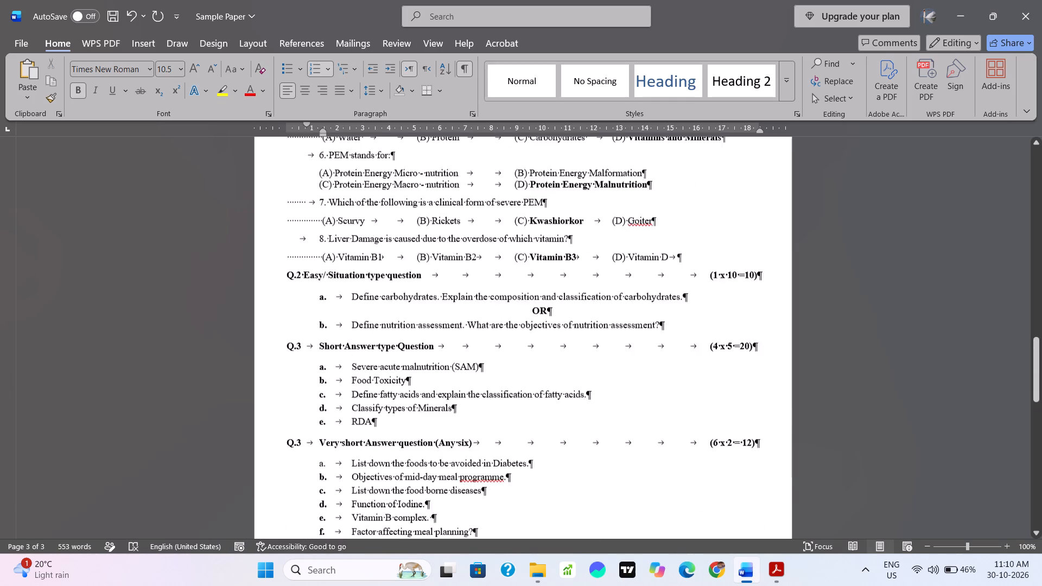
pyautogui.scroll(3, 538, 432)
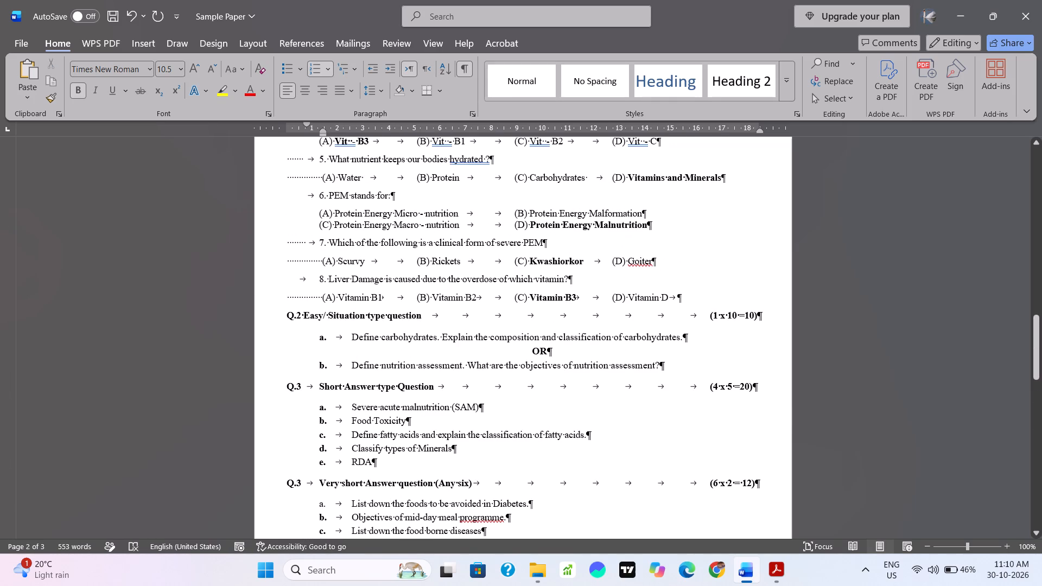
pyautogui.moveTo(513, 225); pyautogui.dragTo(631, 230)
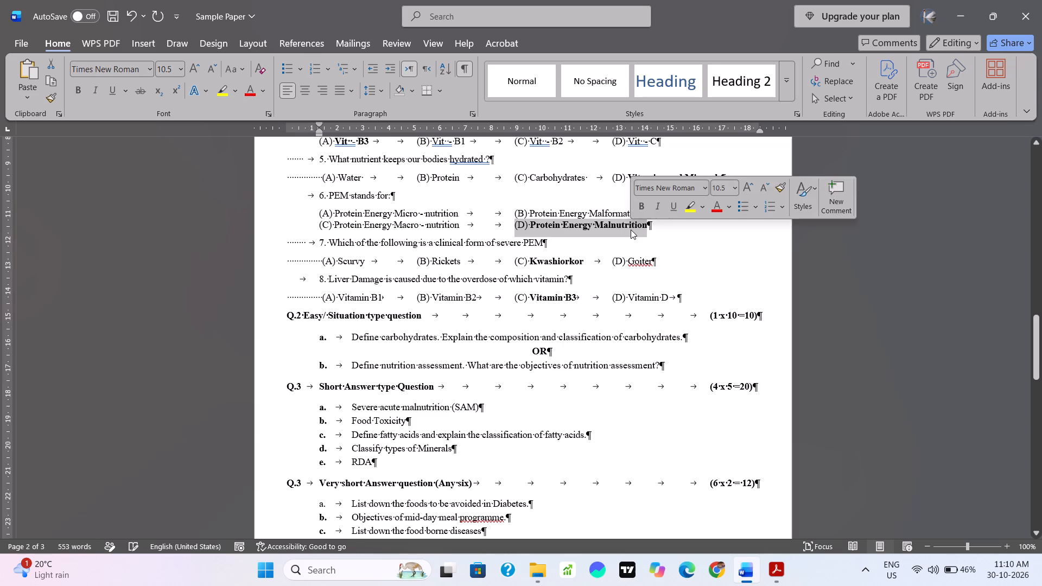
pyautogui.hotkey('ctrl', 'c')
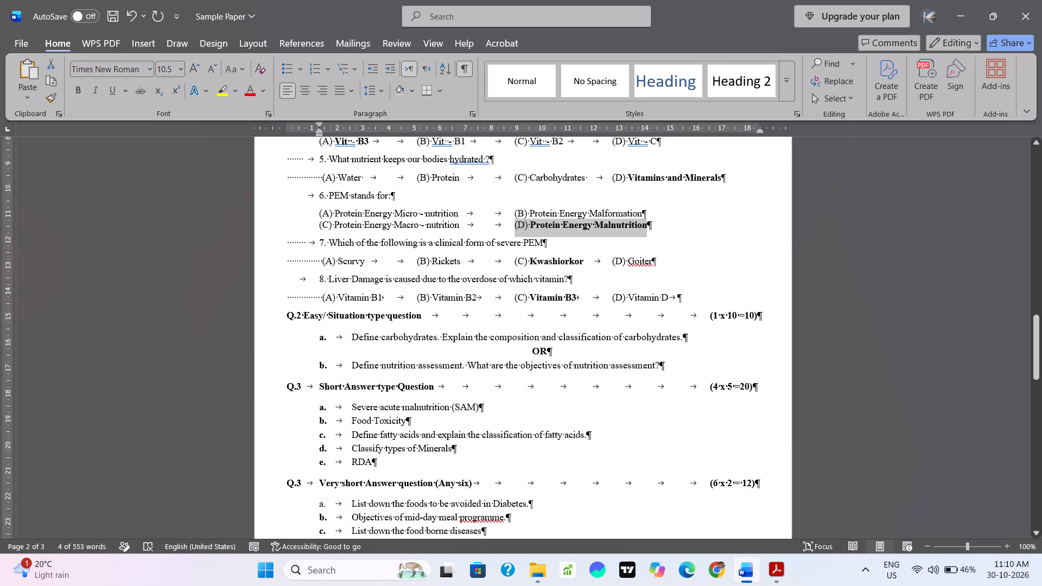
pyautogui.scroll(-6, 509, 503)
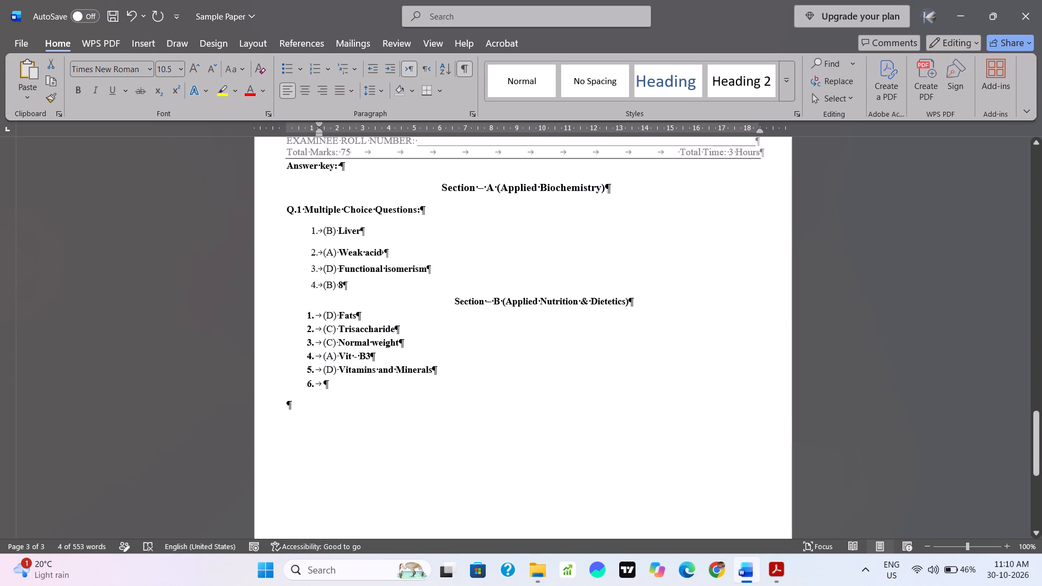
pyautogui.click(346, 390)
pyautogui.hotkey('ctrl', 'v')
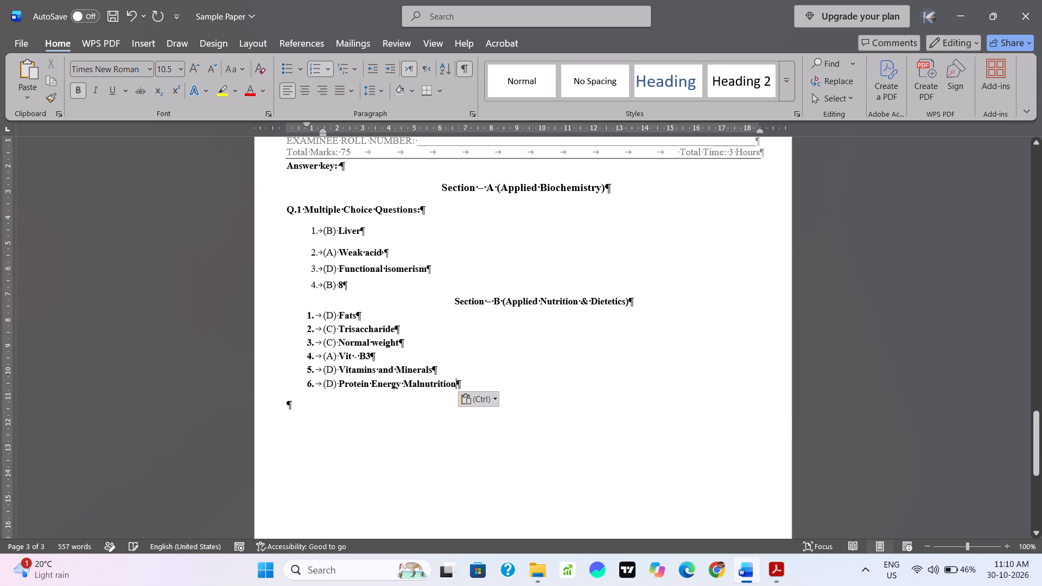
# Add item 7 to the Section B answer list and paste in "(C) Kwashiorkor" copied from question 7 on page 2.
pyautogui.press('Return')
pyautogui.scroll(2, 346, 390)
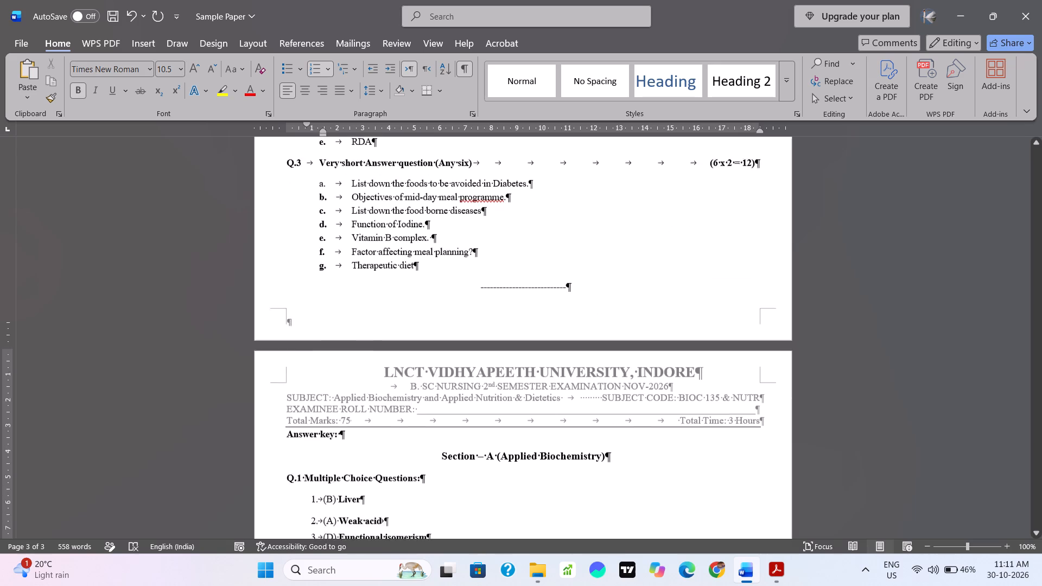
pyautogui.scroll(6, 346, 390)
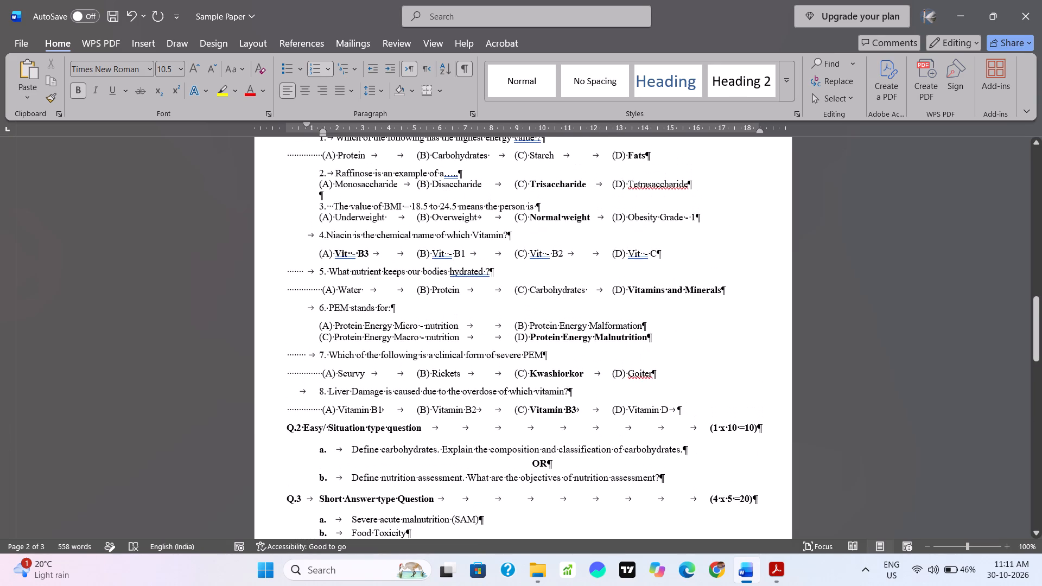
pyautogui.moveTo(514, 374); pyautogui.dragTo(580, 379)
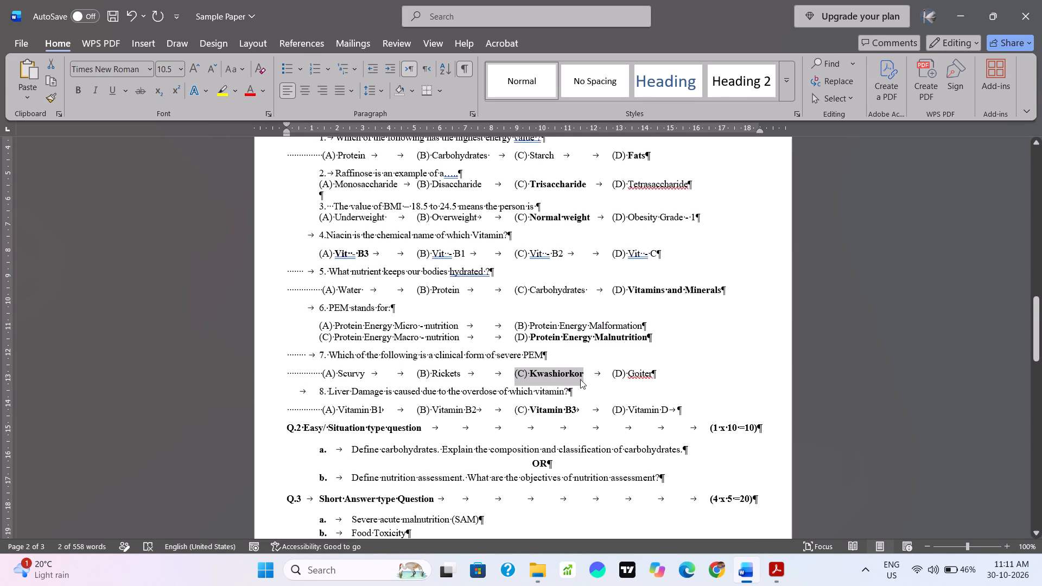
pyautogui.hotkey('ctrl', 'c')
pyautogui.scroll(-7, 580, 379)
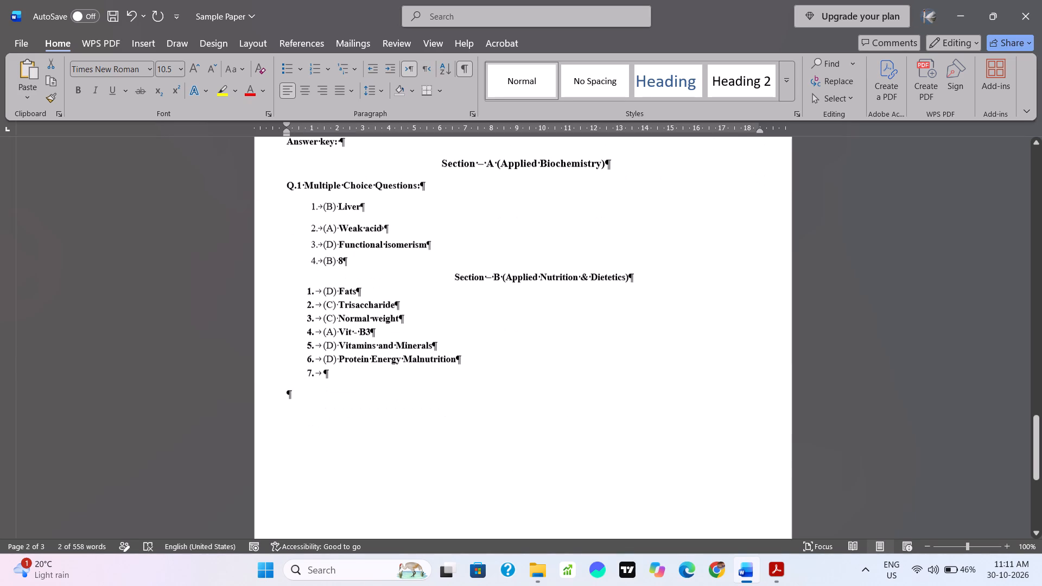
pyautogui.click(345, 374)
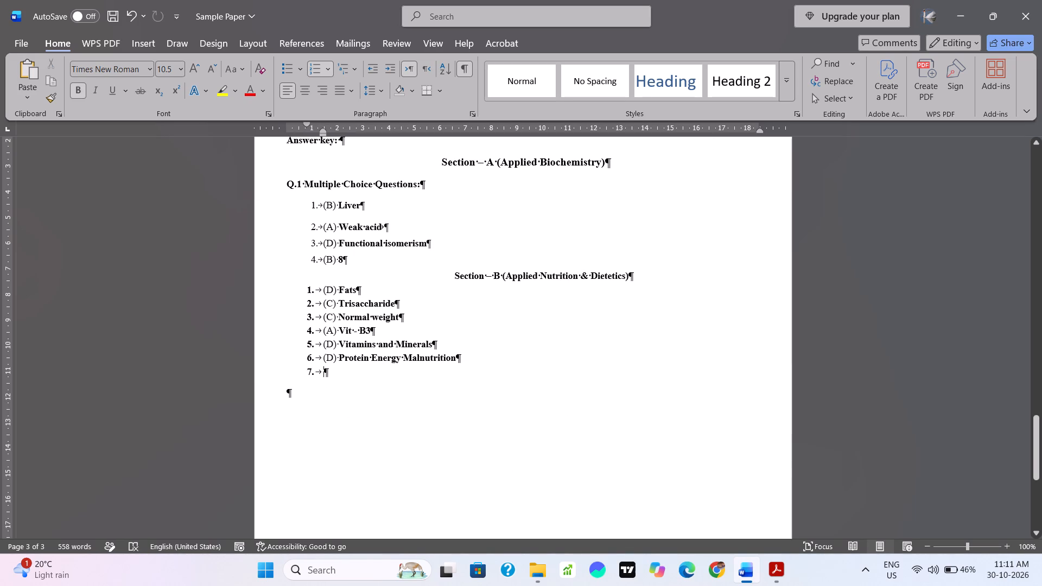
pyautogui.hotkey('ctrl', 'v')
# Add item 8 to the Section B answer list with "(C) Vitamin B3" copied from question 8 on page 2, removing the trailing tab.
pyautogui.press('Return')
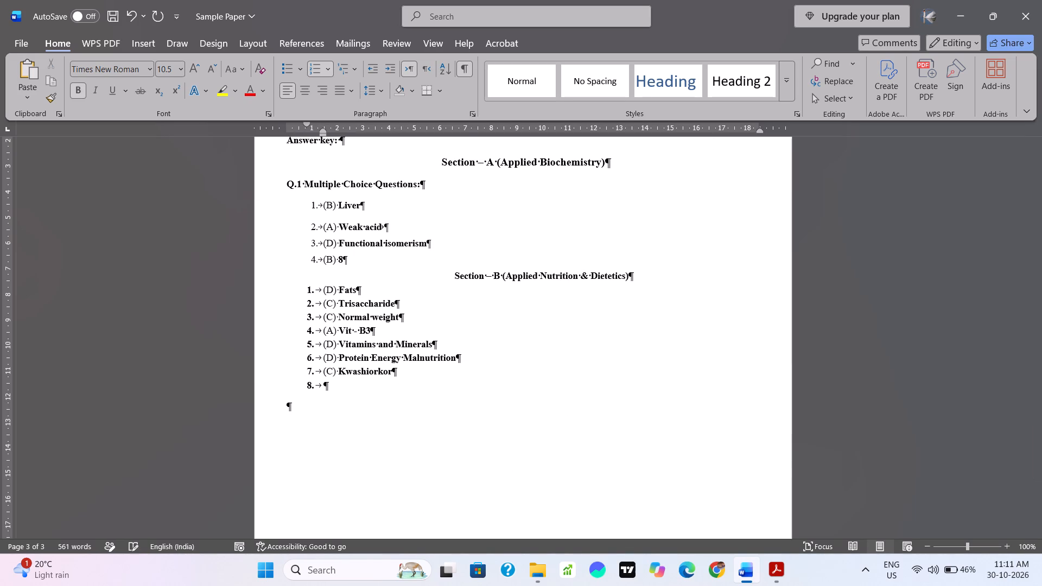
pyautogui.scroll(6, 345, 374)
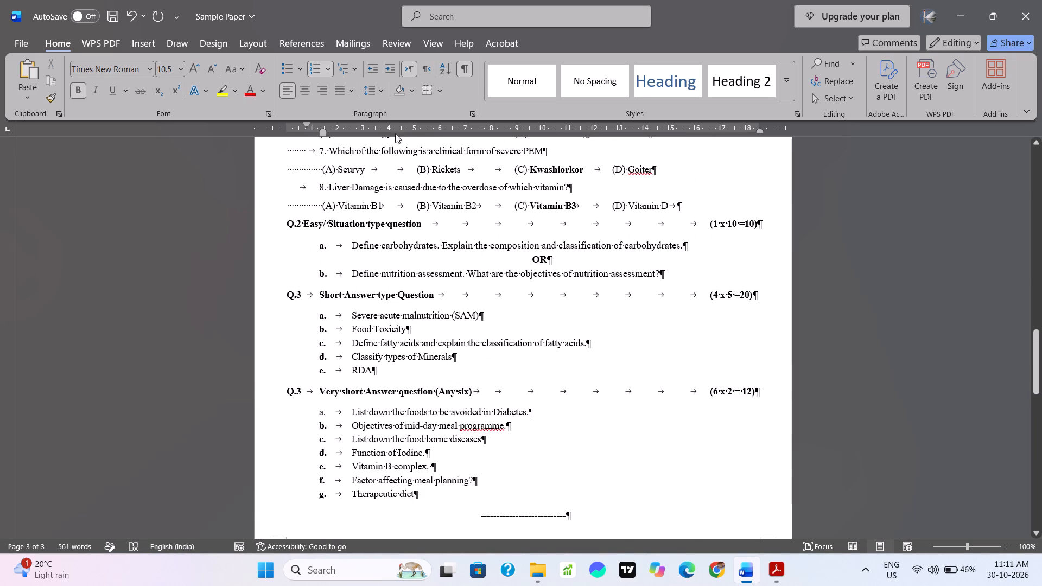
pyautogui.click(515, 206)
pyautogui.moveTo(578, 206); pyautogui.dragTo(511, 204)
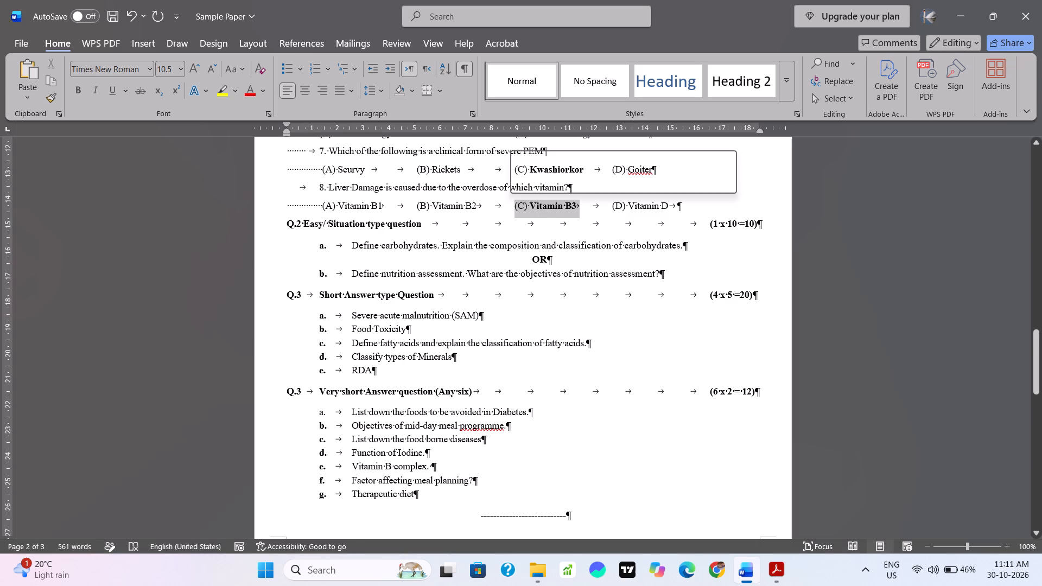
pyautogui.hotkey('ctrl', 'c')
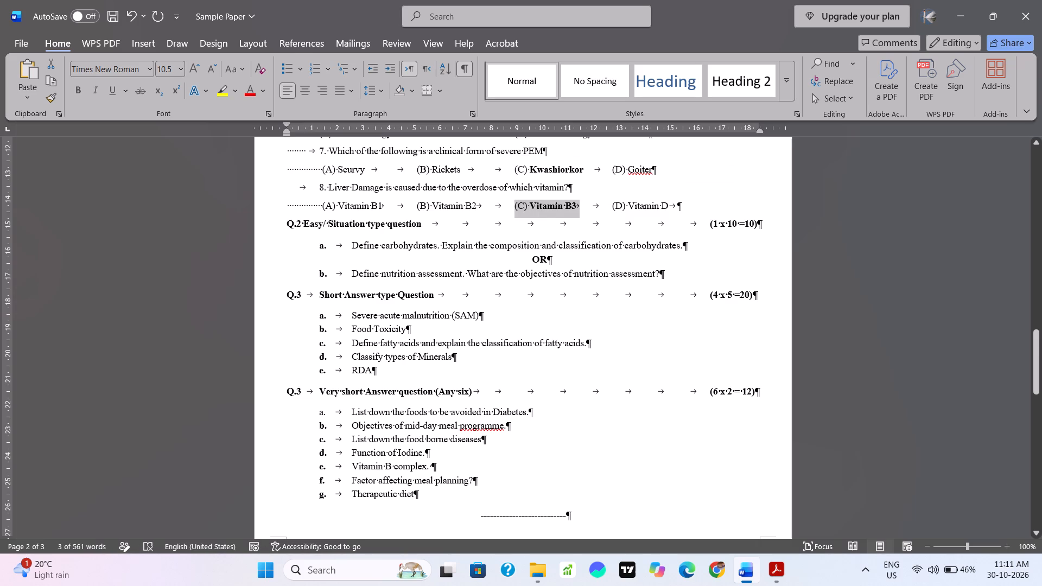
pyautogui.scroll(-4, 558, 358)
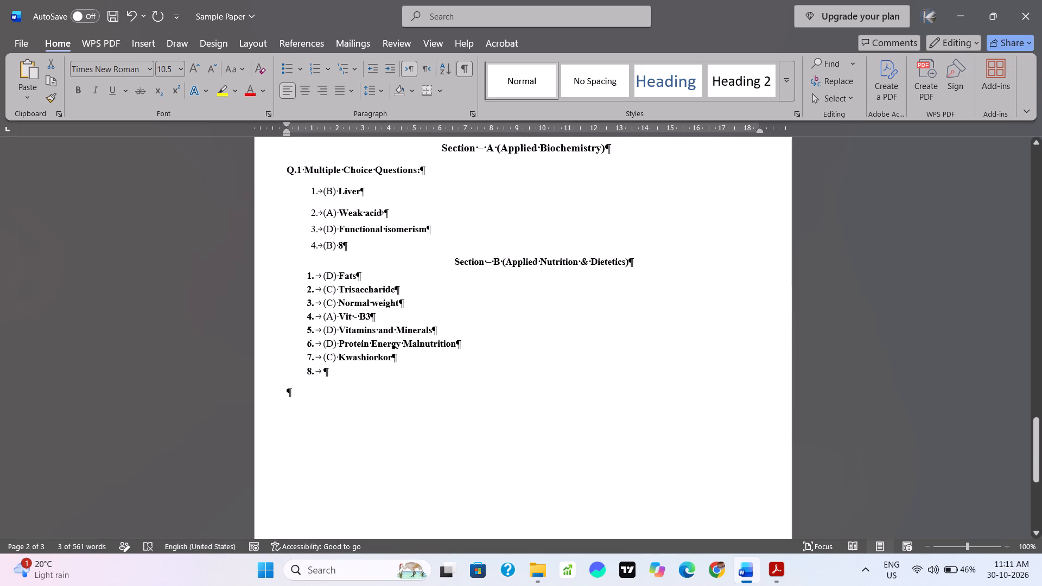
pyautogui.click(346, 365)
pyautogui.click(337, 371)
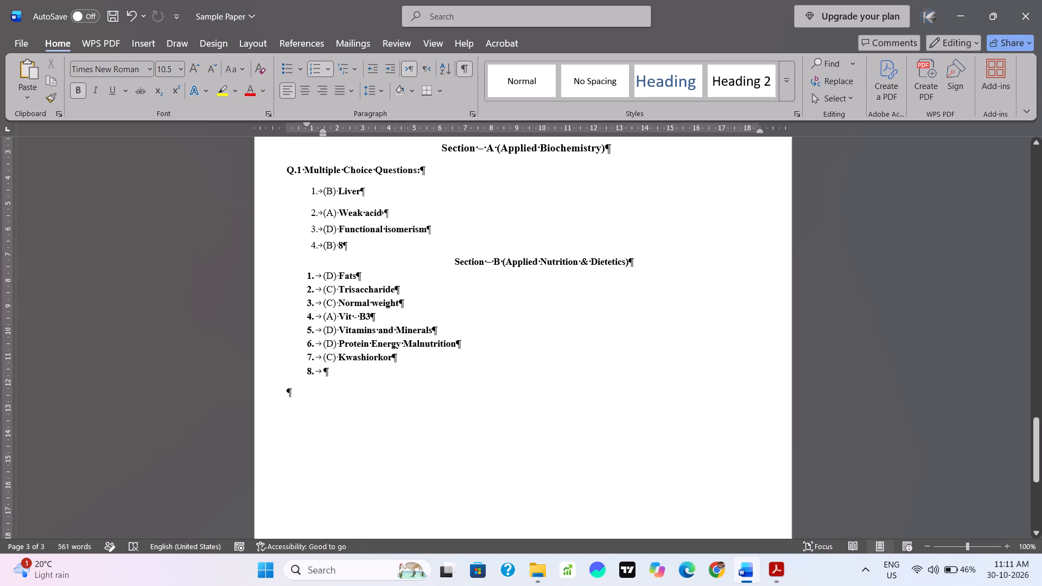
pyautogui.hotkey('ctrl', 'v')
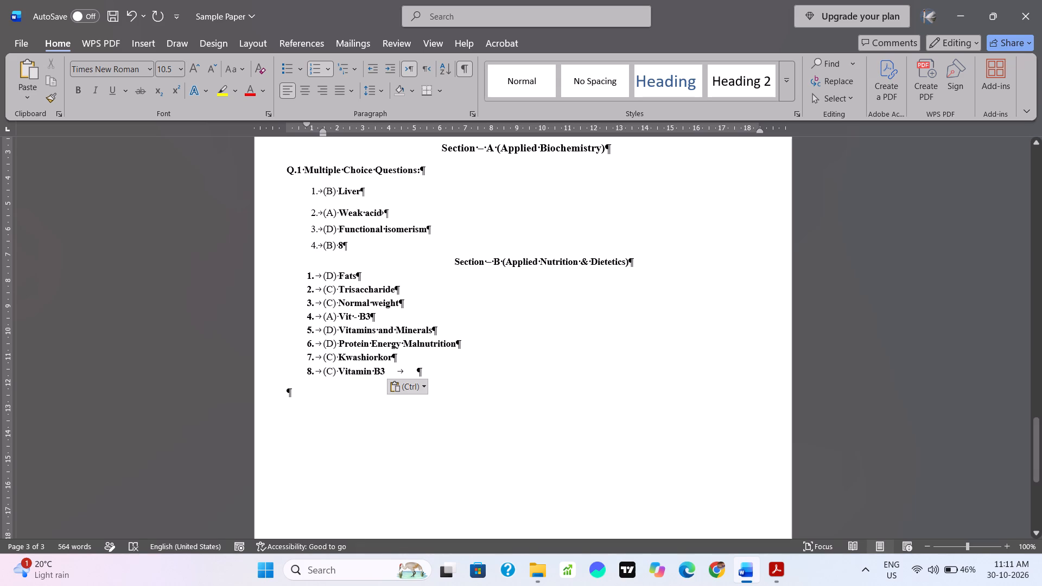
pyautogui.press('BackSpace')
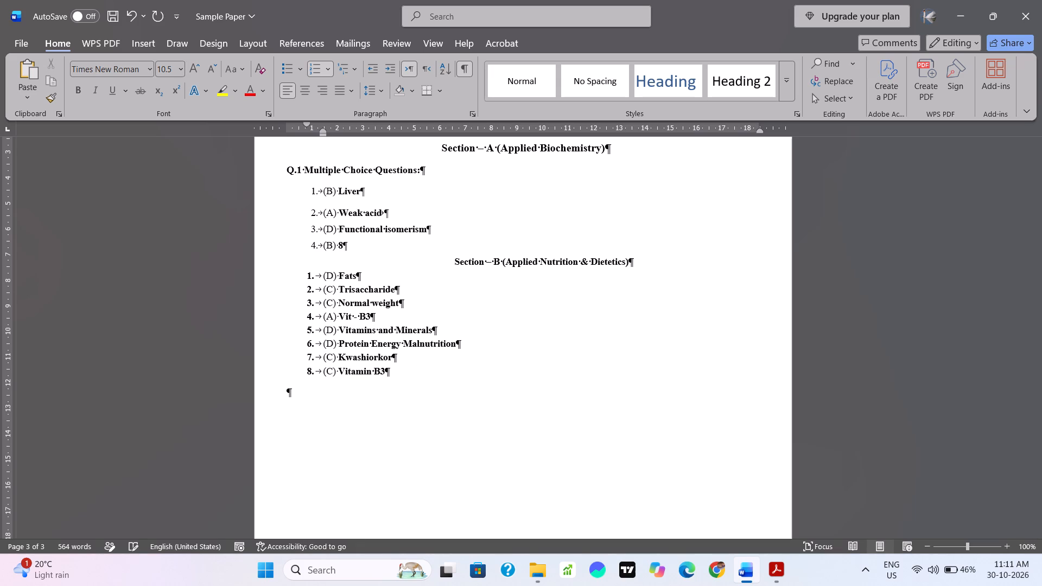
# Underline the "Answer key:" heading at the start of page 3.
pyautogui.scroll(1, 482, 438)
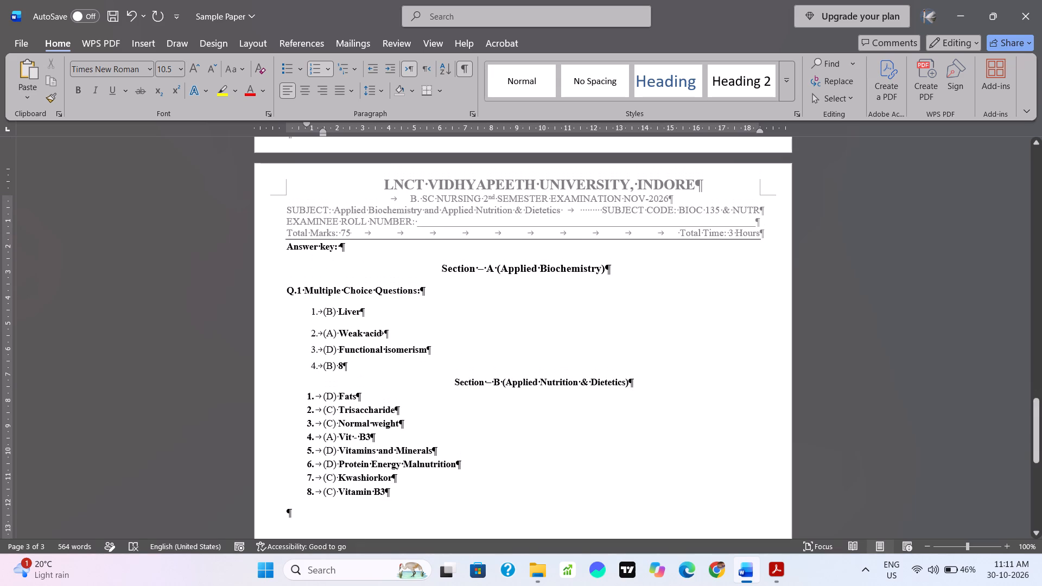
pyautogui.scroll(1, 482, 438)
pyautogui.moveTo(355, 248); pyautogui.dragTo(290, 240)
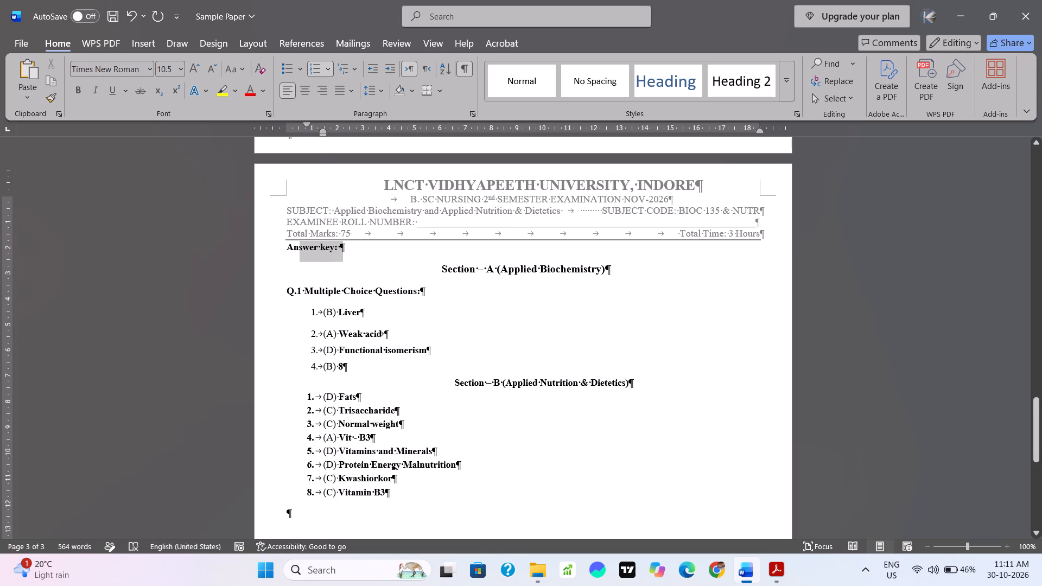
pyautogui.moveTo(290, 240); pyautogui.dragTo(287, 240)
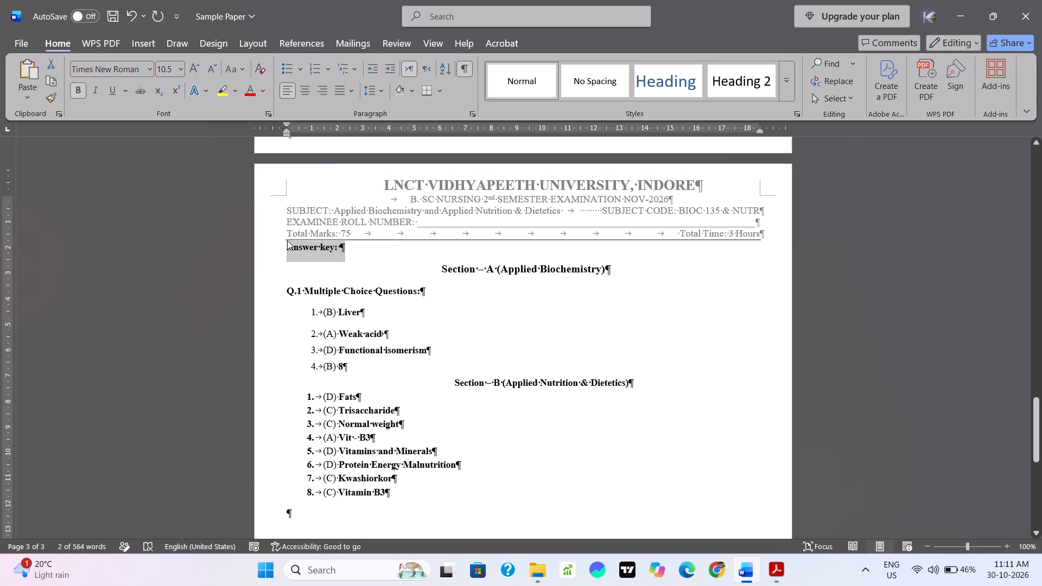
pyautogui.hotkey('ctrl', 'u')
pyautogui.click(421, 331)
# Remove the bold formatting from the answer options of Section B multiple choice questions 1 to 8 on page 2.
pyautogui.scroll(3, 421, 331)
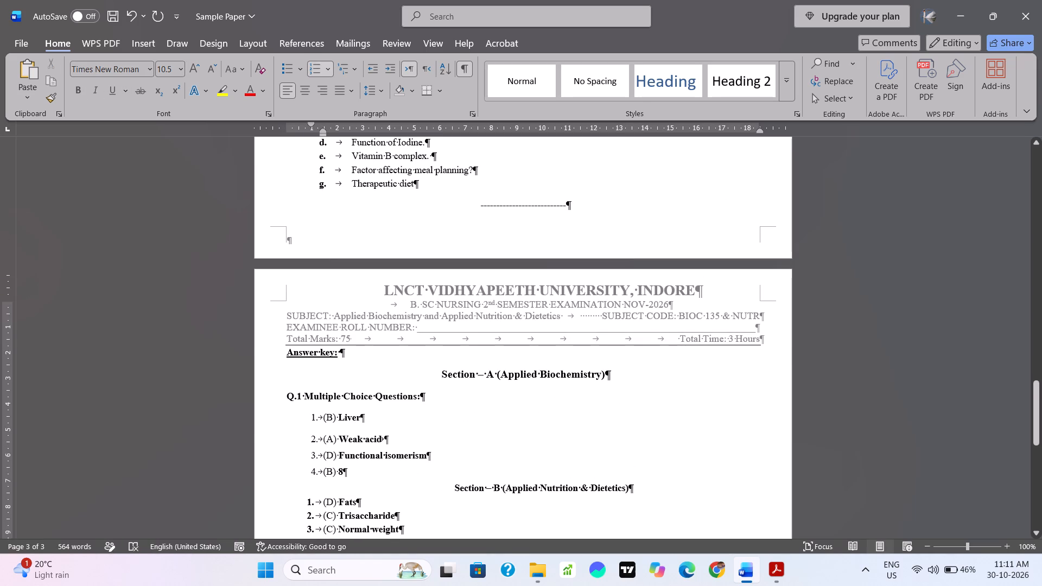
pyautogui.scroll(2, 421, 331)
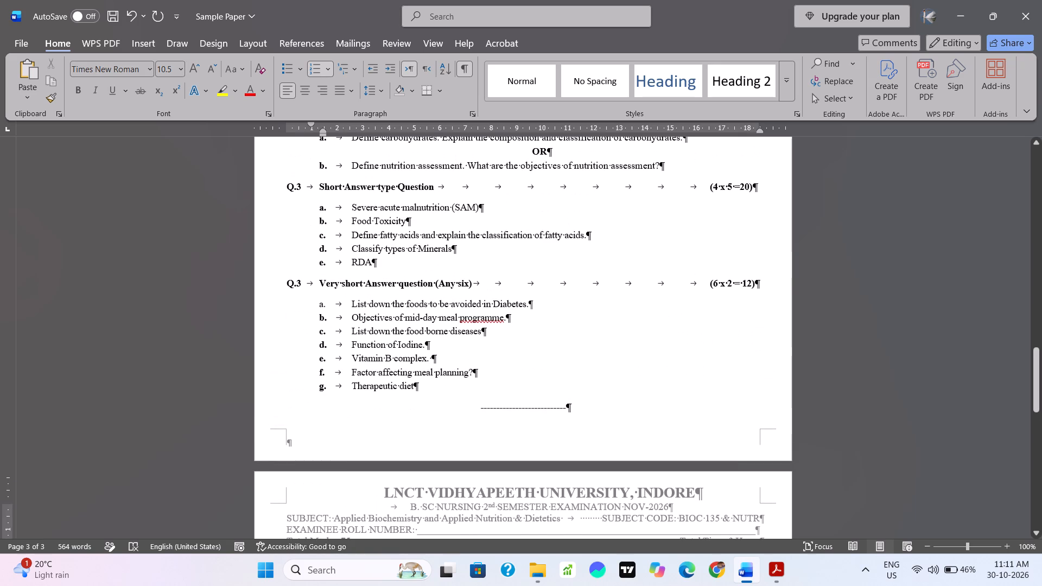
pyautogui.scroll(4, 421, 331)
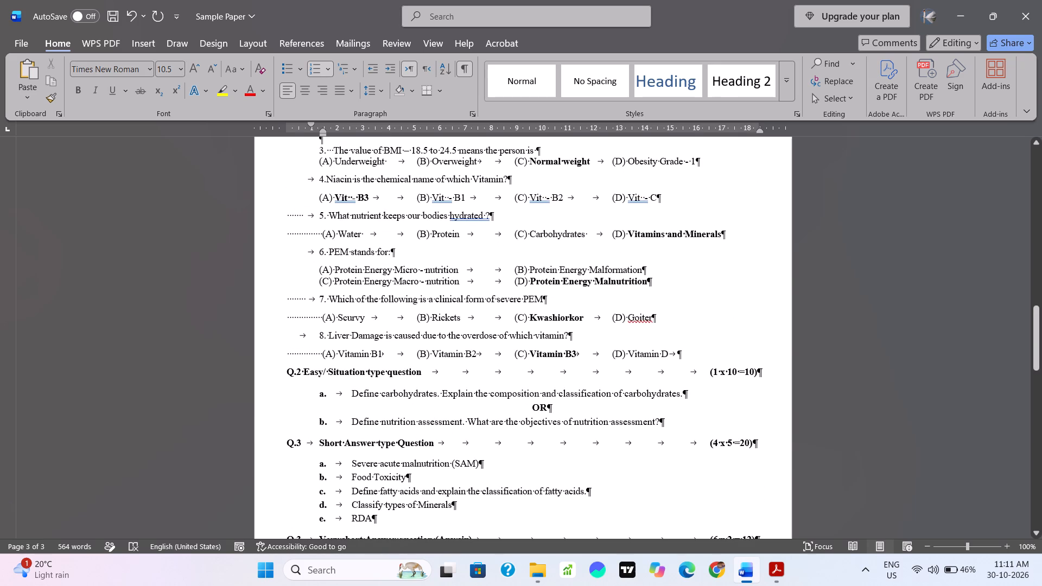
pyautogui.moveTo(698, 353); pyautogui.dragTo(401, 166)
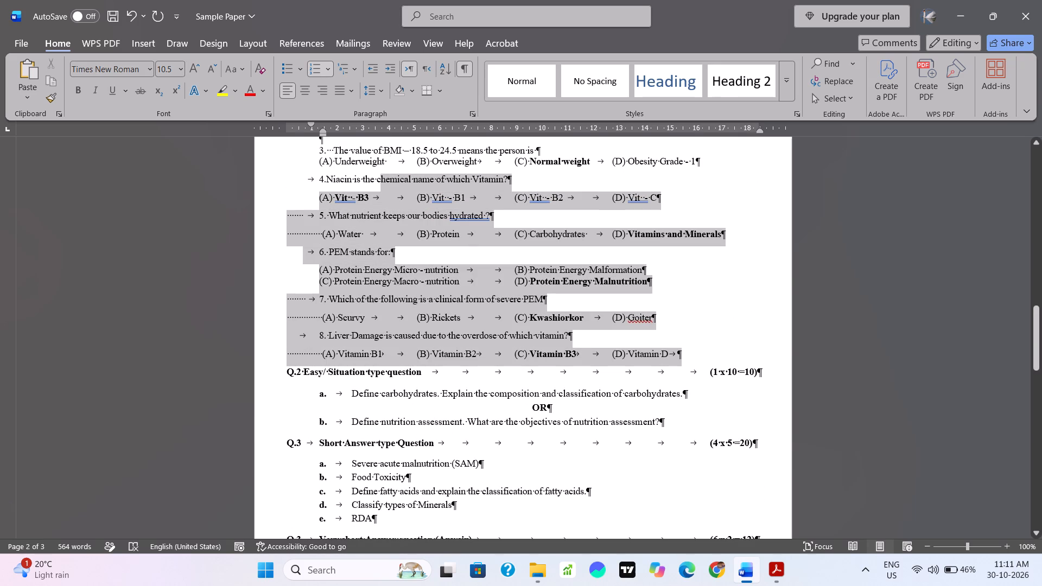
pyautogui.moveTo(401, 166); pyautogui.dragTo(376, 144)
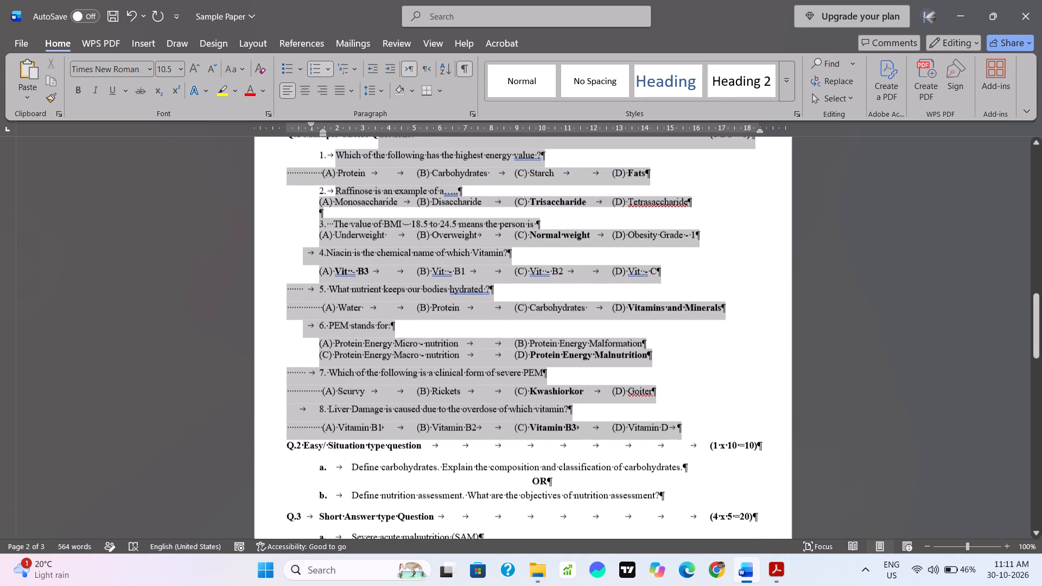
pyautogui.moveTo(376, 144); pyautogui.dragTo(371, 156)
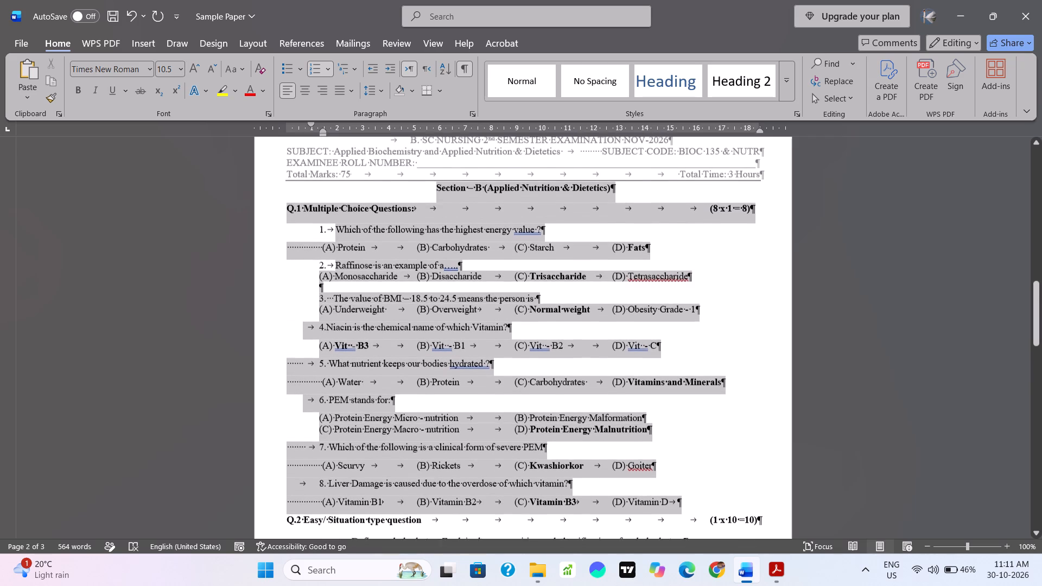
pyautogui.moveTo(371, 156); pyautogui.dragTo(336, 247)
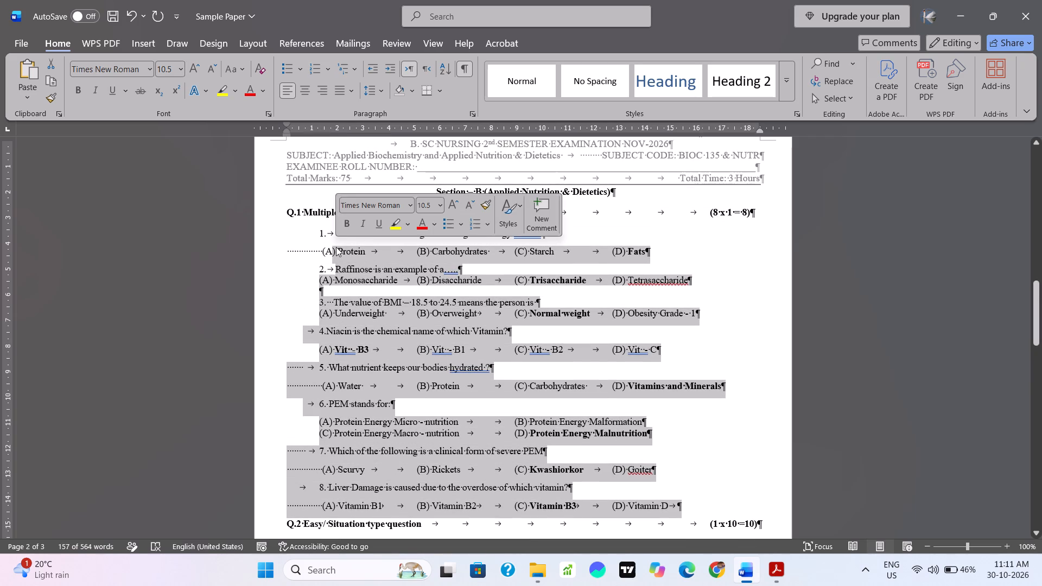
pyautogui.hotkey('ctrl', 'b')
pyautogui.hotkey('ctrl', 'b')
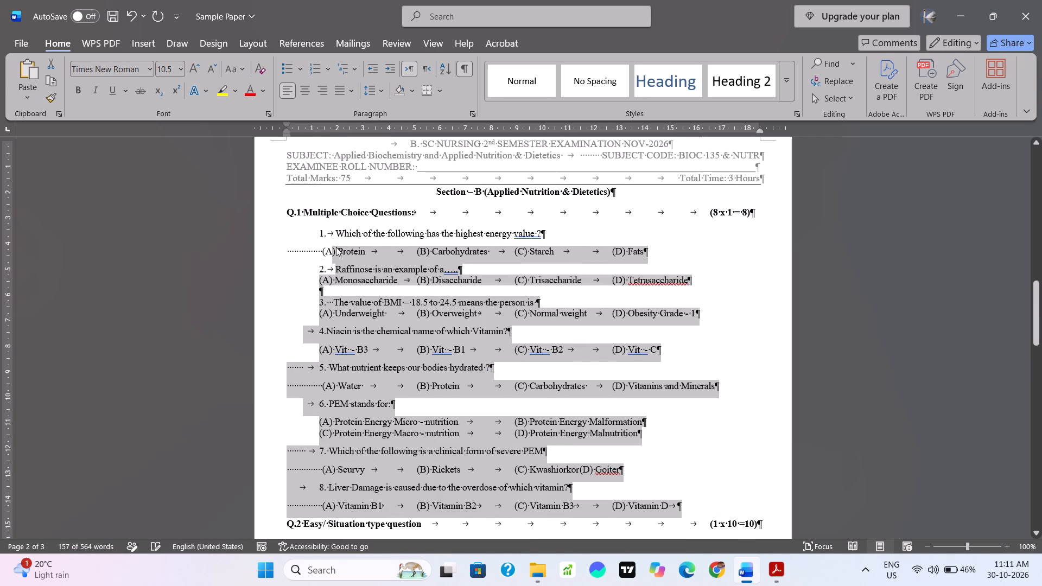
pyautogui.click(586, 377)
# Insert a tab between "(C) Kwashiorkor" and "(D) Goiter" in question 7 of Section B to realign the options.
pyautogui.click(580, 472)
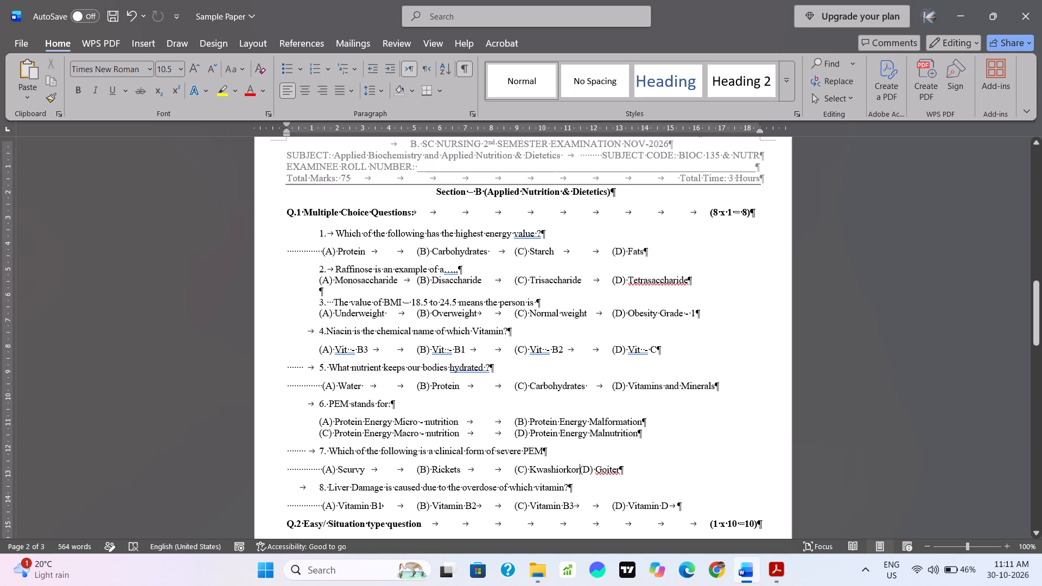
pyautogui.press('Tab')
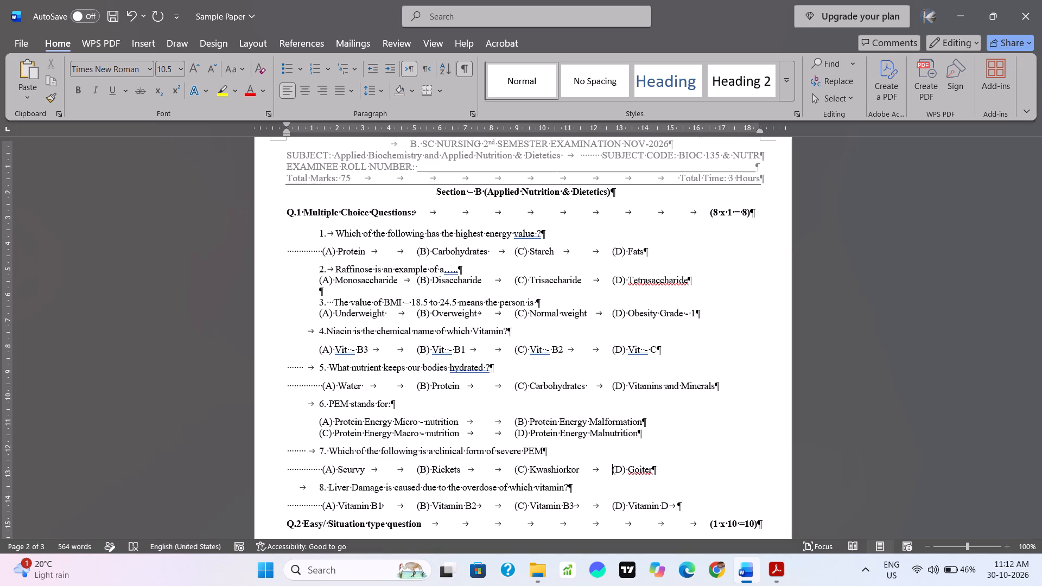
pyautogui.scroll(1, 508, 375)
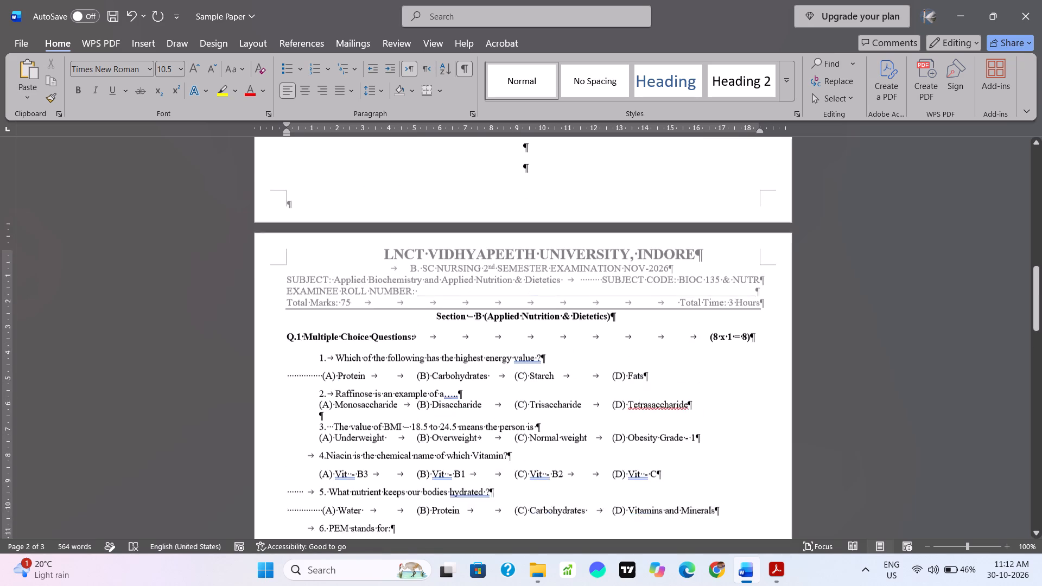
# Remove the bold formatting from the answer options of Section A multiple choice questions 1 to 4 on page 1.
pyautogui.scroll(9, 508, 375)
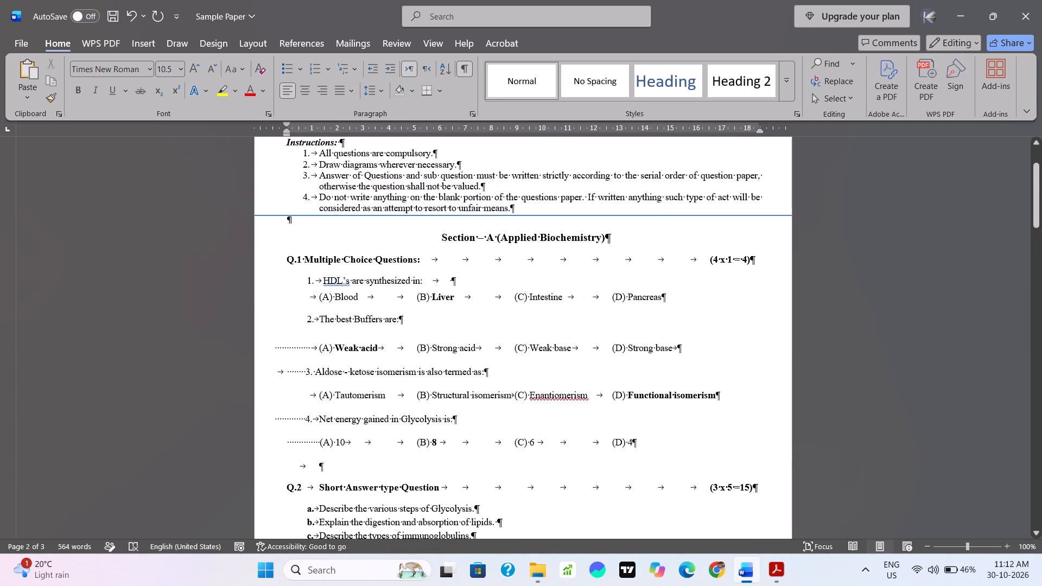
pyautogui.moveTo(647, 443); pyautogui.dragTo(395, 341)
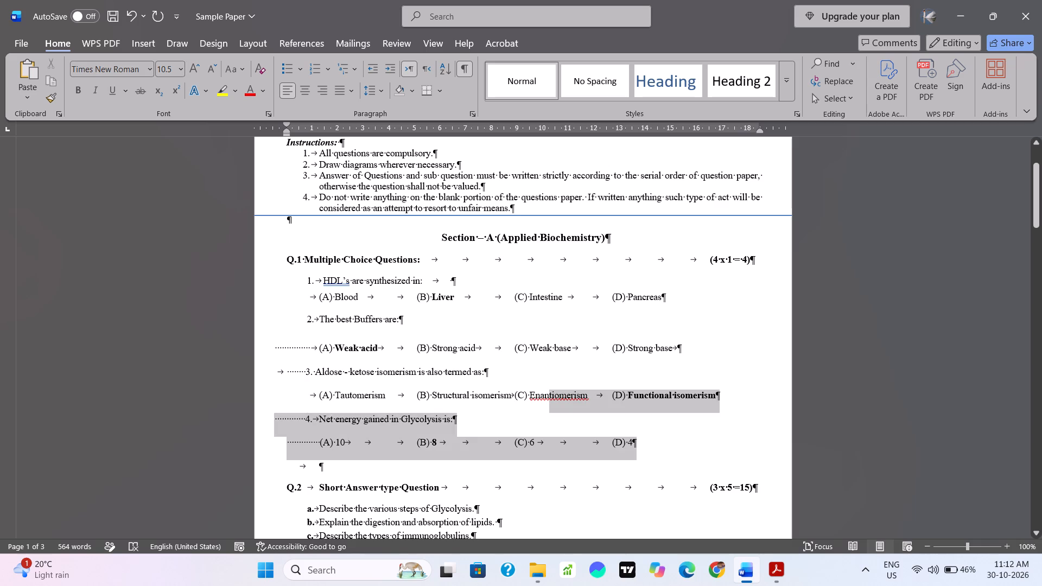
pyautogui.moveTo(395, 341); pyautogui.dragTo(318, 303)
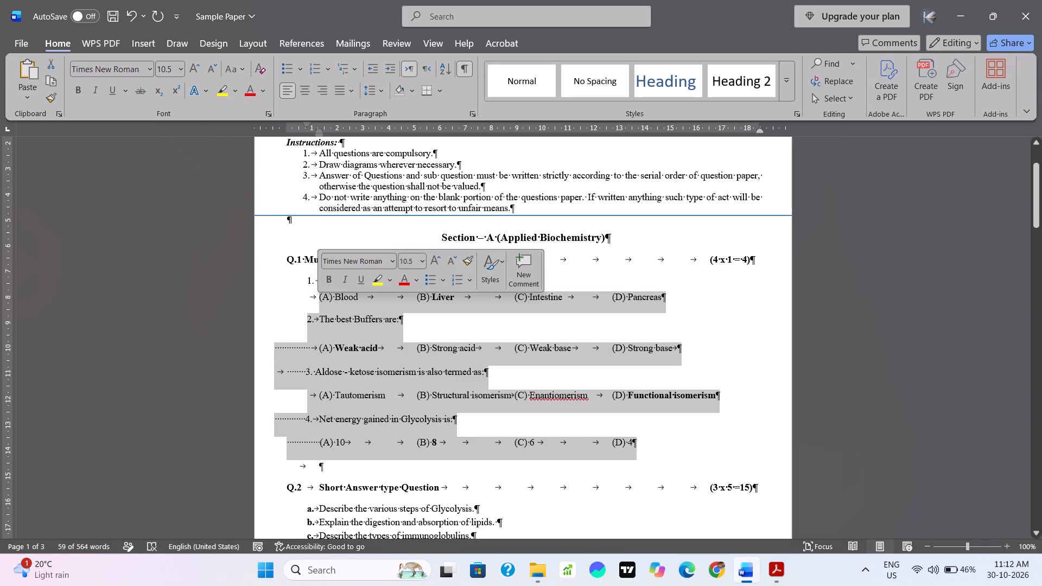
pyautogui.hotkey('ctrl', 'b')
pyautogui.hotkey('ctrl', 'b')
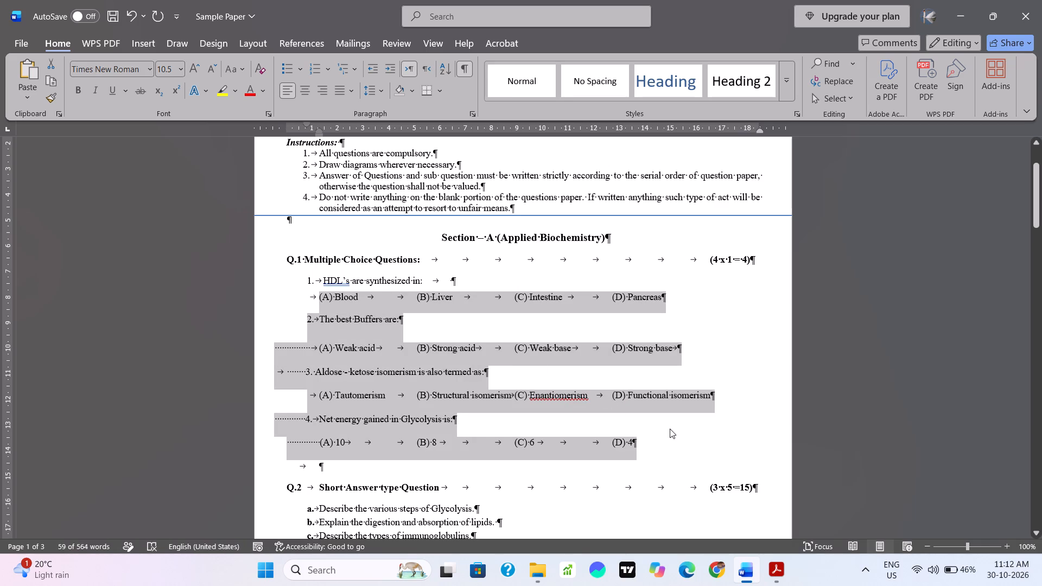
pyautogui.click(687, 435)
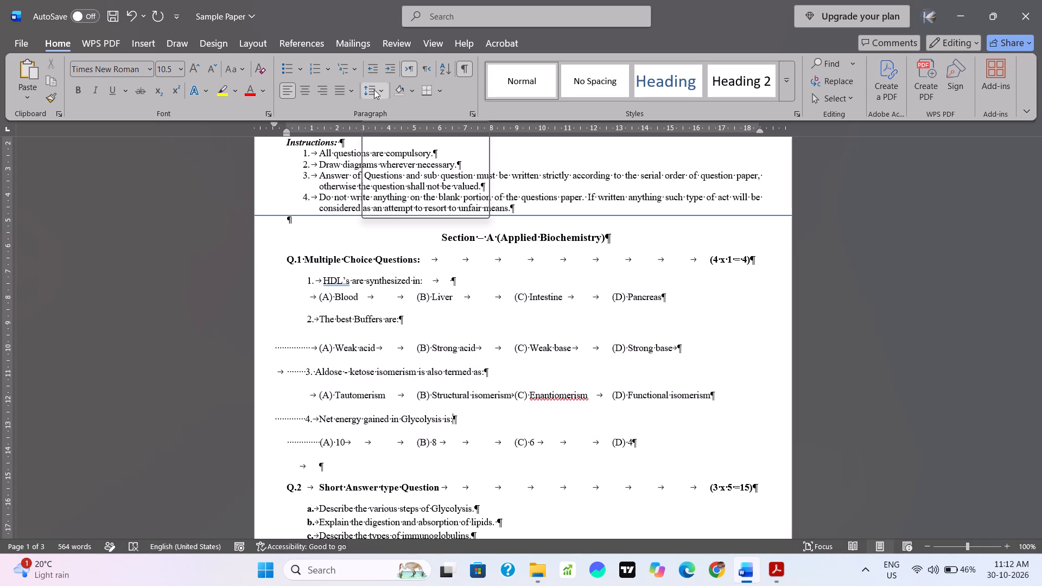
# Hide the paragraph marks and other formatting symbols in the document.
pyautogui.click(466, 67)
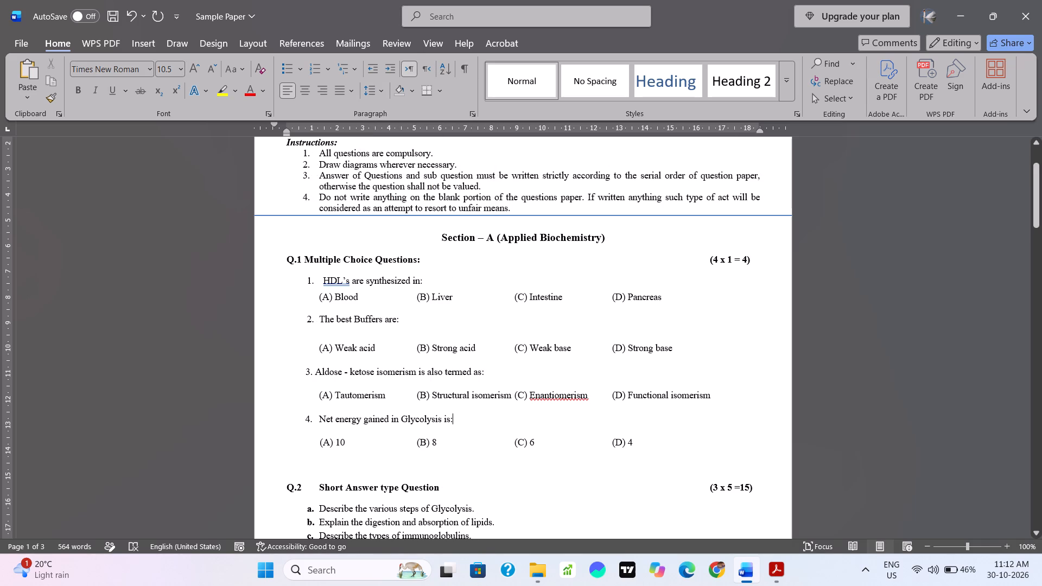
# Correct "function" to the suggested "functions" in Section A, Q.3 item a about fat.
pyautogui.scroll(-2, 543, 471)
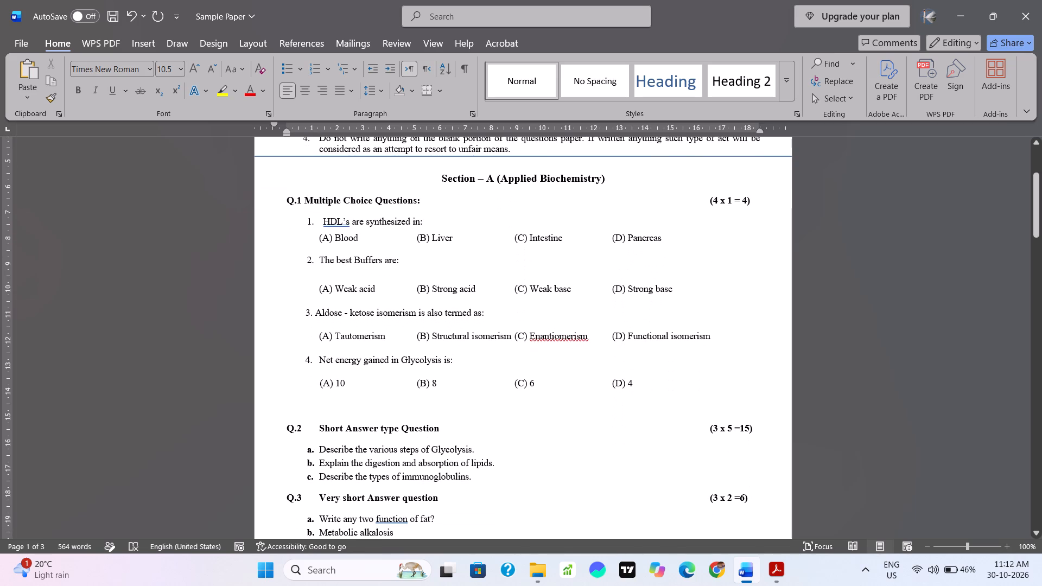
pyautogui.scroll(-1, 543, 471)
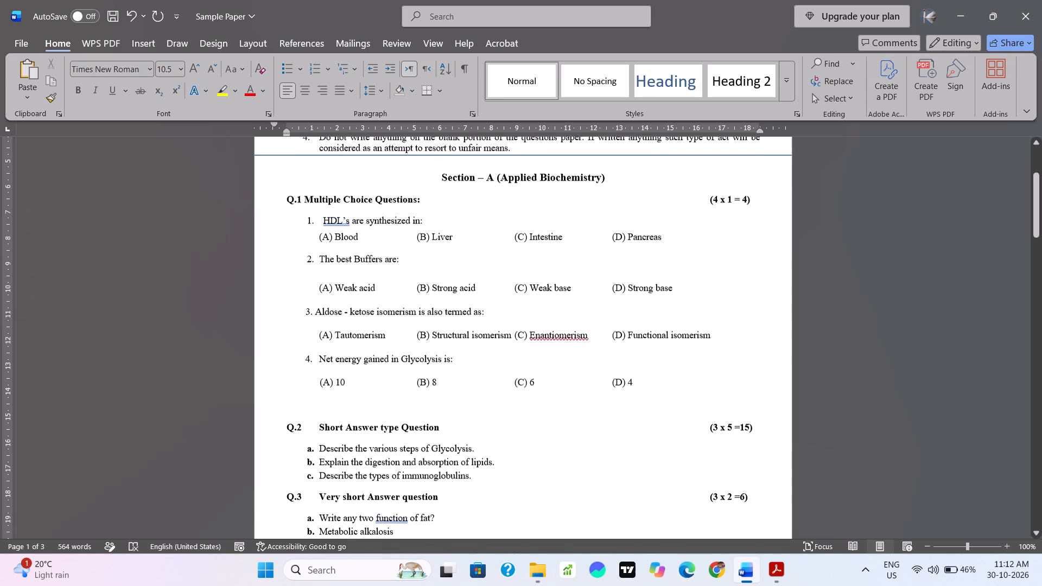
pyautogui.scroll(-3, 543, 471)
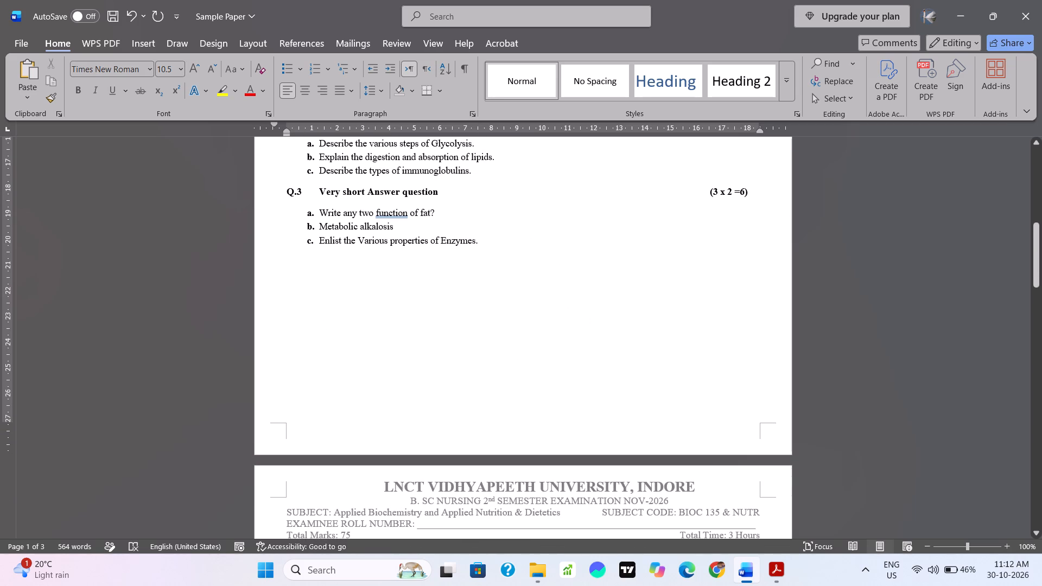
pyautogui.scroll(-2, 543, 471)
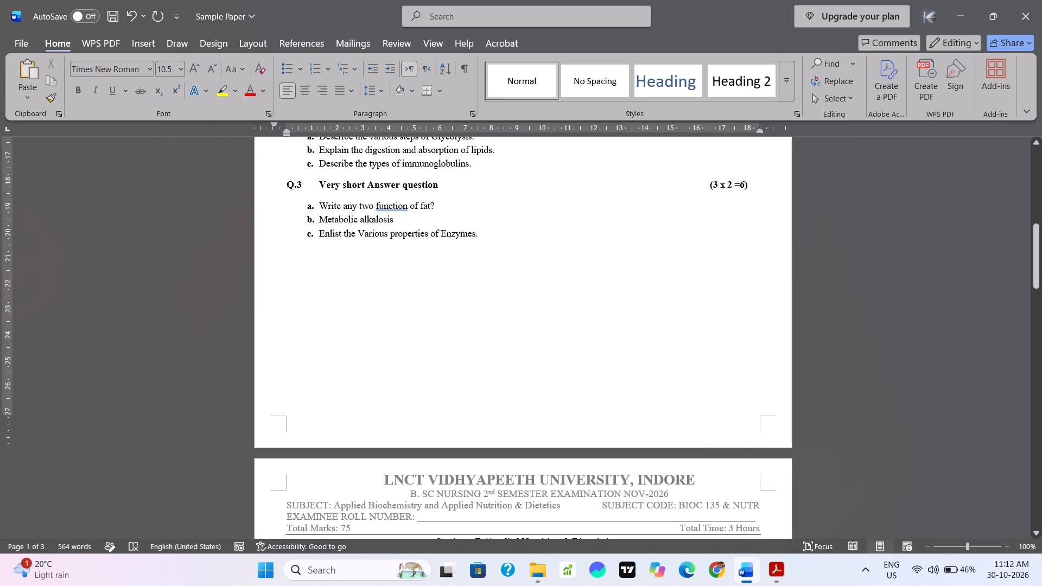
pyautogui.rightClick(399, 211)
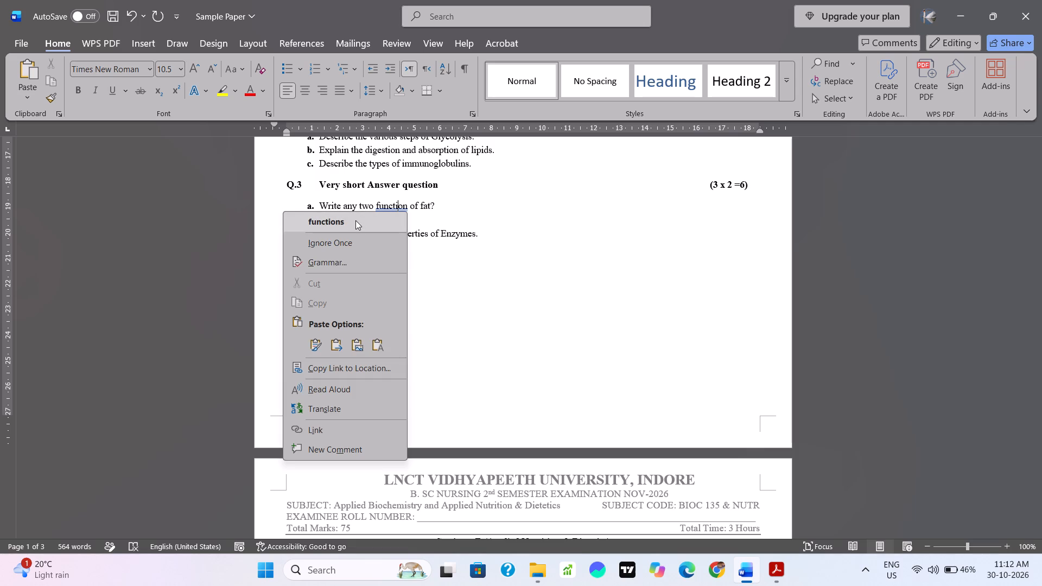
pyautogui.click(354, 221)
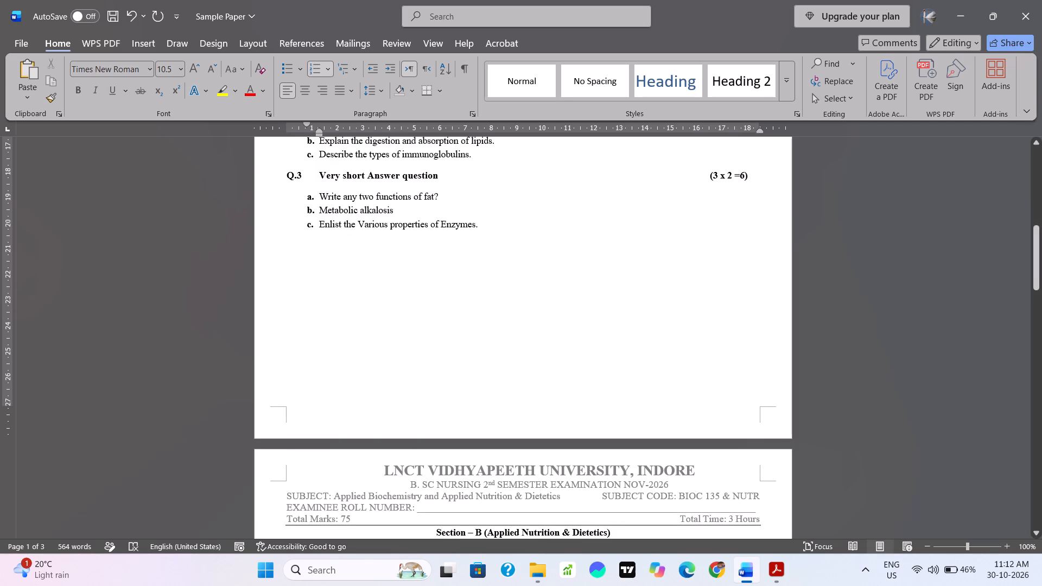
# Review the Section B questions on page 2, including the spelling suggestion for "Tetrasaccharide", and the answer key on page 3.
pyautogui.scroll(-5, 392, 353)
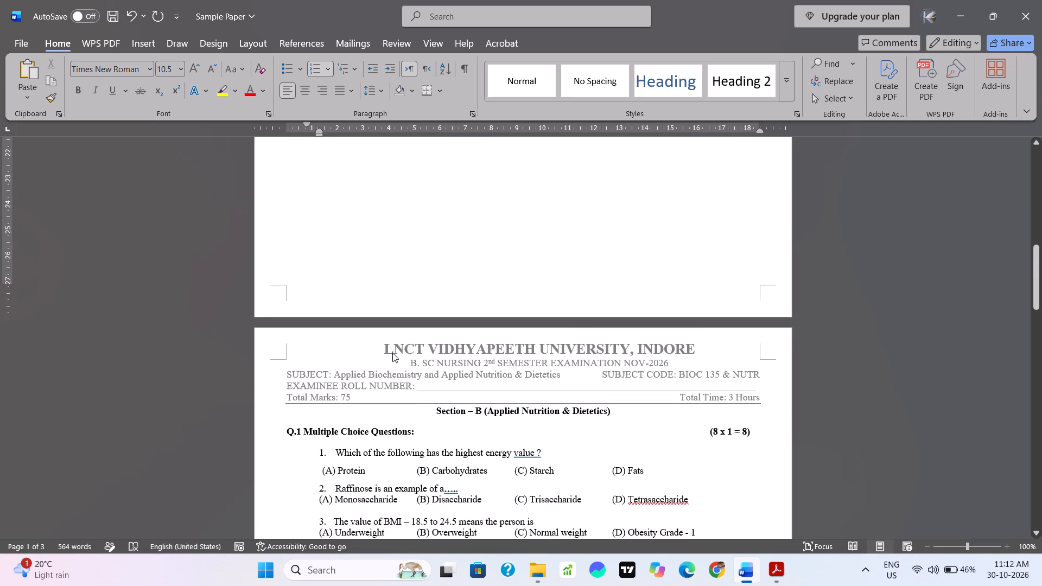
pyautogui.scroll(-1, 392, 353)
pyautogui.scroll(-10, 468, 472)
pyautogui.click(468, 472)
pyautogui.scroll(-5, 468, 472)
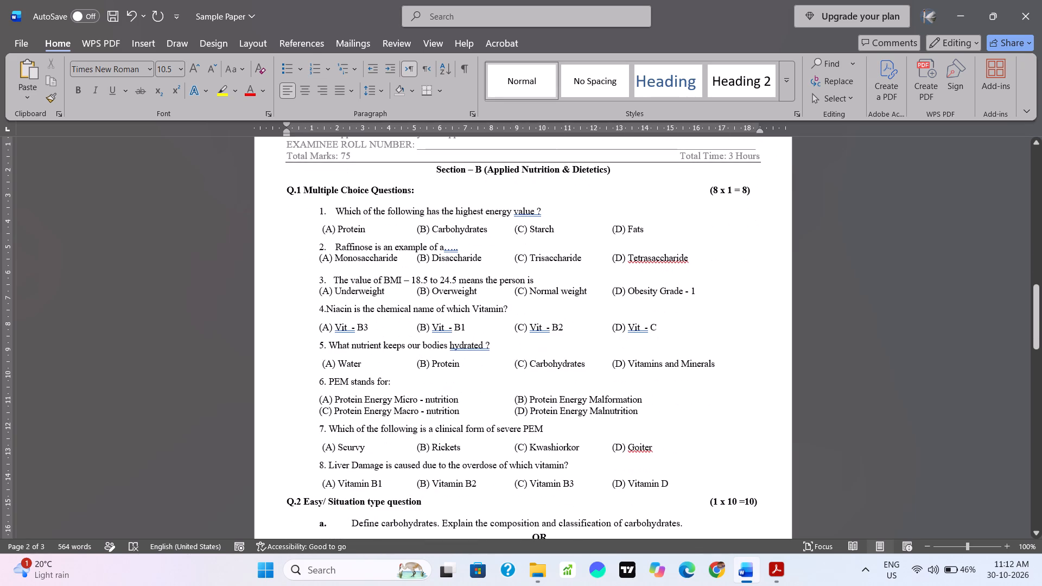
pyautogui.rightClick(663, 262)
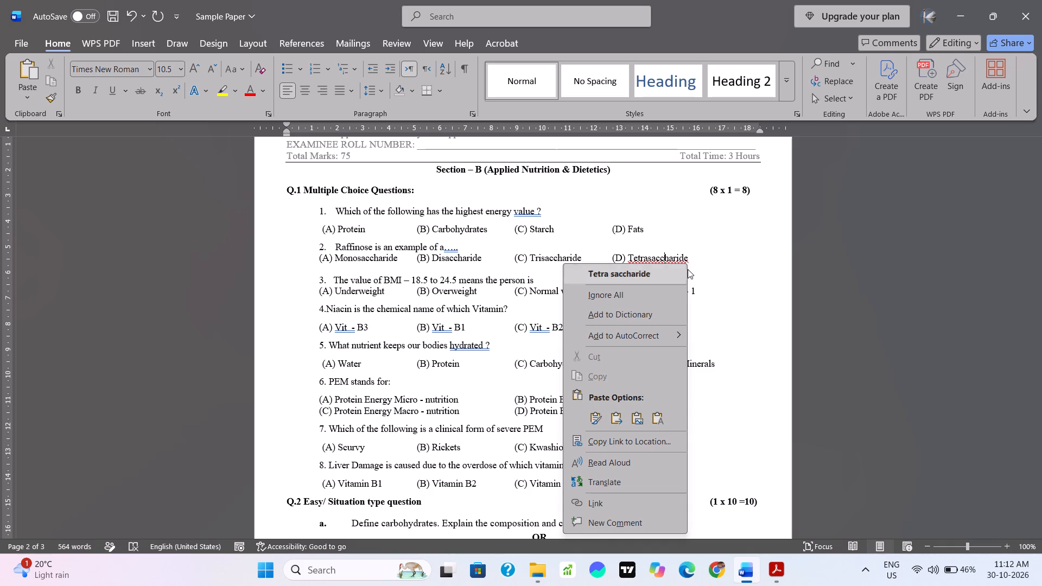
pyautogui.click(698, 272)
pyautogui.scroll(-1, 558, 326)
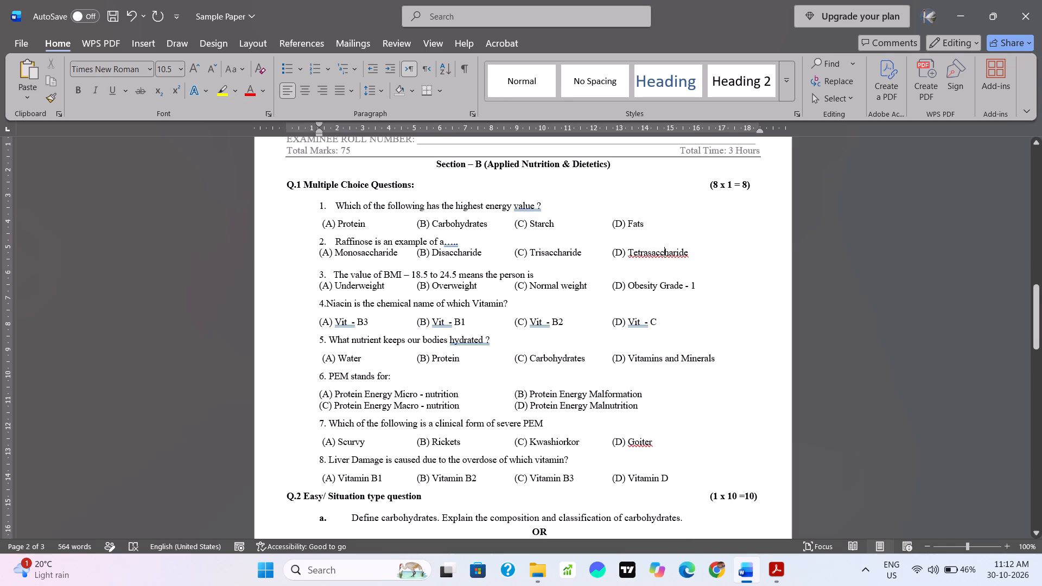
pyautogui.scroll(-1, 558, 326)
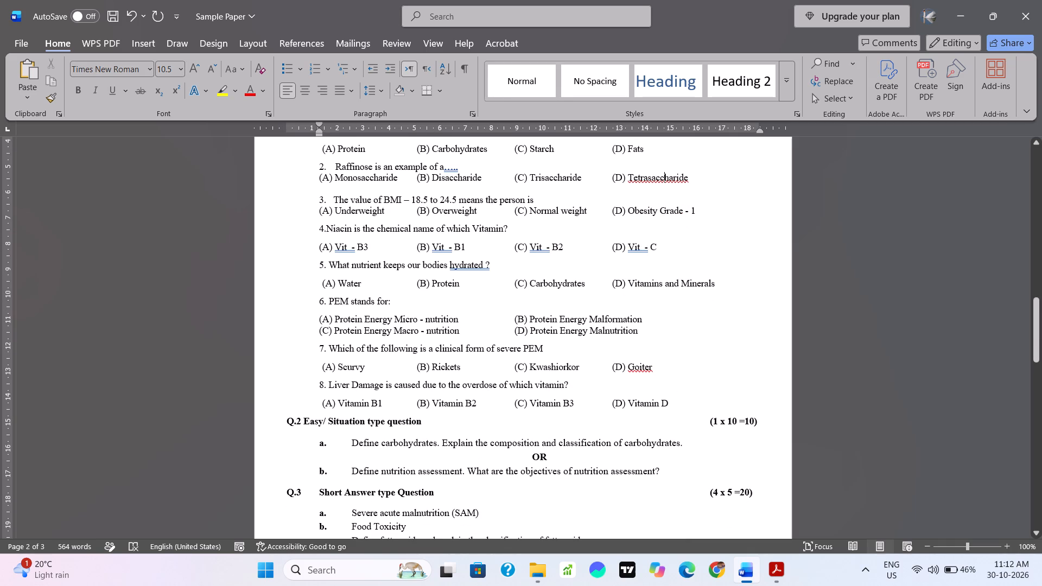
pyautogui.scroll(-2, 558, 326)
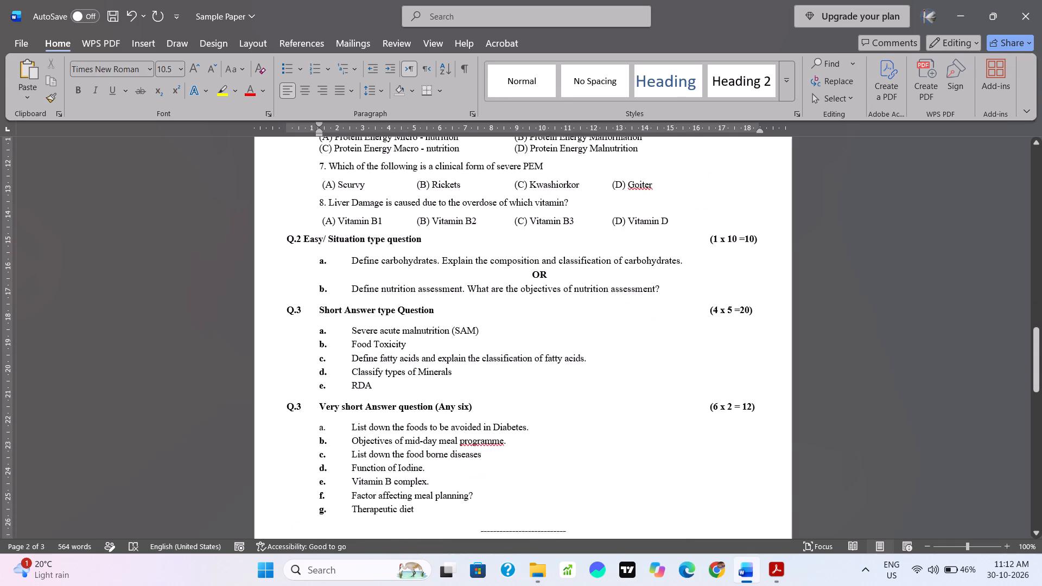
pyautogui.scroll(-5, 558, 326)
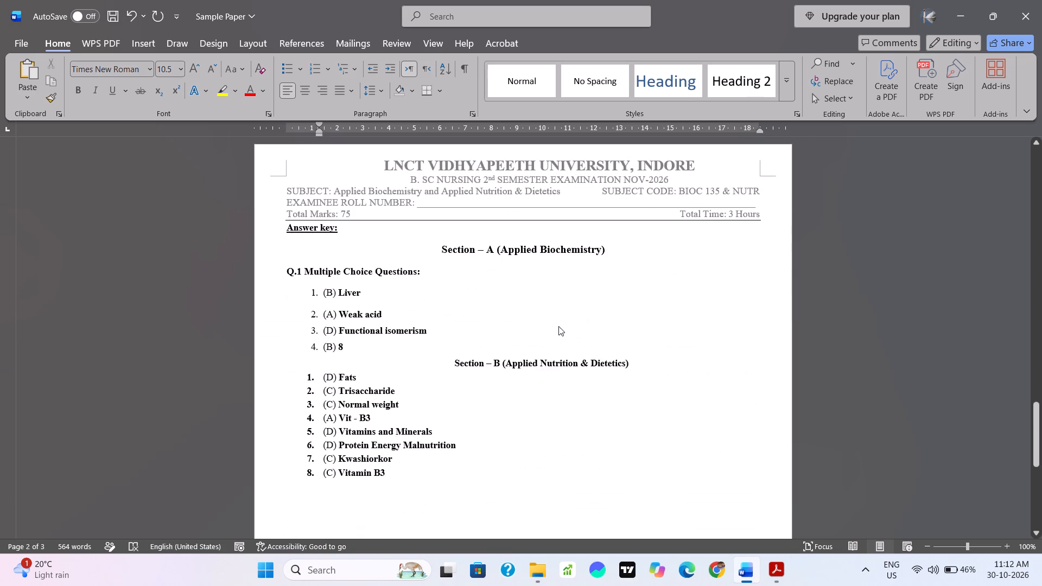
pyautogui.scroll(-3, 558, 326)
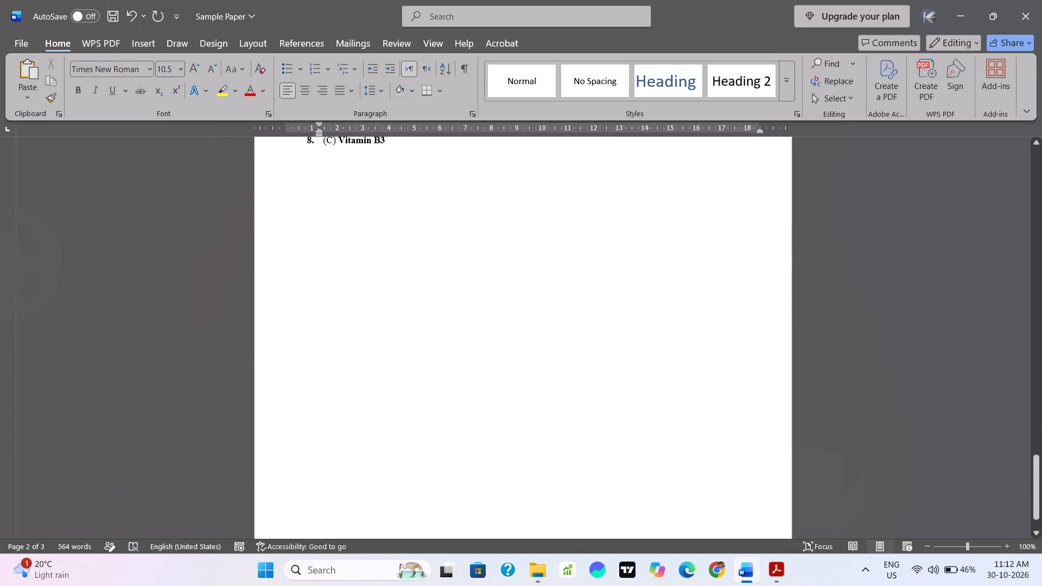
# Save the Sample Paper document.
pyautogui.hotkey('ctrl', 's')
pyautogui.hotkey('ctrl', 's')
pyautogui.hotkey('ctrl', 's')
# Open the page 1 header for editing and copy the subject code "BIOC 135 & NUTR".
pyautogui.scroll(3, 558, 326)
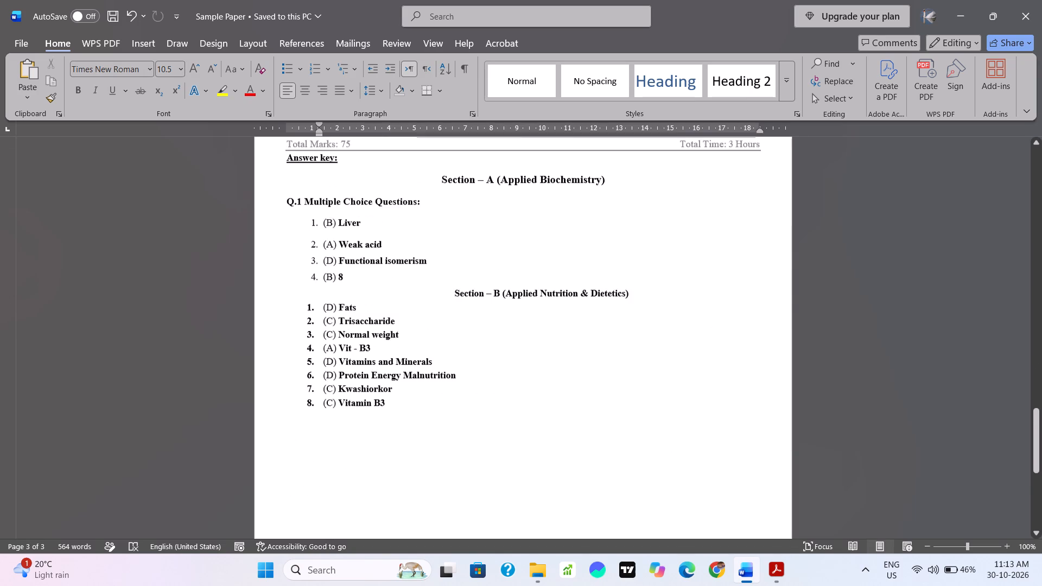
pyautogui.scroll(12, 558, 326)
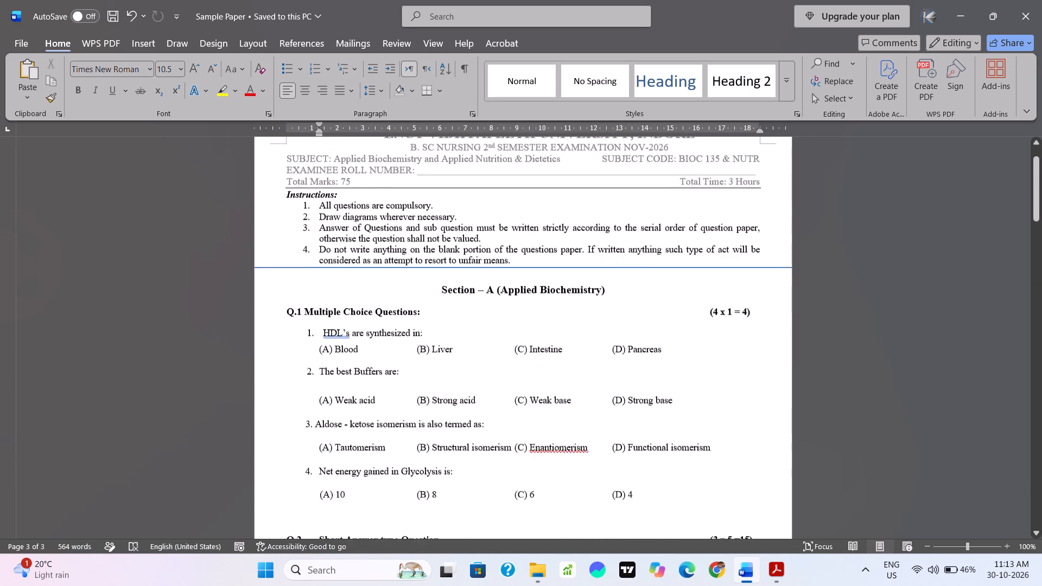
pyautogui.scroll(1, 558, 326)
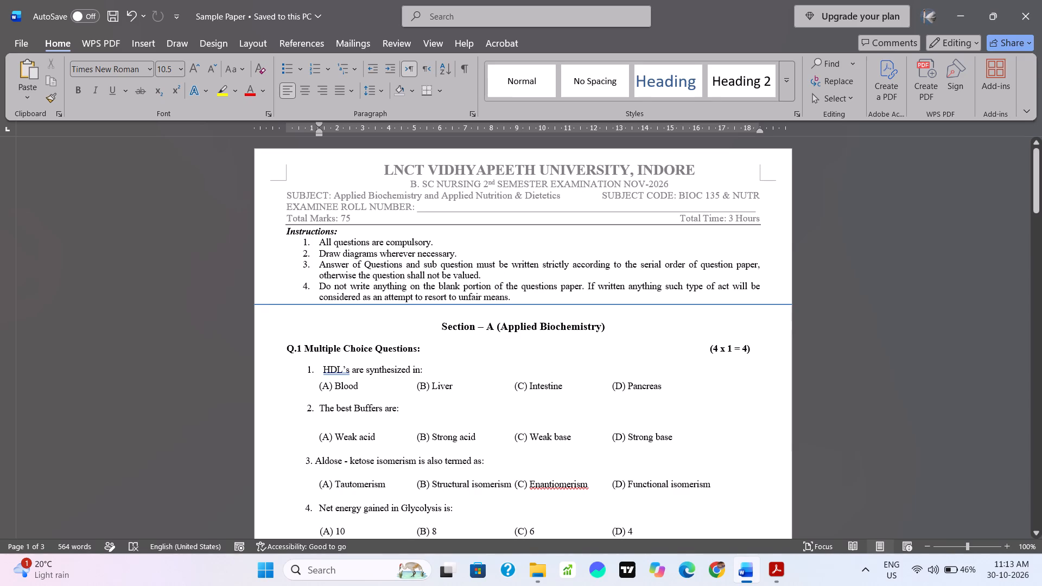
pyautogui.moveTo(602, 194); pyautogui.dragTo(753, 195)
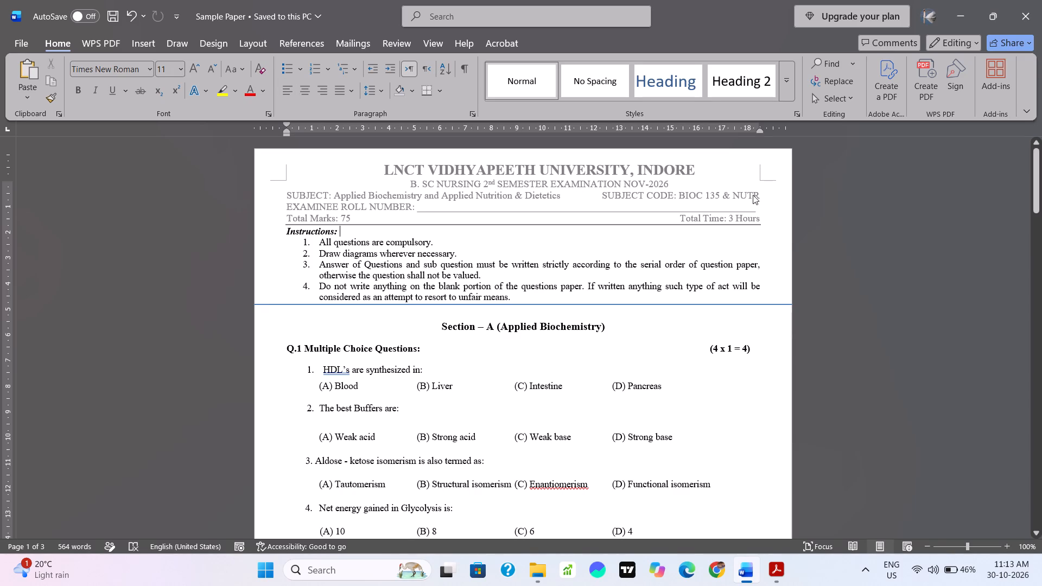
pyautogui.doubleClick(753, 195)
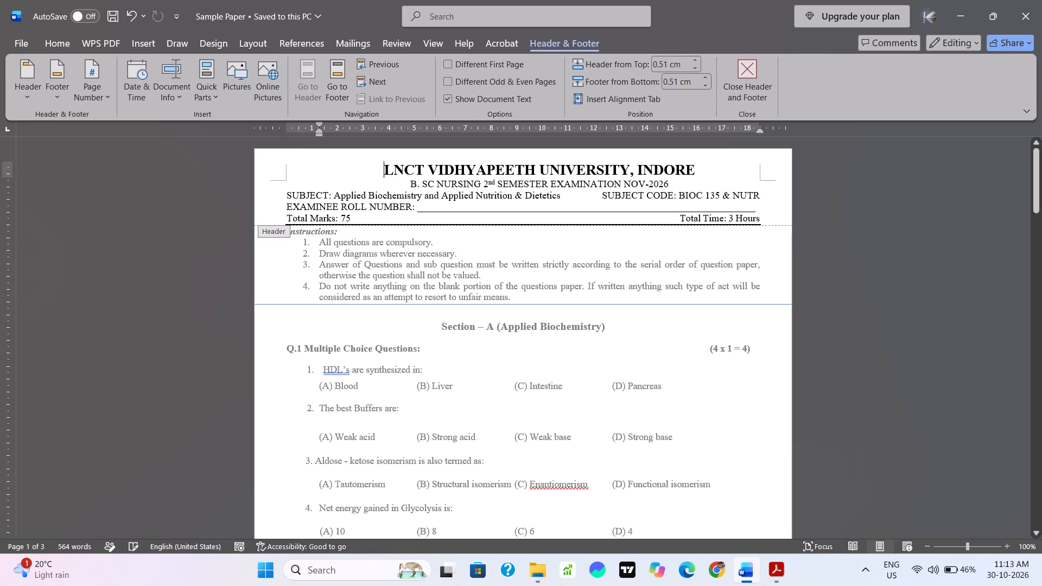
pyautogui.moveTo(761, 195); pyautogui.dragTo(693, 195)
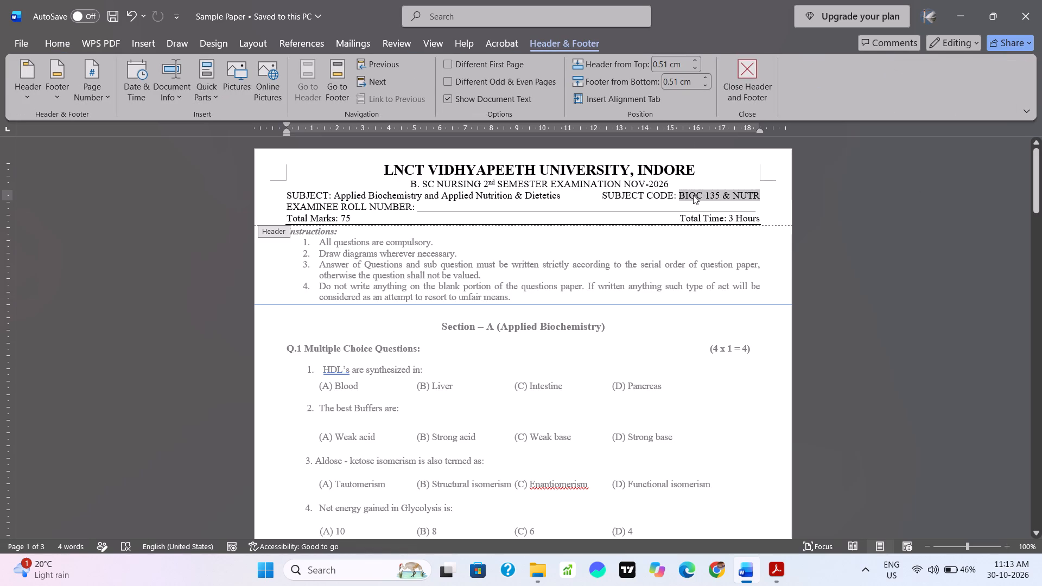
pyautogui.hotkey('ctrl', 'c')
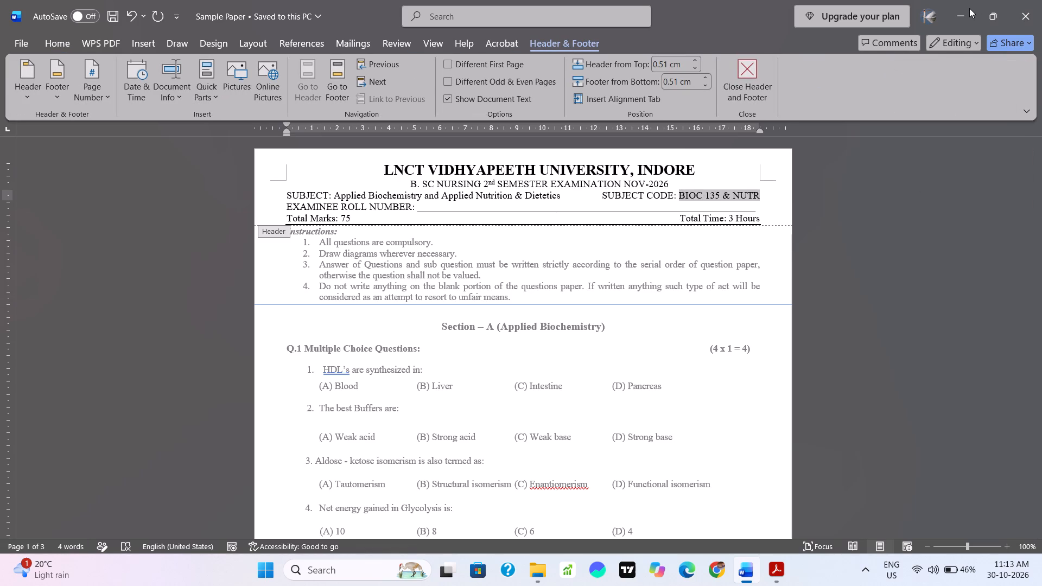
# Minimize the open windows to the desktop, bring Word back and close the Sample Paper document.
pyautogui.click(969, 8)
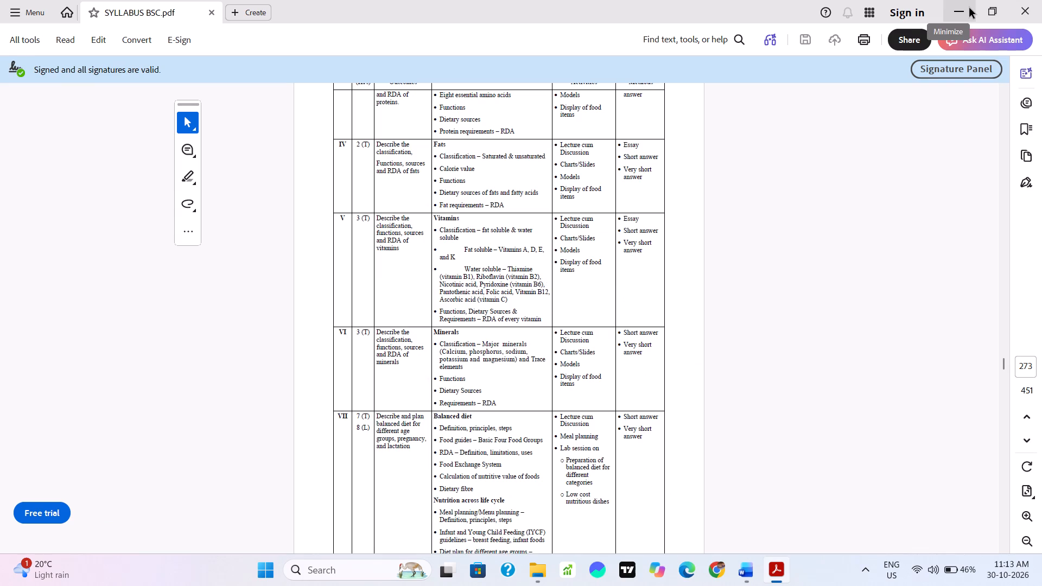
pyautogui.click(969, 8)
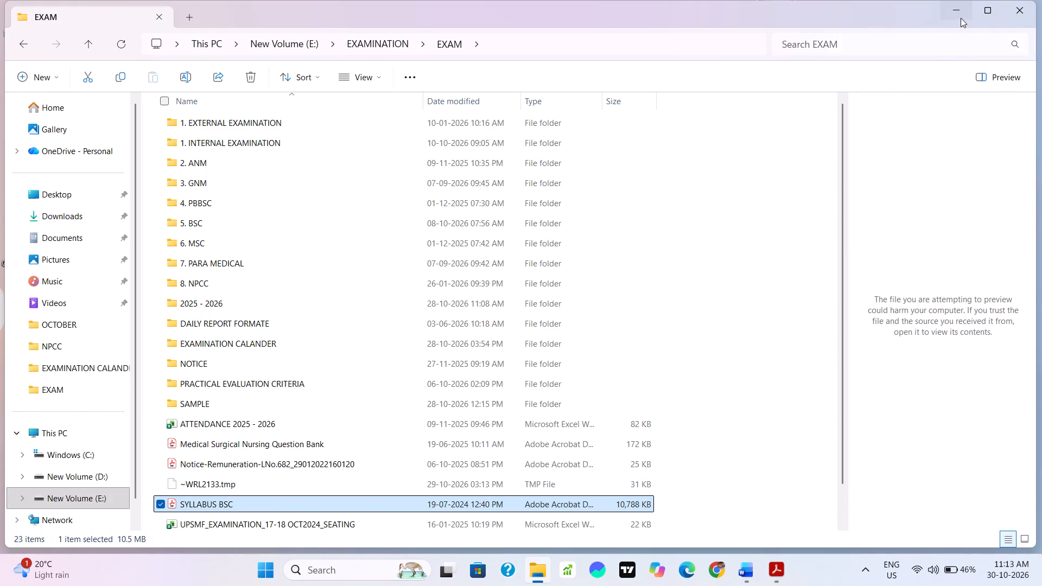
pyautogui.click(961, 18)
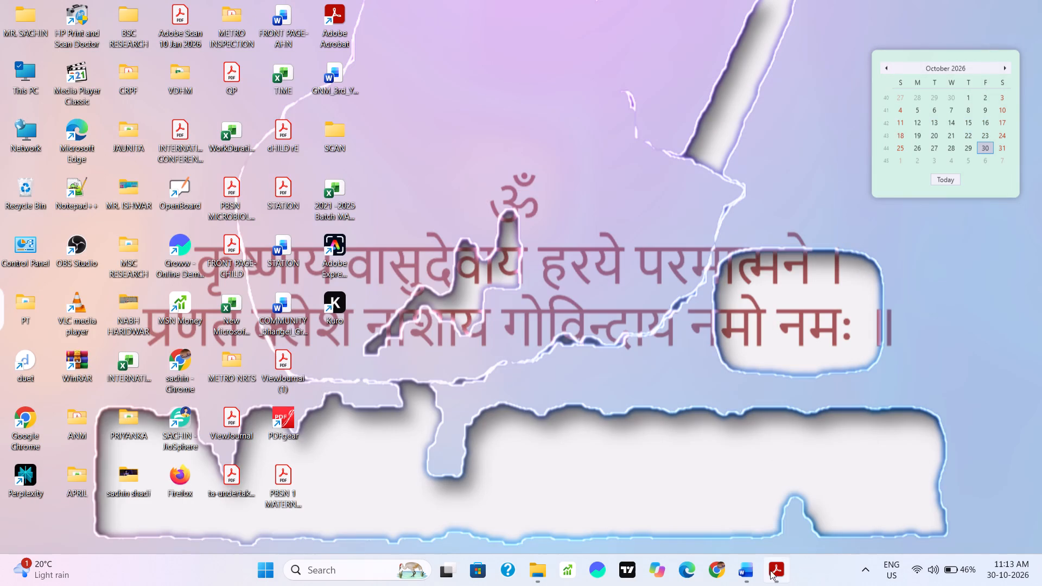
pyautogui.click(746, 572)
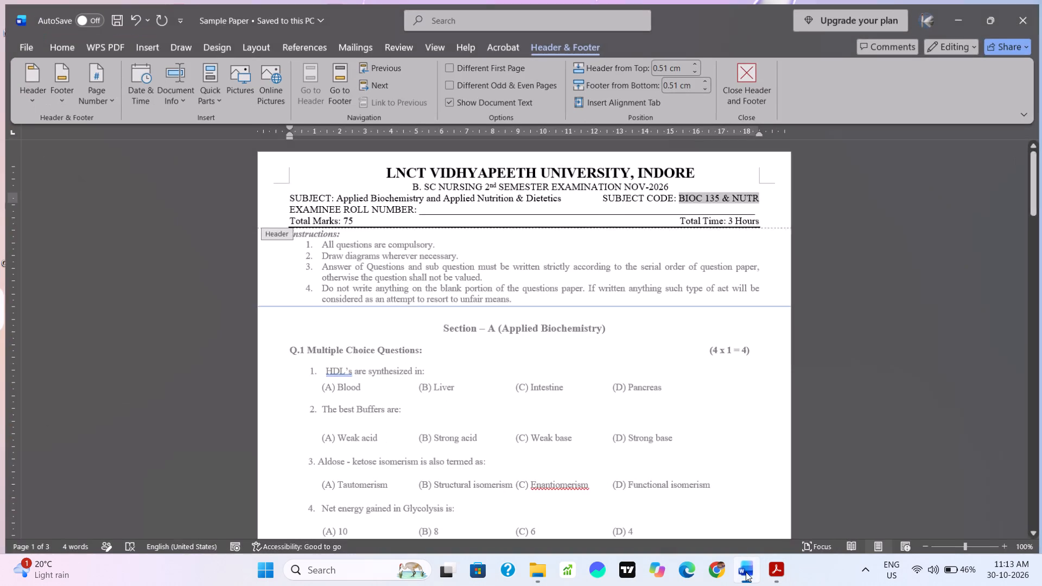
pyautogui.click(1039, 0)
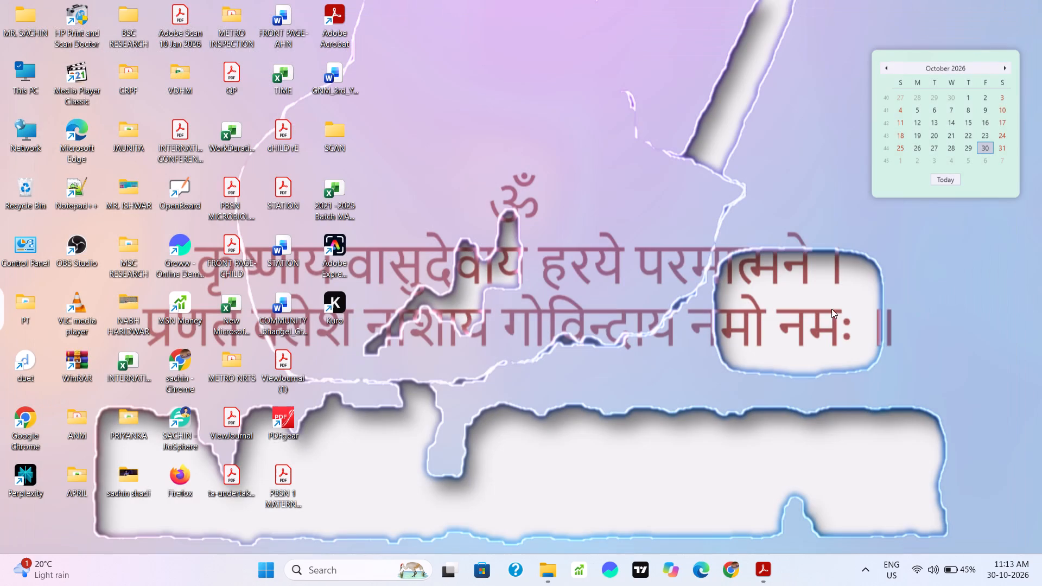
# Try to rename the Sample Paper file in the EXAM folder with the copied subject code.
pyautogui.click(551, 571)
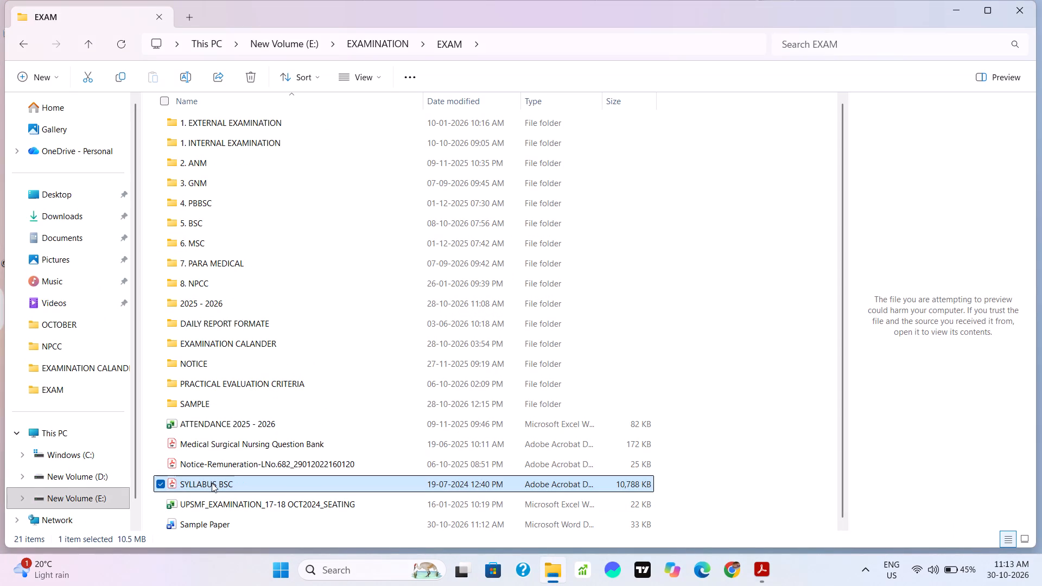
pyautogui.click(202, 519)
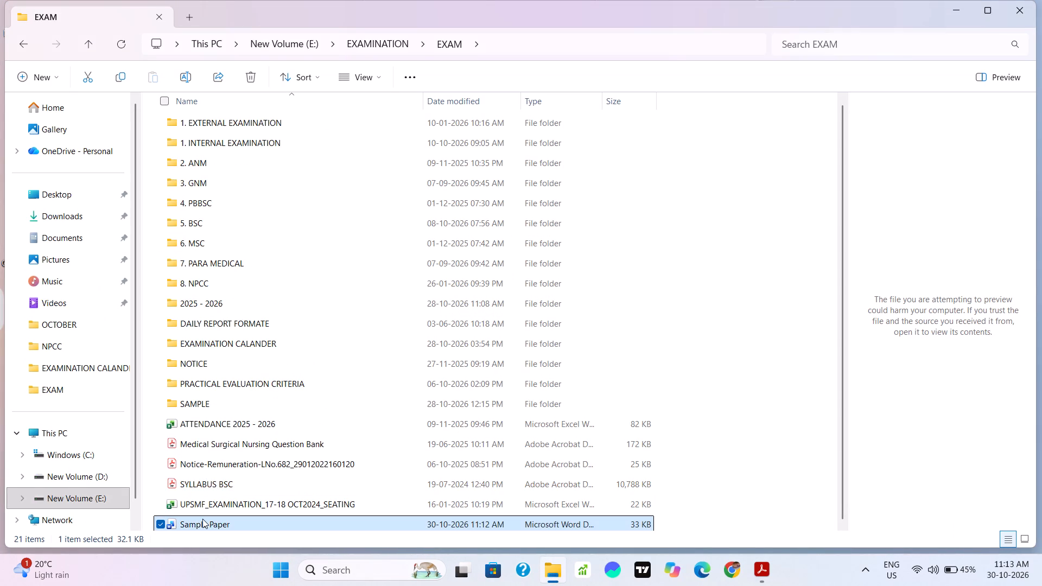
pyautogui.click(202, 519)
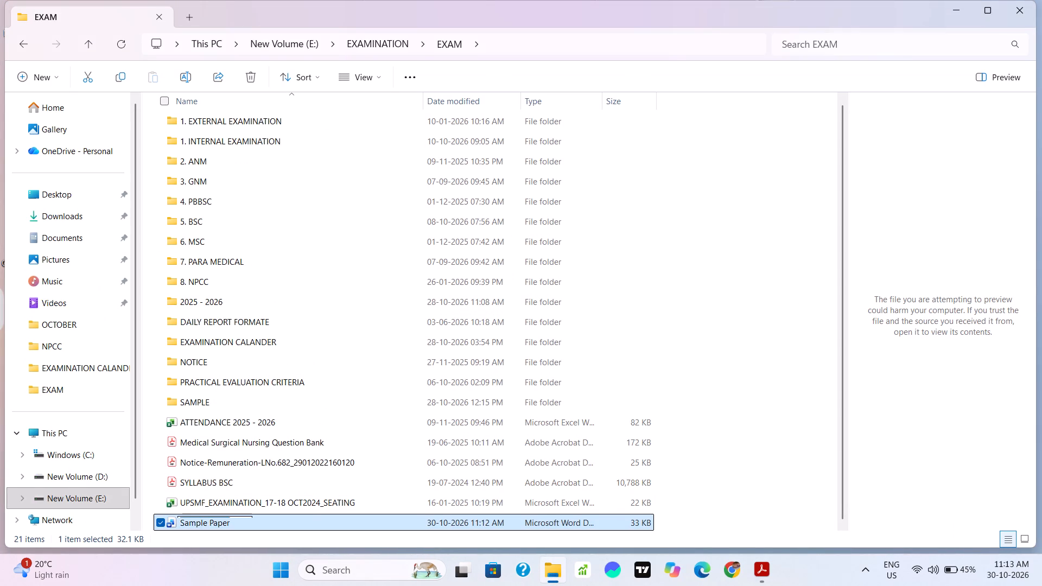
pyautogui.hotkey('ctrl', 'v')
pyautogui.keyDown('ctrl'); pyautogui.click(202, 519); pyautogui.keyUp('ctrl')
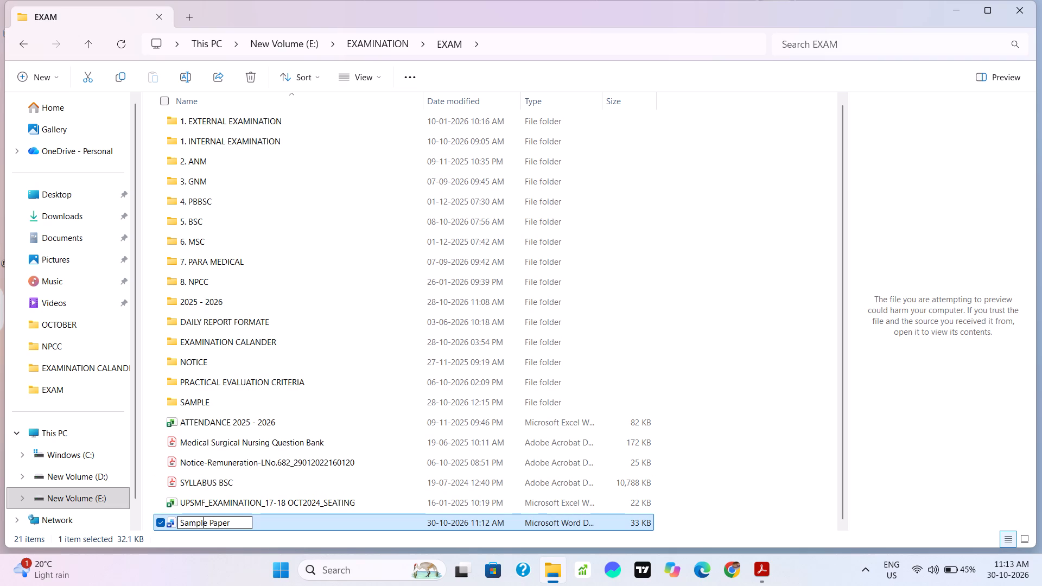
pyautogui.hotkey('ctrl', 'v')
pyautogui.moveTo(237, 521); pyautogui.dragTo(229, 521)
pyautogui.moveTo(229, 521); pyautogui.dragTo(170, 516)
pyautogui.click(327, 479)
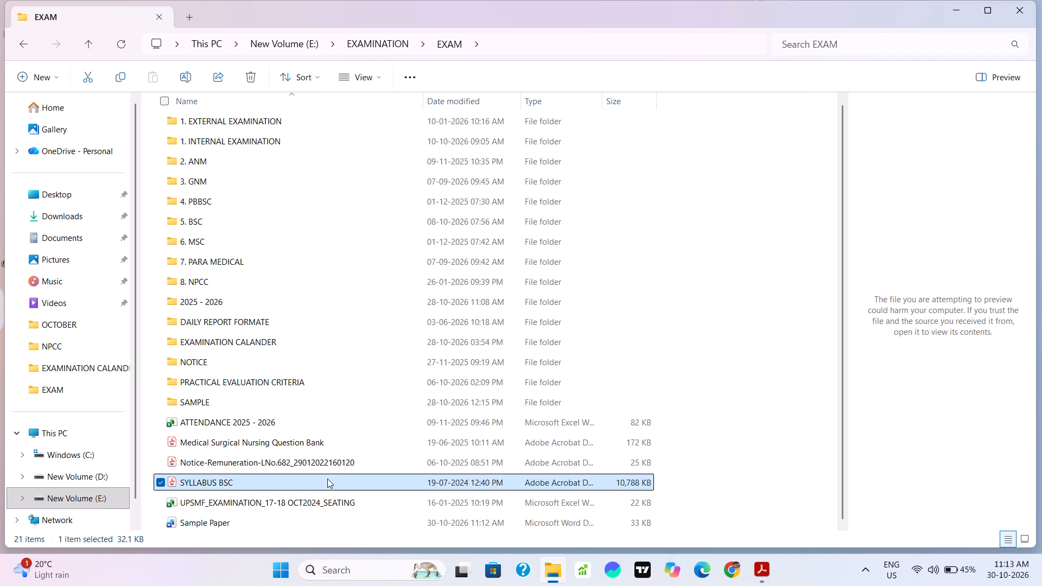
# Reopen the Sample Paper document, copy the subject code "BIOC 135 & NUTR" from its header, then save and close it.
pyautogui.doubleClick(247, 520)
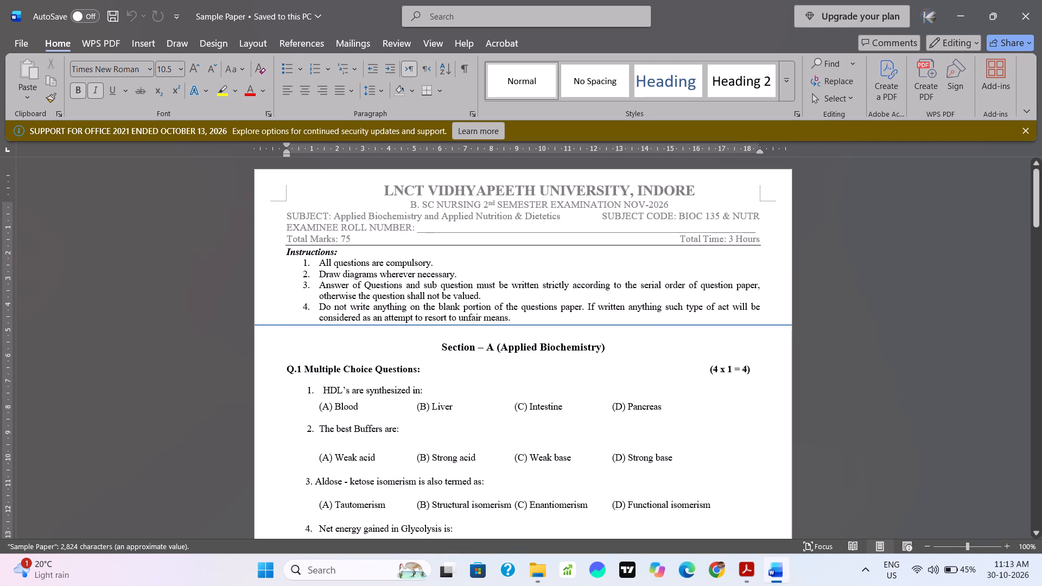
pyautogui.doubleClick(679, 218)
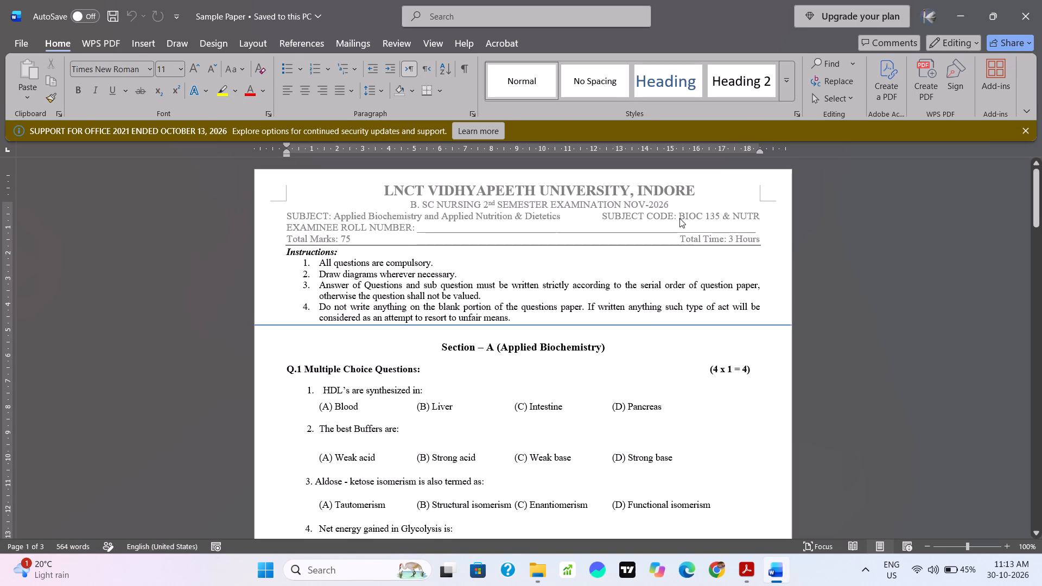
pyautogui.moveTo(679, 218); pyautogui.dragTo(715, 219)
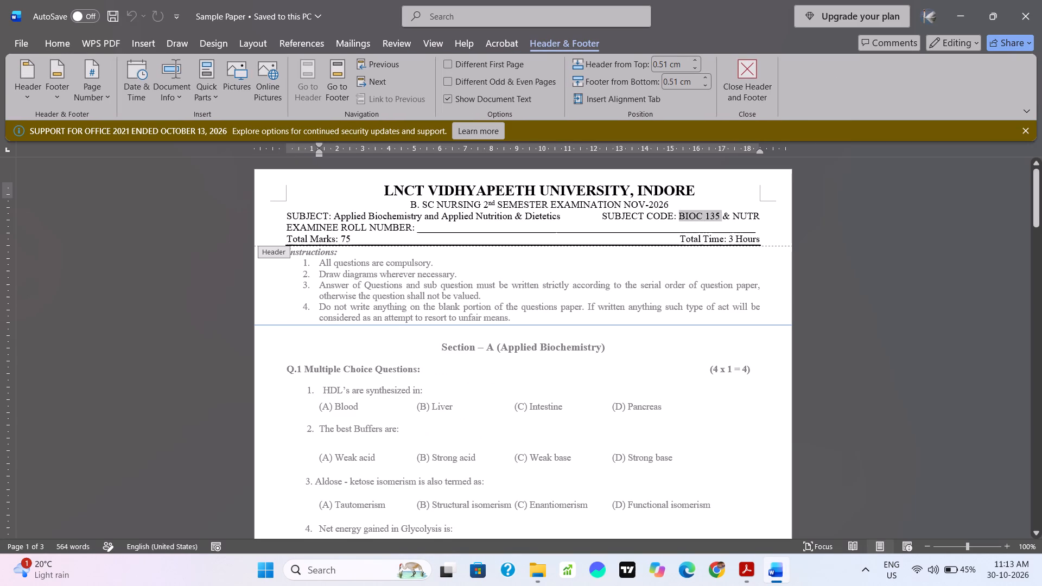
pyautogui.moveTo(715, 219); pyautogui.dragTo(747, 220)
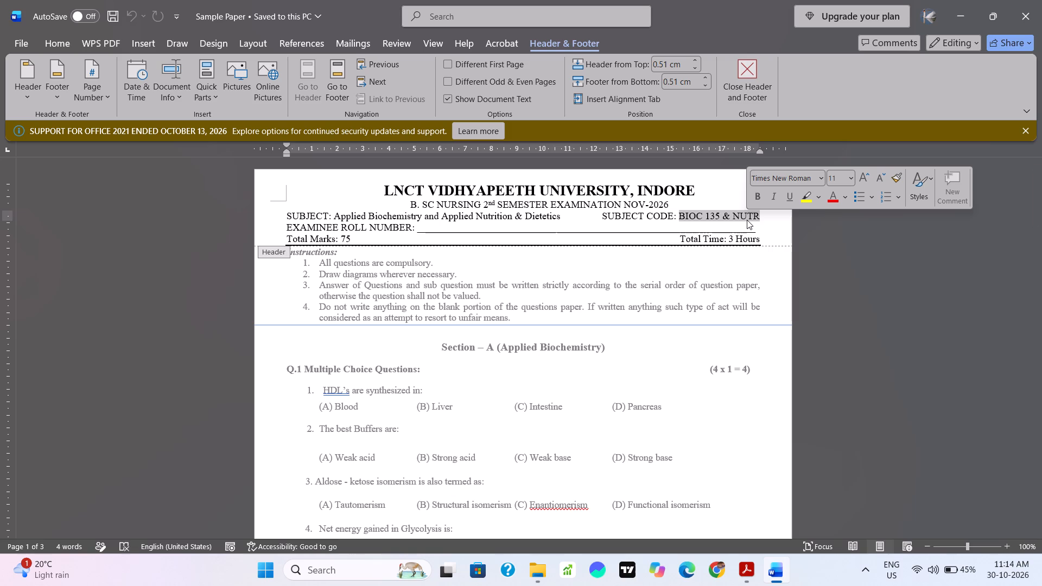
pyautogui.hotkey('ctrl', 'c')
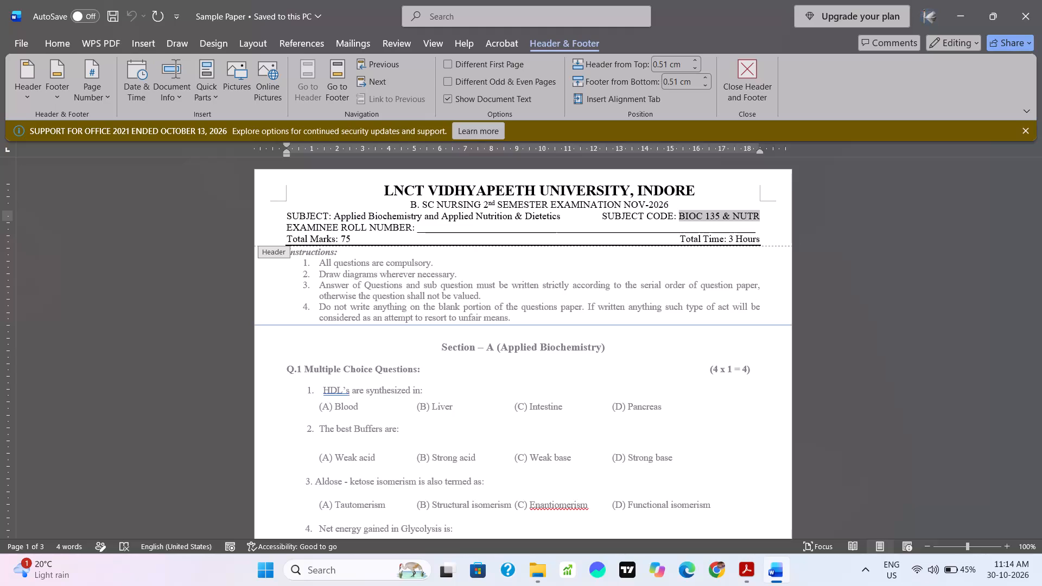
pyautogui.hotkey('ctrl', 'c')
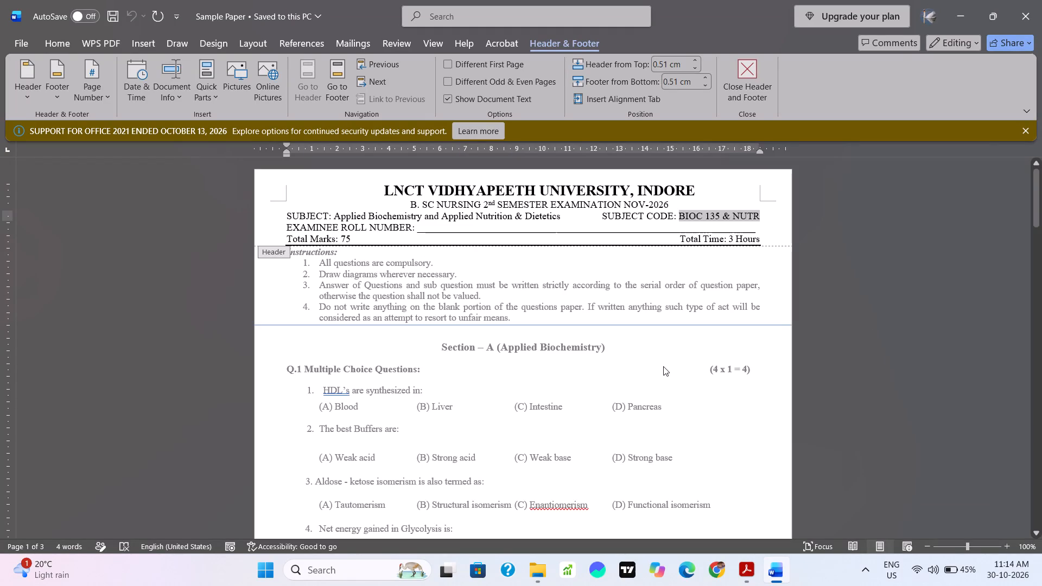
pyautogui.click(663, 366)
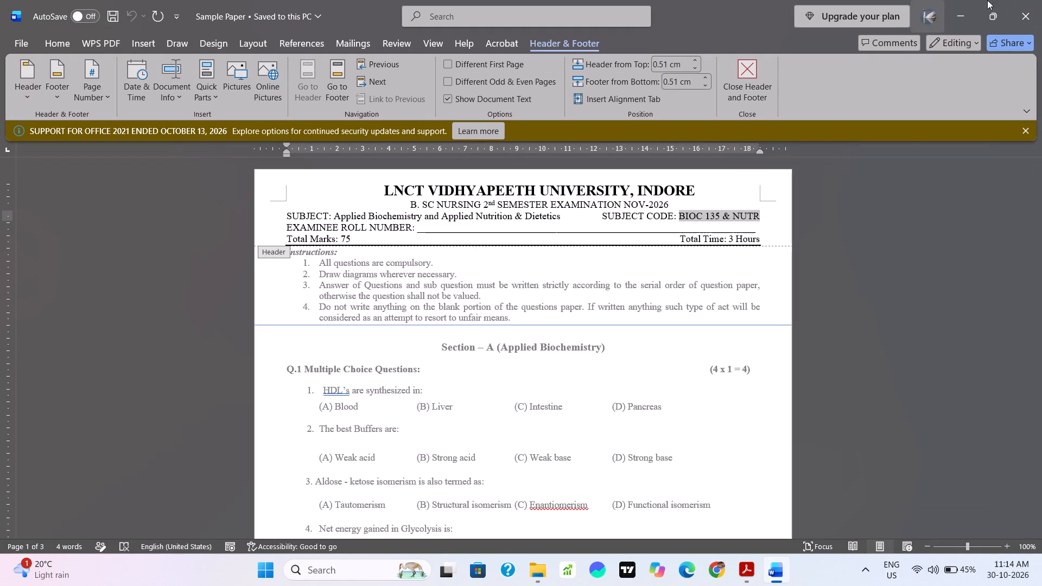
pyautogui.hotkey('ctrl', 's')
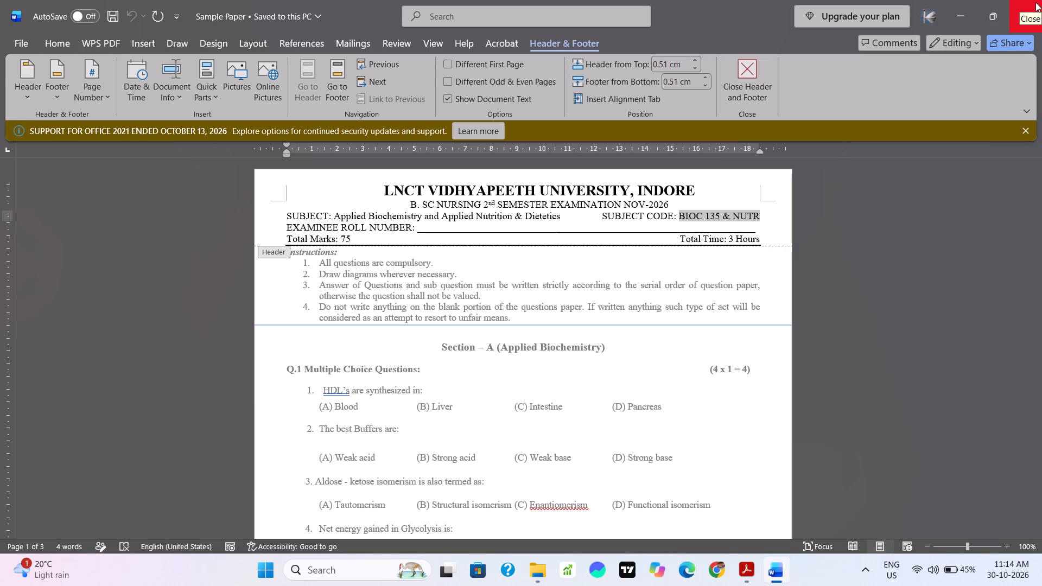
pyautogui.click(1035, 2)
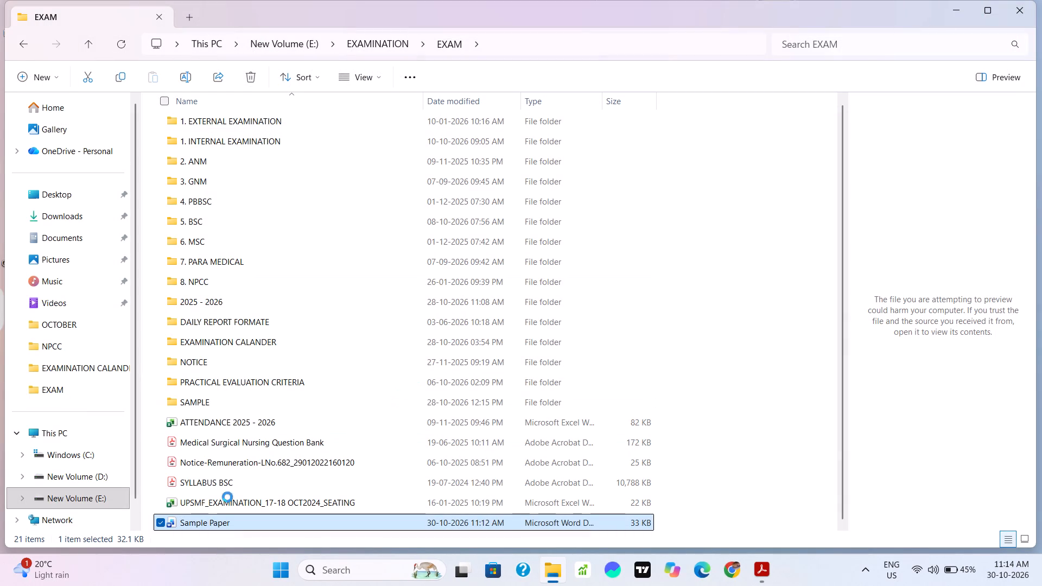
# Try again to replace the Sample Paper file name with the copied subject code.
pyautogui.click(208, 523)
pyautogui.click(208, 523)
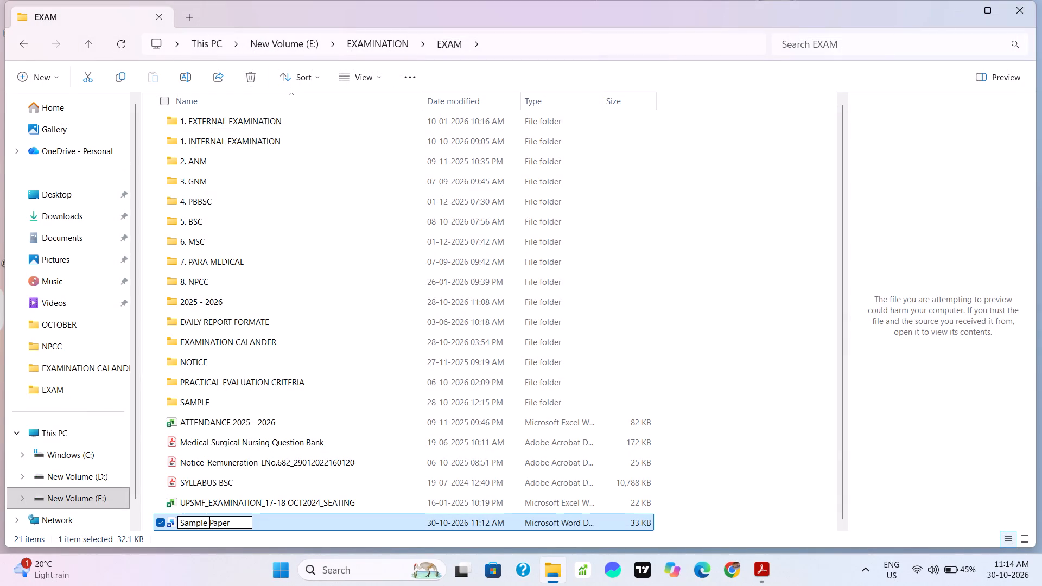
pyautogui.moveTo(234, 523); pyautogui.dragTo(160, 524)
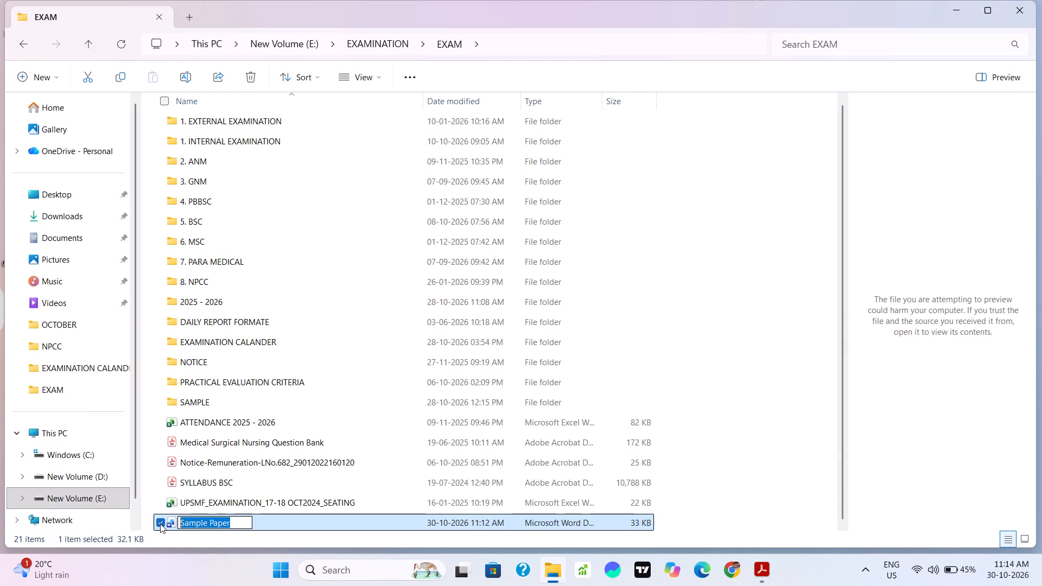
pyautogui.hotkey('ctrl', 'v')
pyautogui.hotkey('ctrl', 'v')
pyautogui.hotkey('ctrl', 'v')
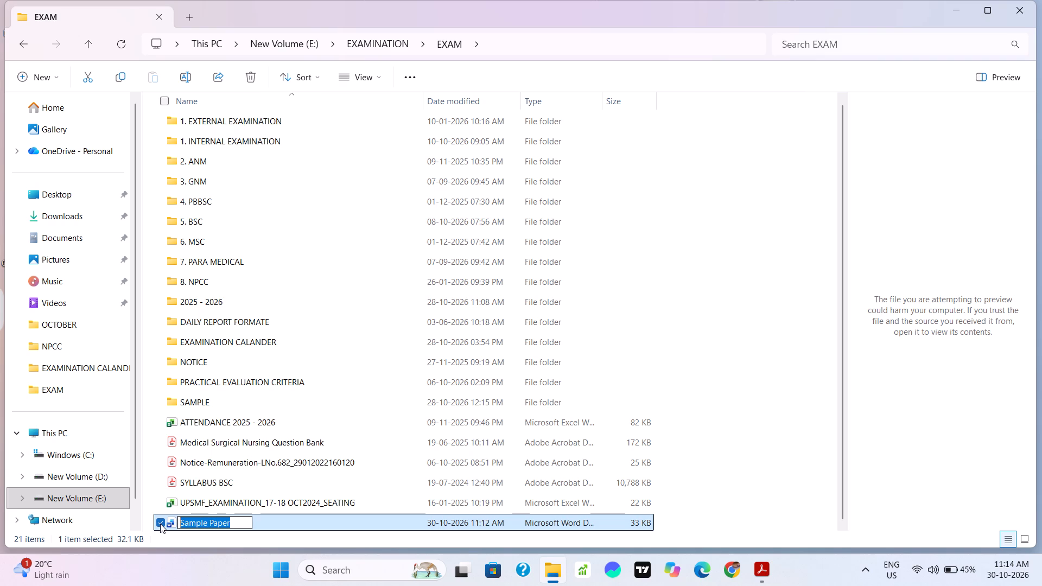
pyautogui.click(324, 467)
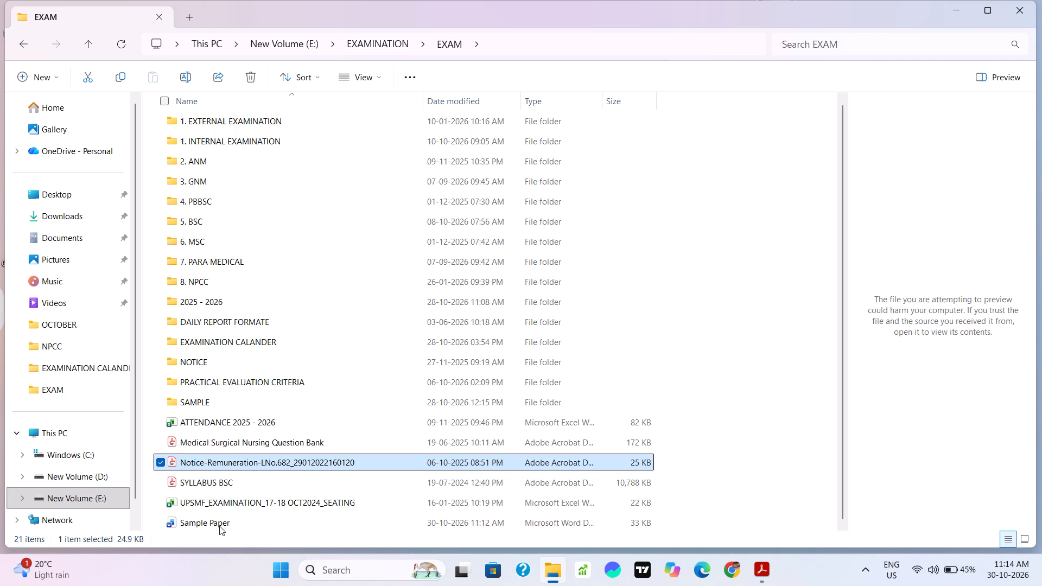
# Reopen the Sample Paper document to check the subject code in its header, then close it.
pyautogui.doubleClick(219, 526)
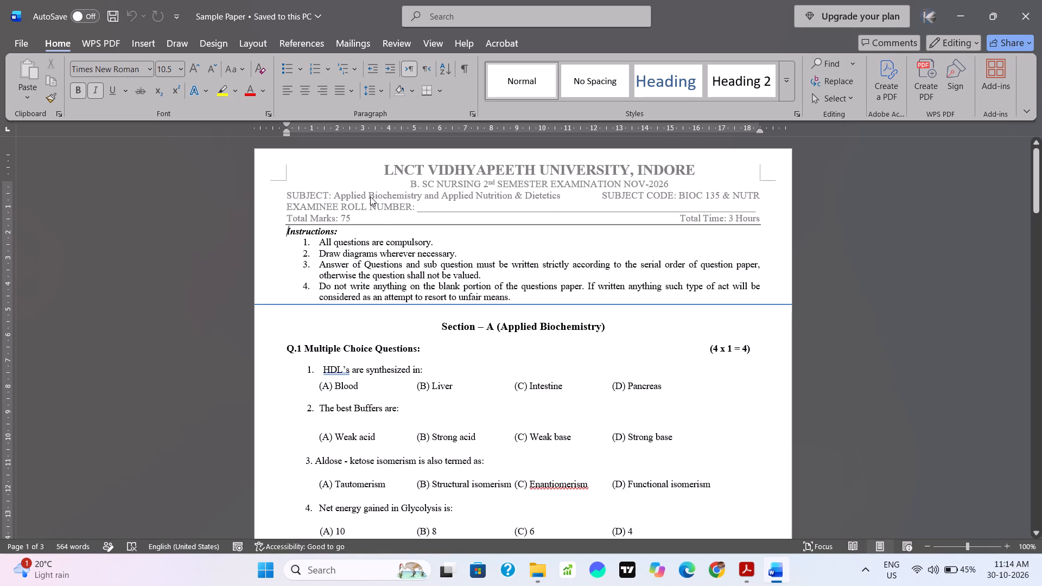
pyautogui.click(678, 195)
pyautogui.click(1022, 15)
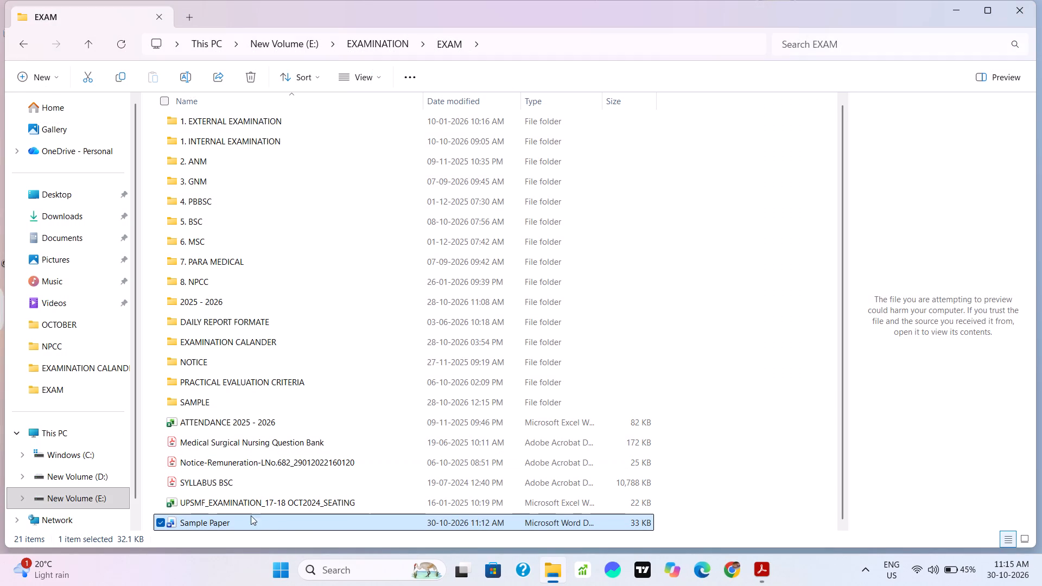
# Rename the Sample Paper file in the EXAM folder as "BIOC135&NUTRITION".
pyautogui.click(219, 521)
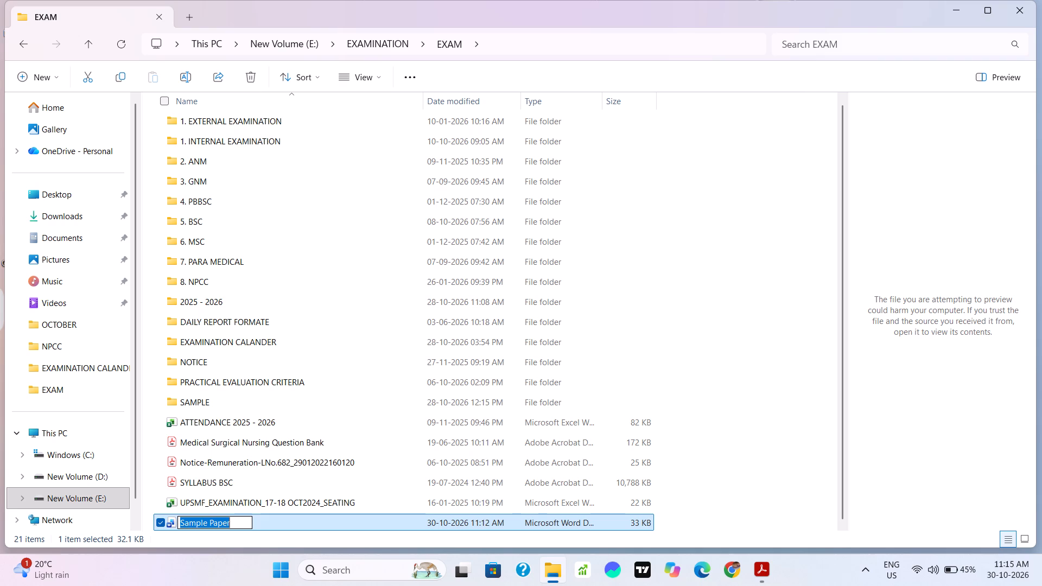
pyautogui.write('BI')
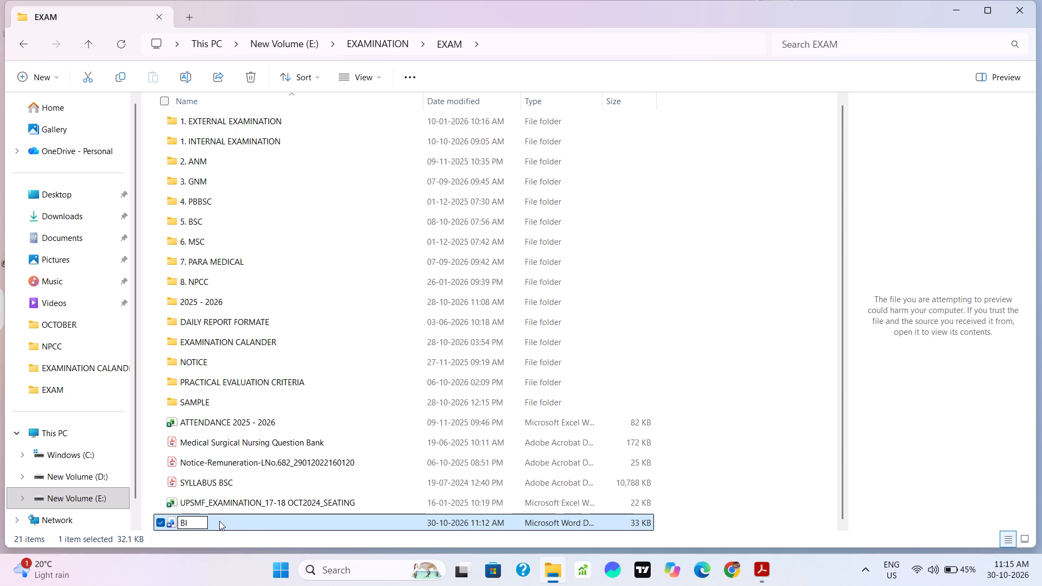
pyautogui.press('o')
pyautogui.press('c')
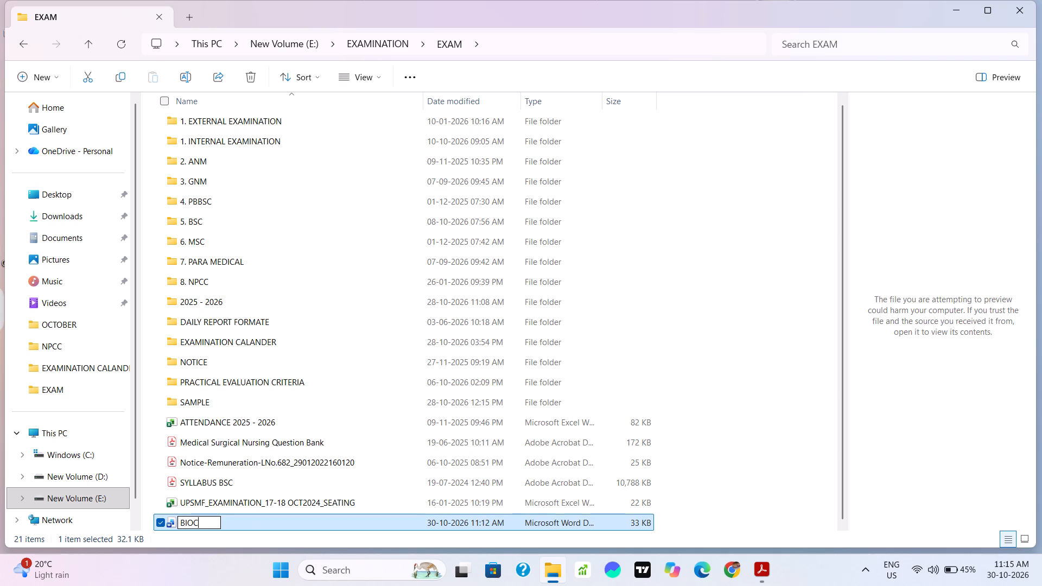
pyautogui.write('HE')
pyautogui.press('BackSpace')
pyautogui.press('BackSpace')
pyautogui.write('CHE')
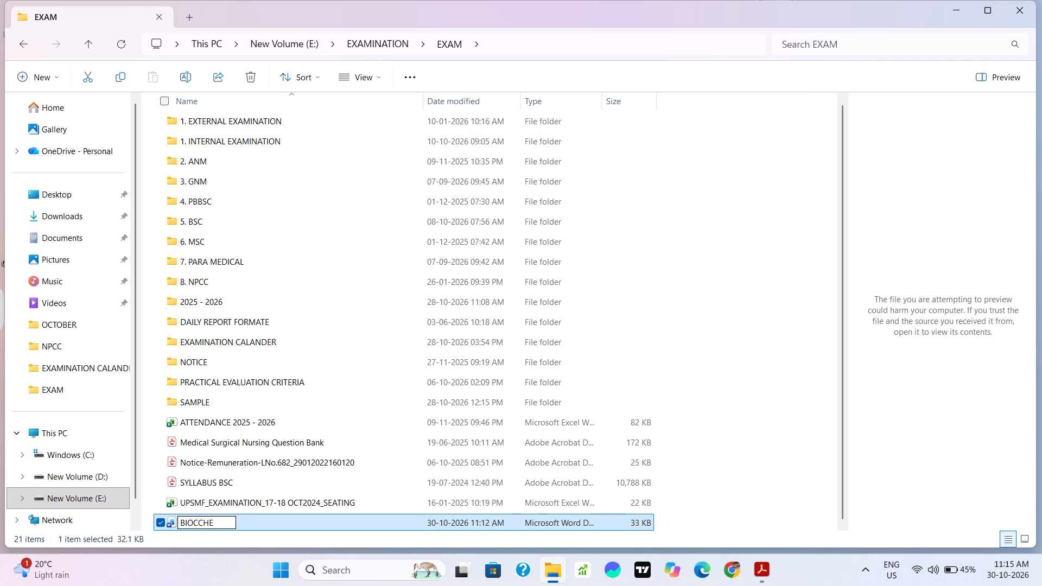
pyautogui.press('BackSpace')
pyautogui.press('BackSpace')
pyautogui.press('BackSpace')
pyautogui.press('1')
pyautogui.write('35')
pyautogui.hotkey('shift', '&')
pyautogui.write('NUTRITION')
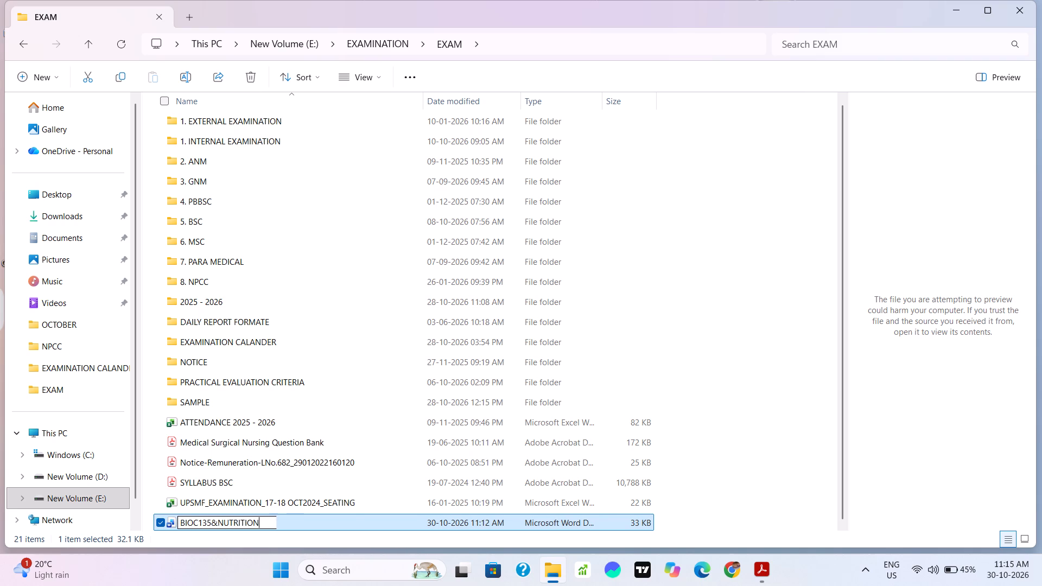
pyautogui.click(388, 450)
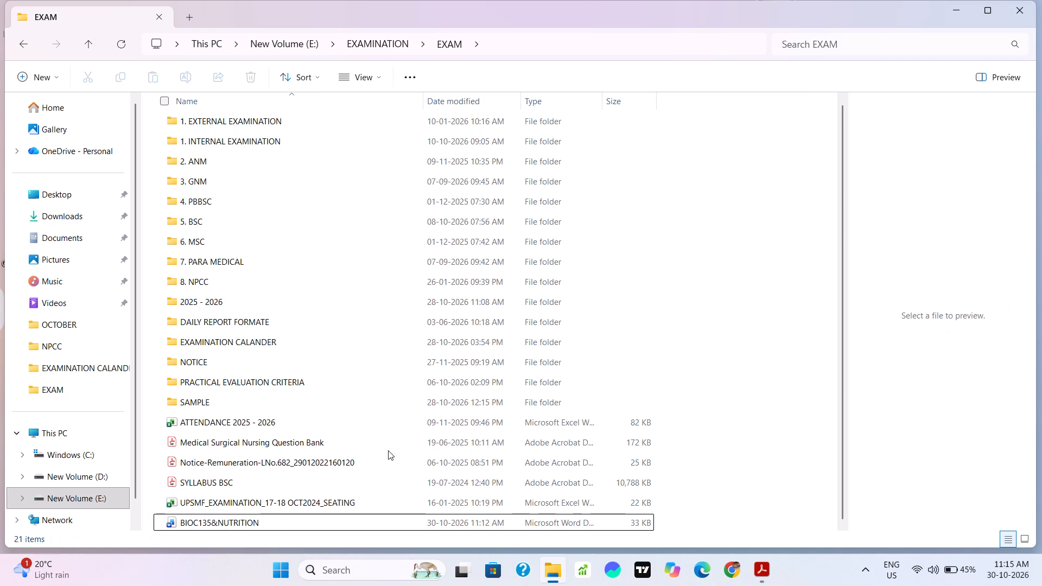
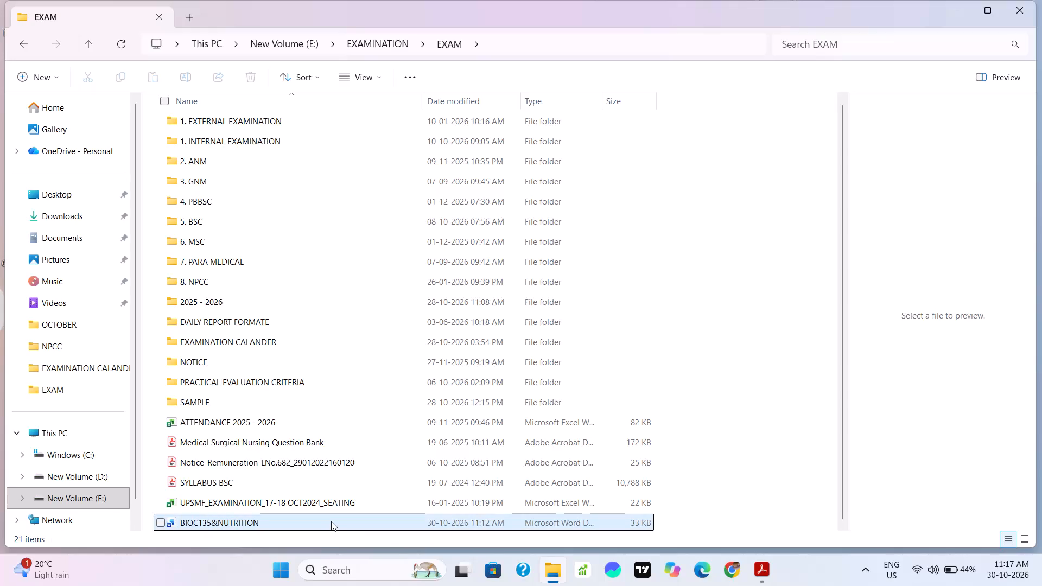
# Open the renamed BIOC135&NUTRITION document from the EXAM folder to check it, then close it.
pyautogui.doubleClick(331, 521)
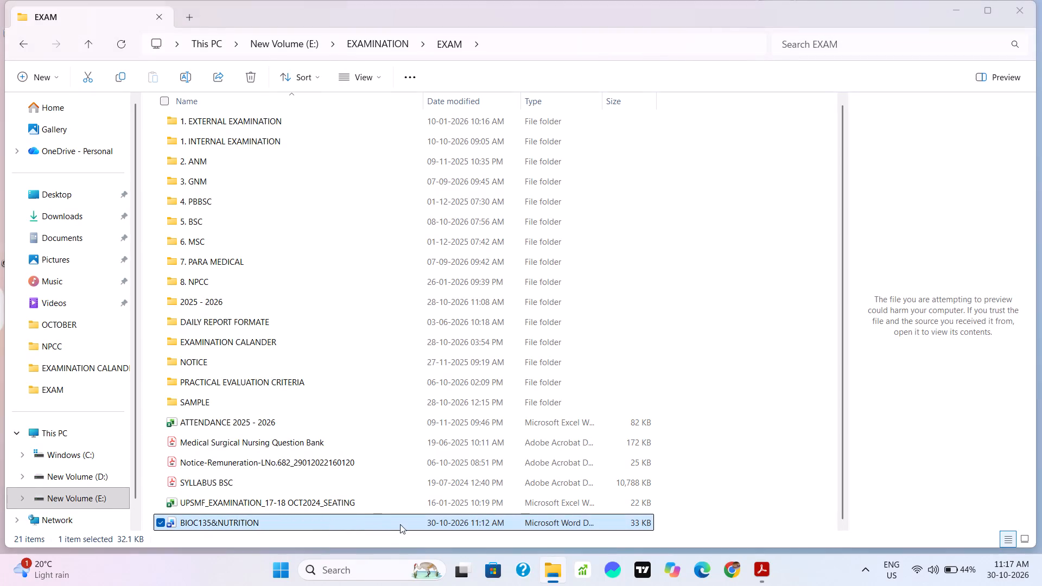
pyautogui.doubleClick(275, 526)
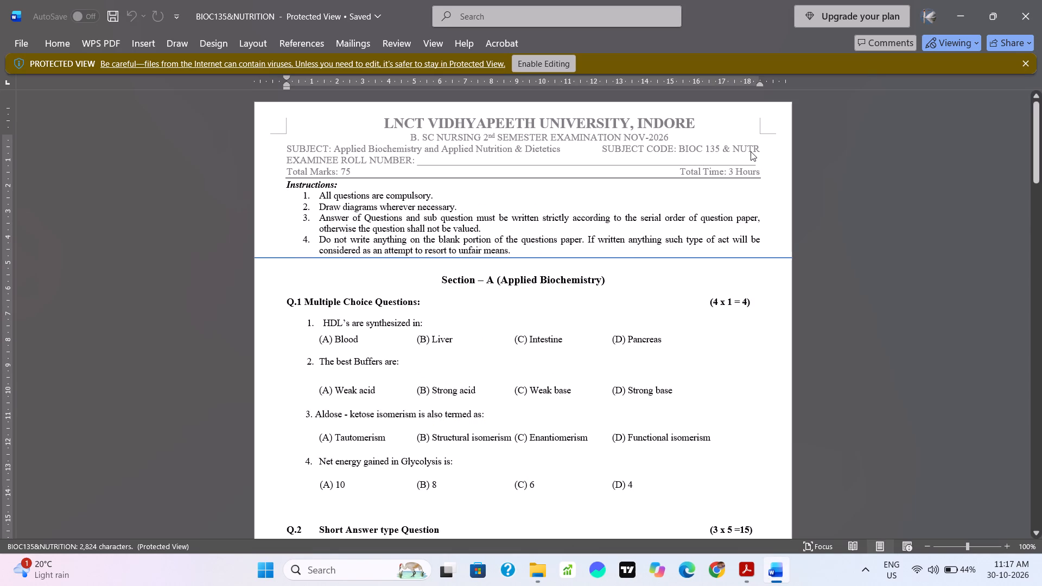
pyautogui.click(1021, 10)
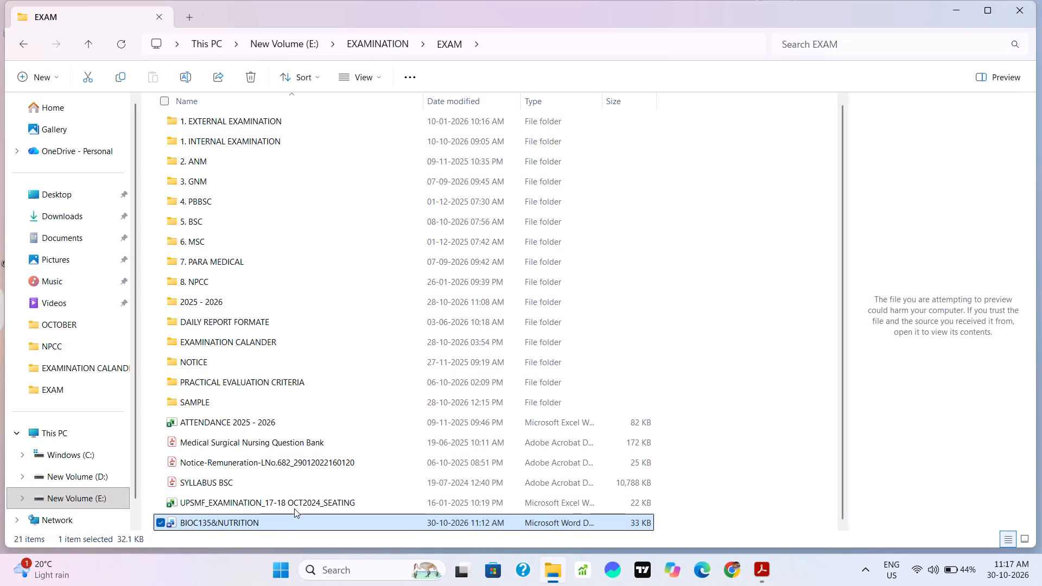
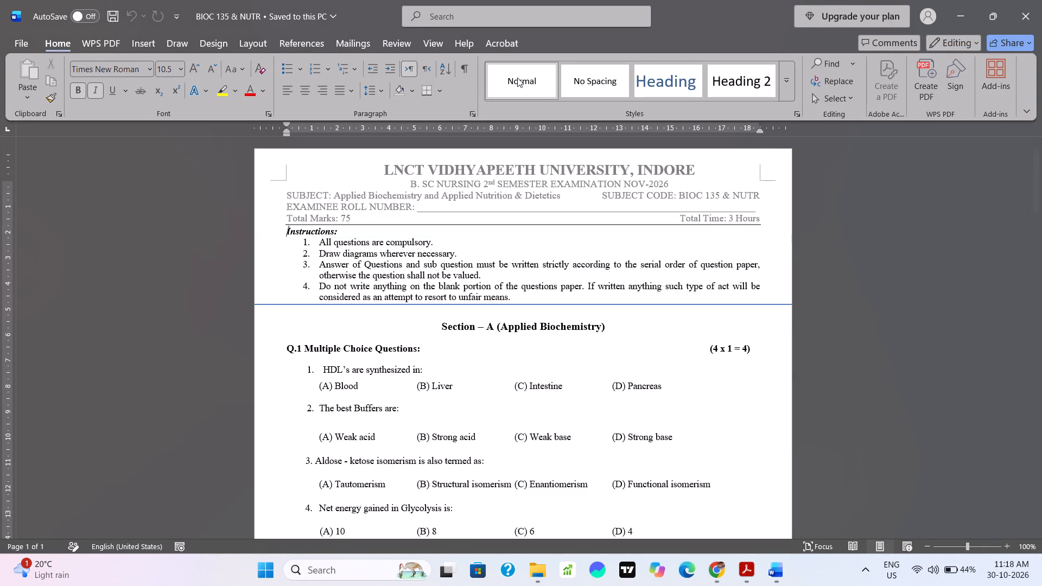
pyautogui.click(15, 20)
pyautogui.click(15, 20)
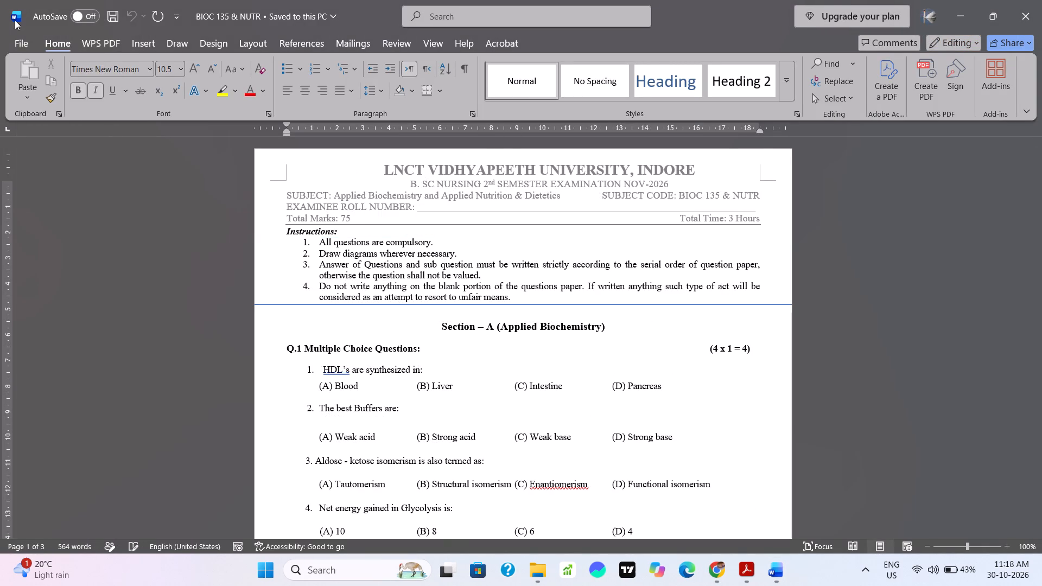
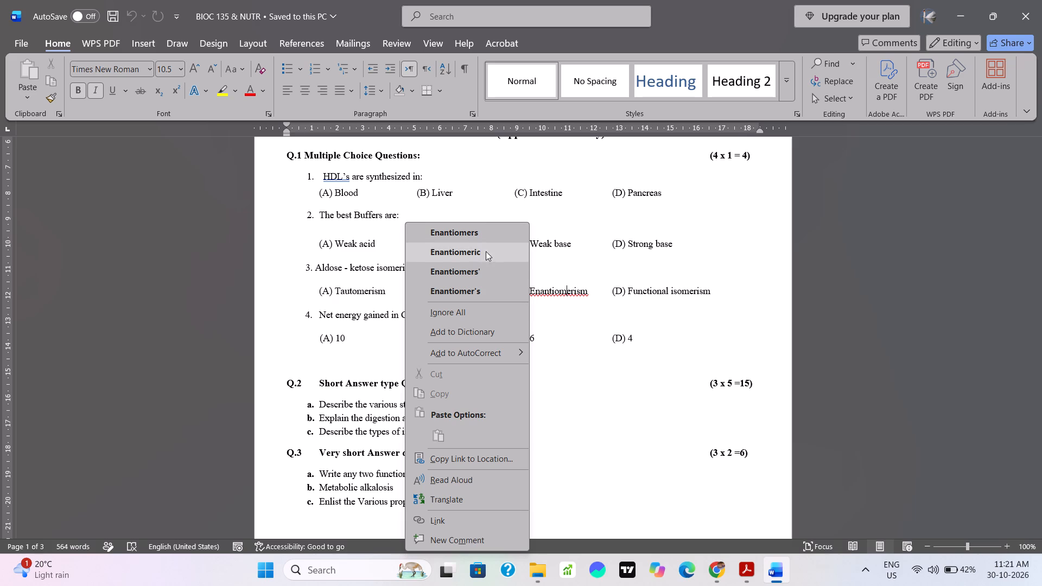
# Dismiss the spelling suggestions for "Enantiomerism" in question 3, option C, without applying a replacement.
pyautogui.click(550, 322)
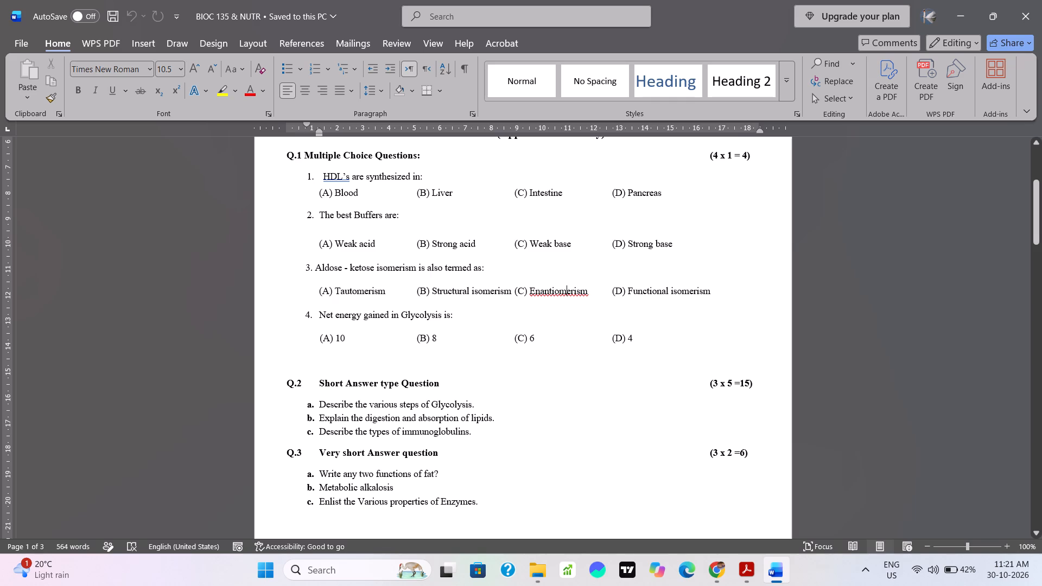
# Review the first page's multiple-choice and short-answer questions and continue to Section B (Applied Nutrition & Dietetics) on the following page.
pyautogui.scroll(1, 538, 297)
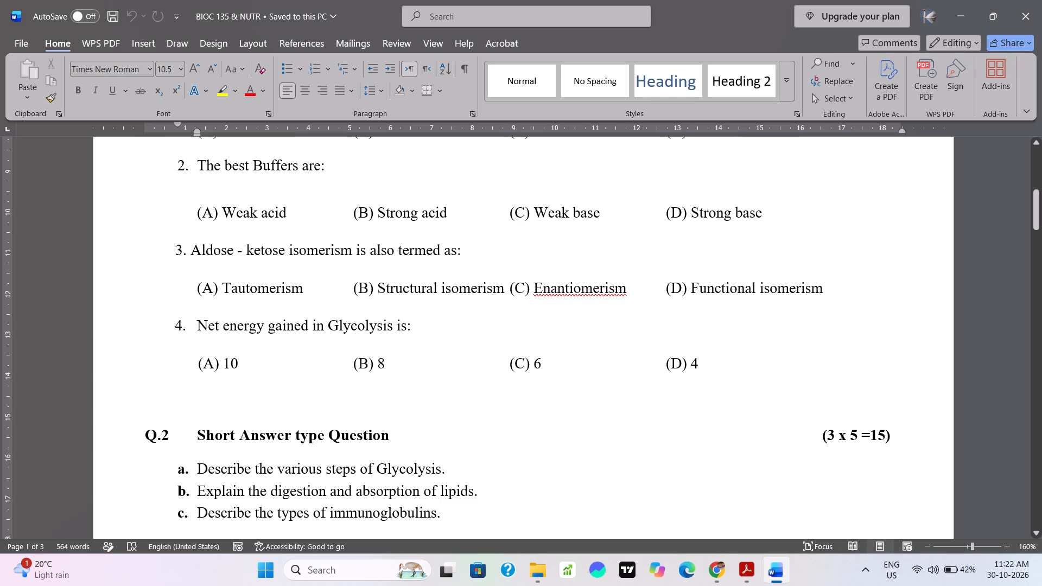
pyautogui.hscroll(-1, 580, 285)
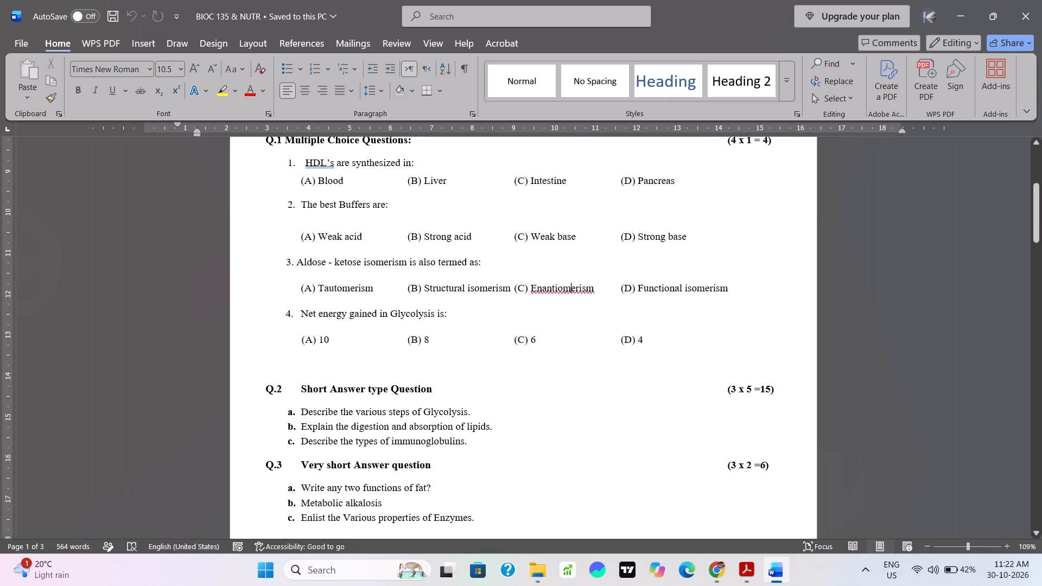
pyautogui.scroll(-5, 534, 419)
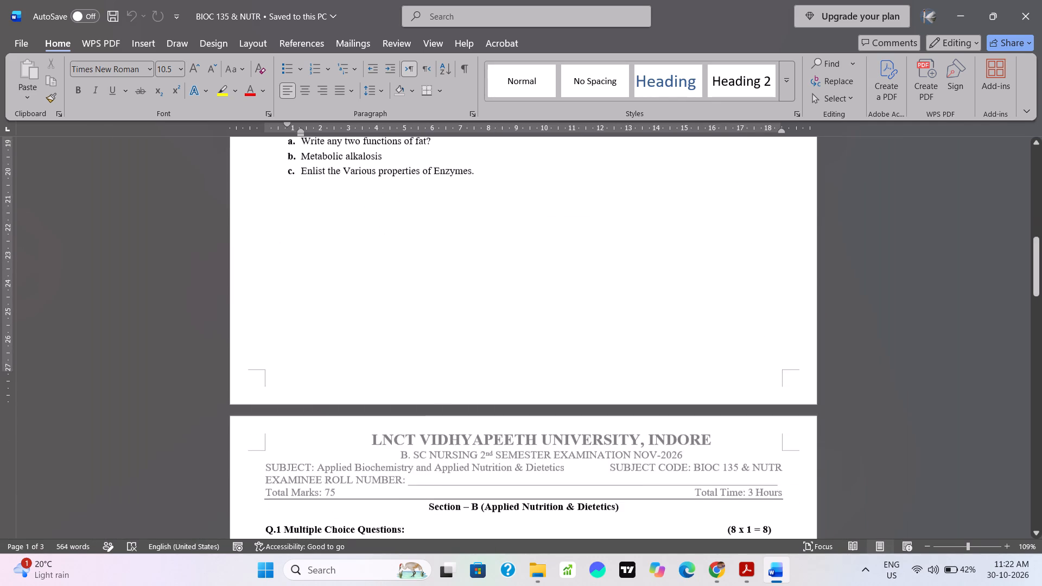
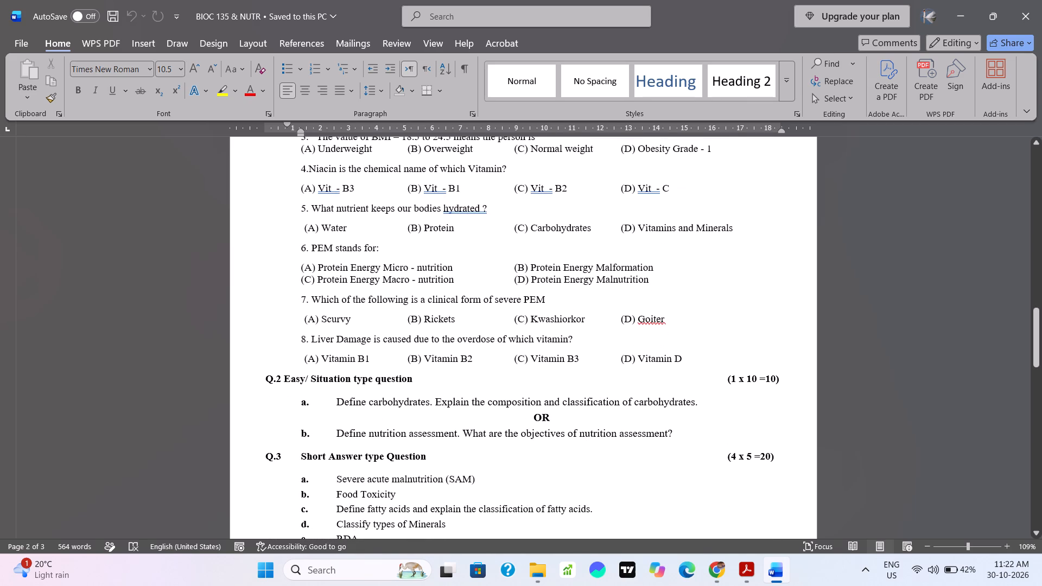
# Review the remaining Section B questions of the paper and the answer key for both sections.
pyautogui.scroll(-3, 648, 316)
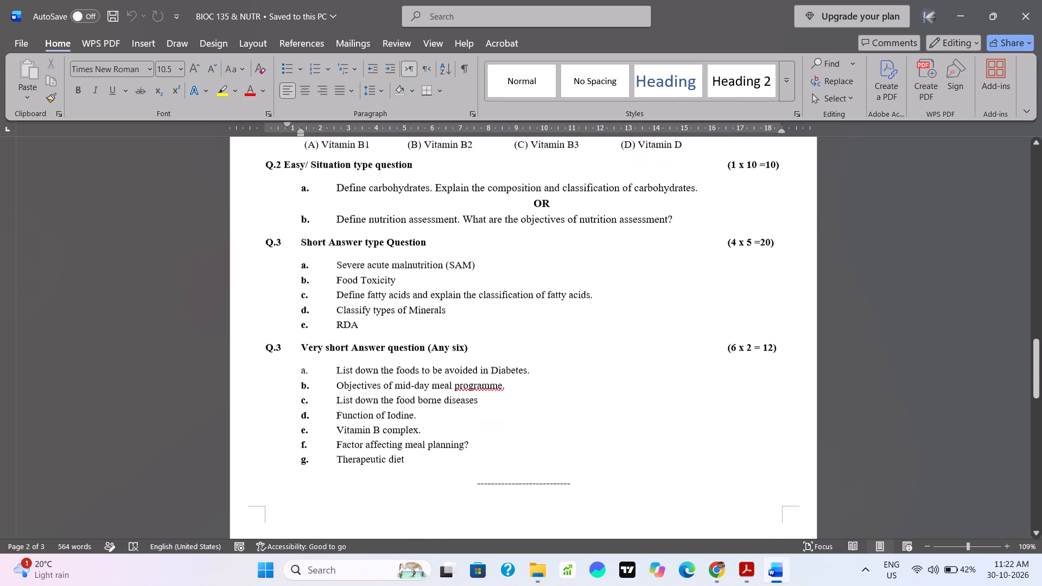
pyautogui.scroll(-3, 648, 316)
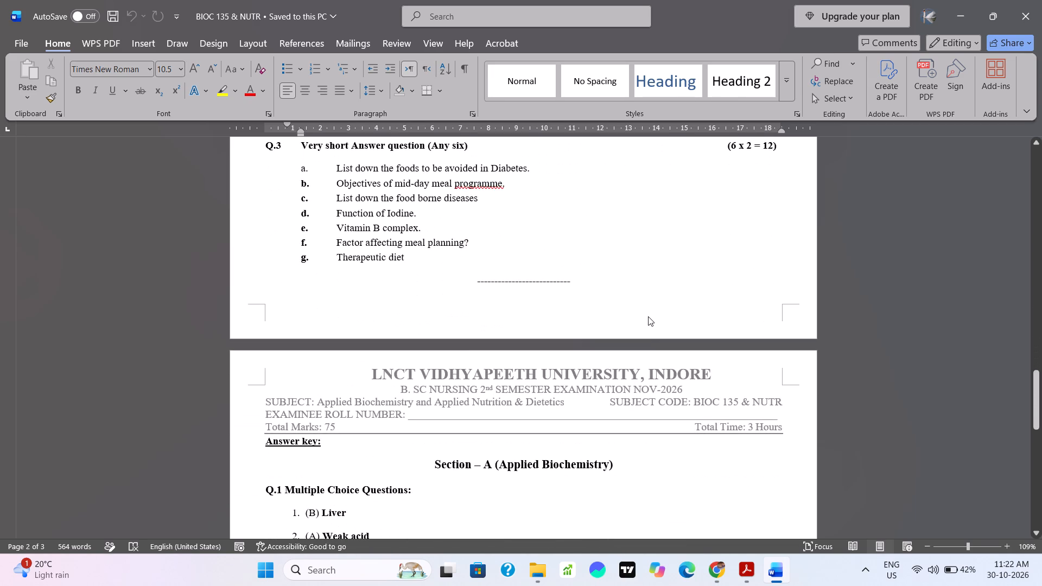
pyautogui.scroll(-4, 648, 316)
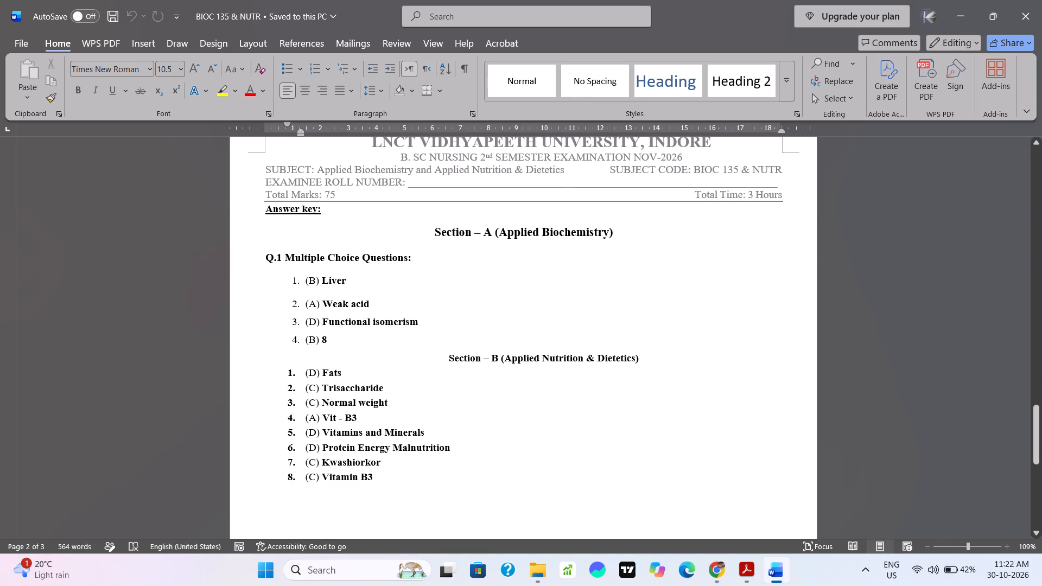
pyautogui.scroll(-3, 648, 316)
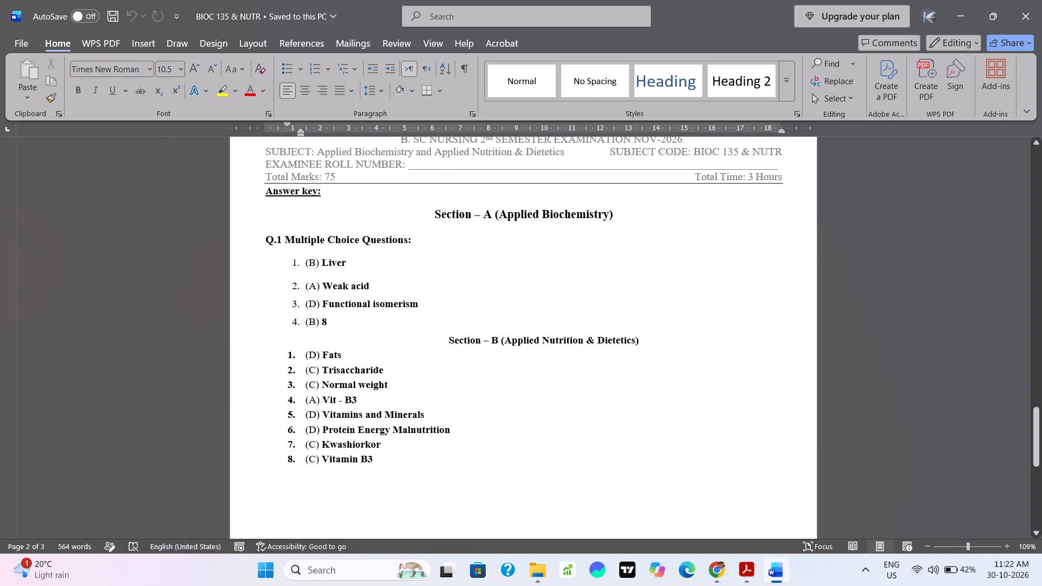
pyautogui.scroll(-1, 648, 316)
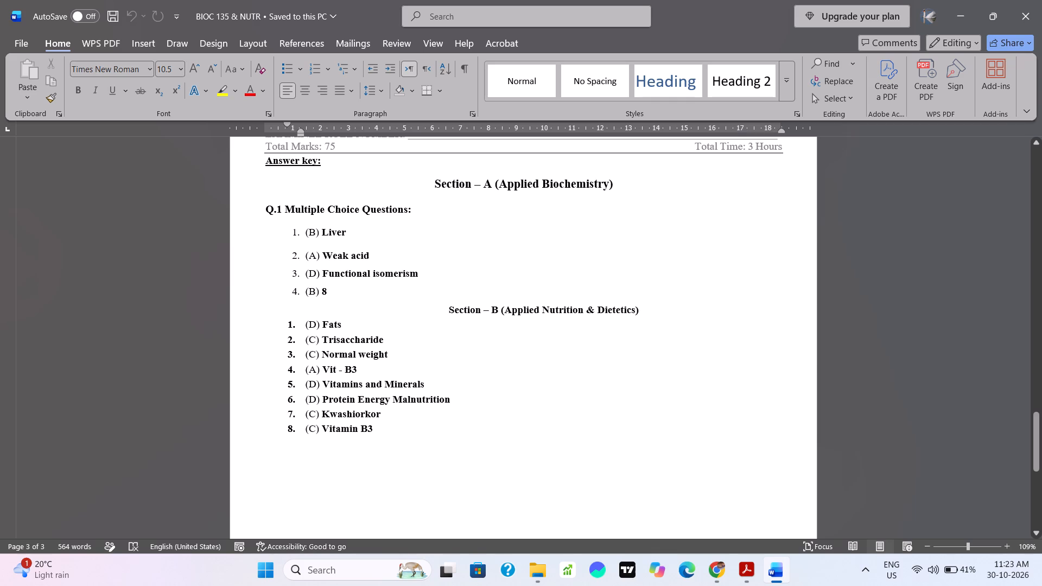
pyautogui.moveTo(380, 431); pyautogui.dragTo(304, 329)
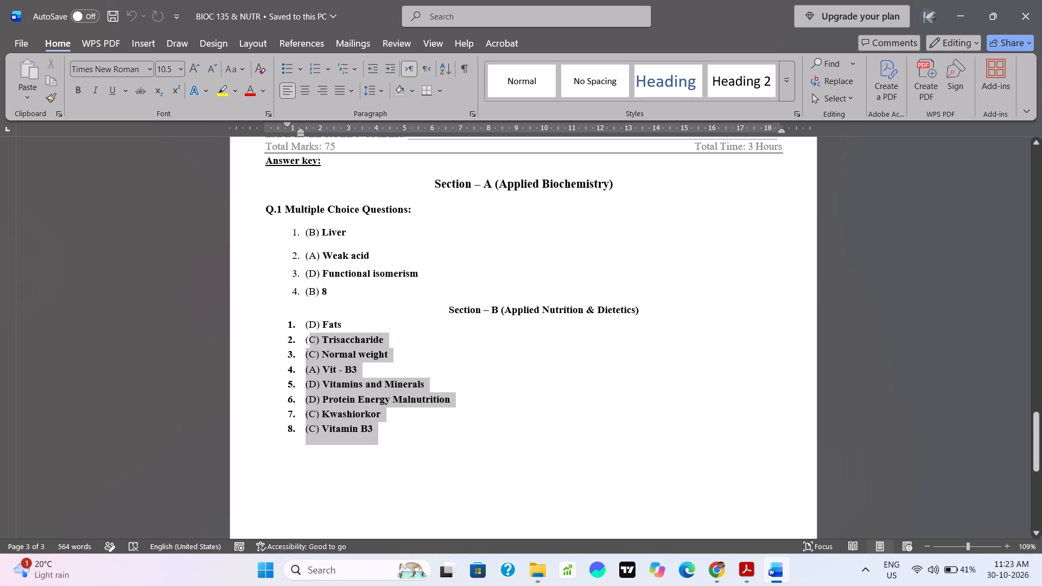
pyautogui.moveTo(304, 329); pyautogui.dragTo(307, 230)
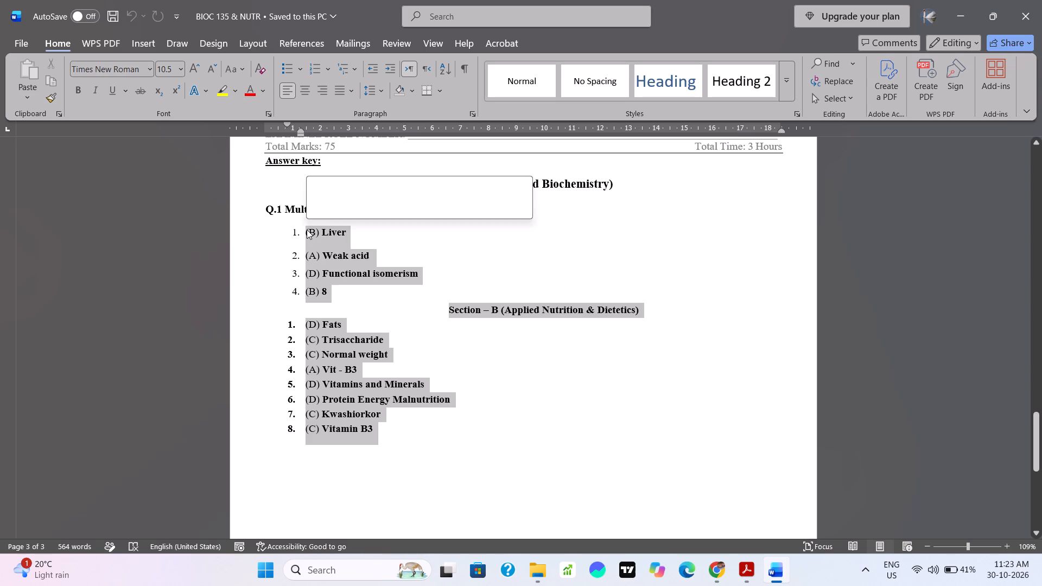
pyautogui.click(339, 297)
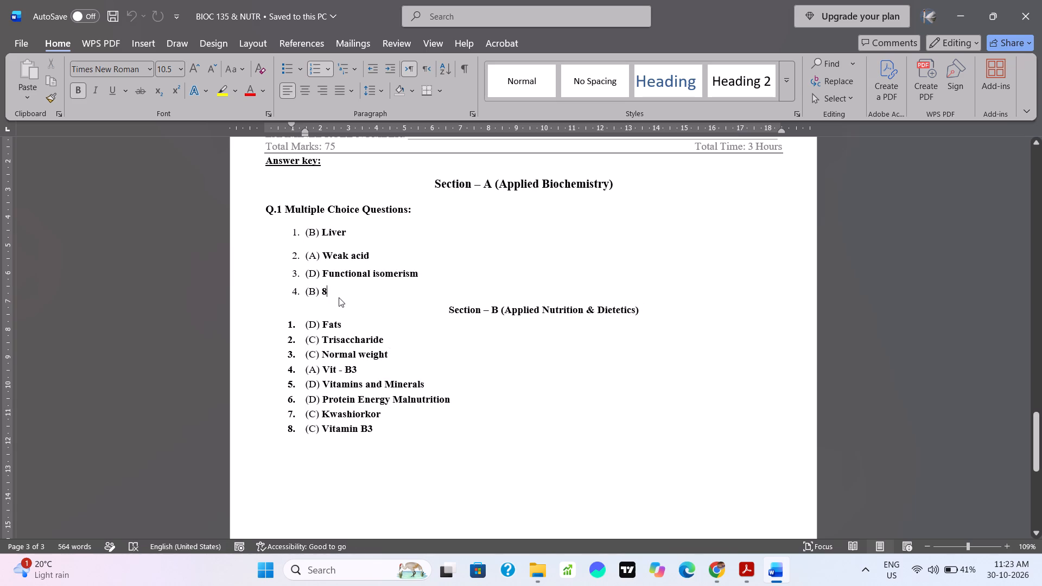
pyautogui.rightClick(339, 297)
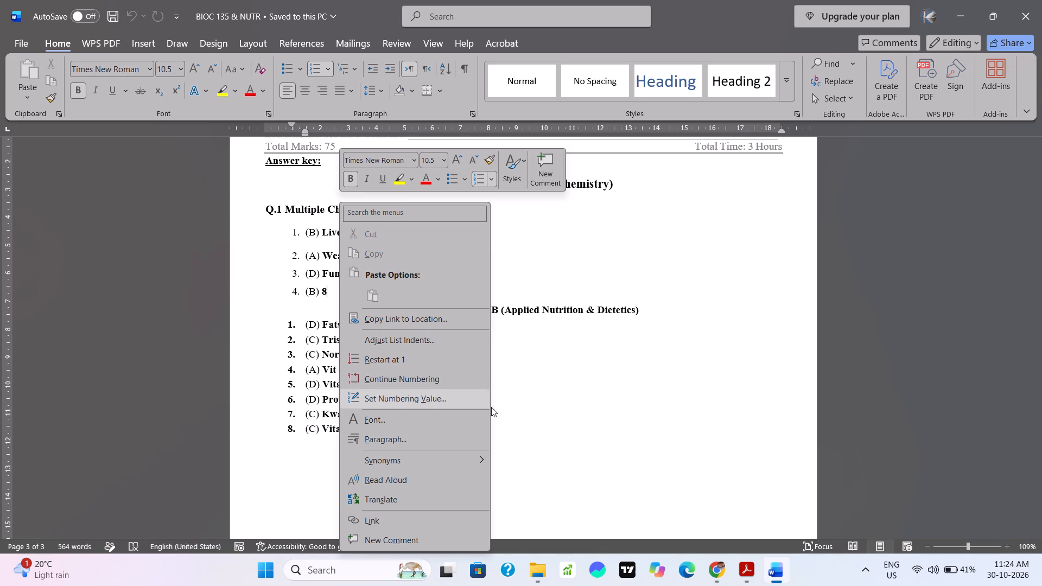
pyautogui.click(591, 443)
# Recheck the Section B nutrition and dietetics questions on page 2, continuing to the answer key on page 3.
pyautogui.scroll(4, 591, 443)
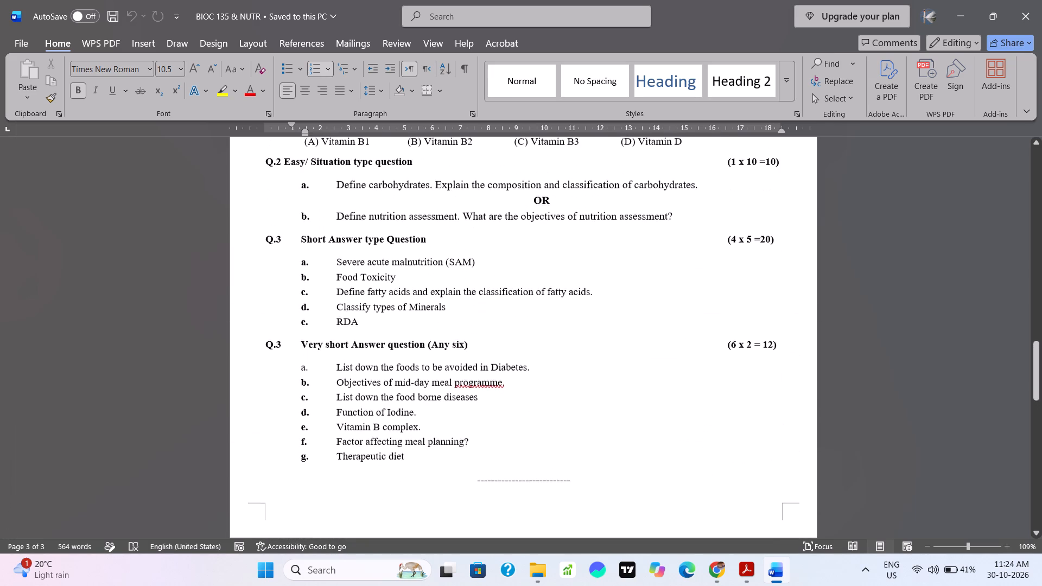
pyautogui.scroll(5, 591, 443)
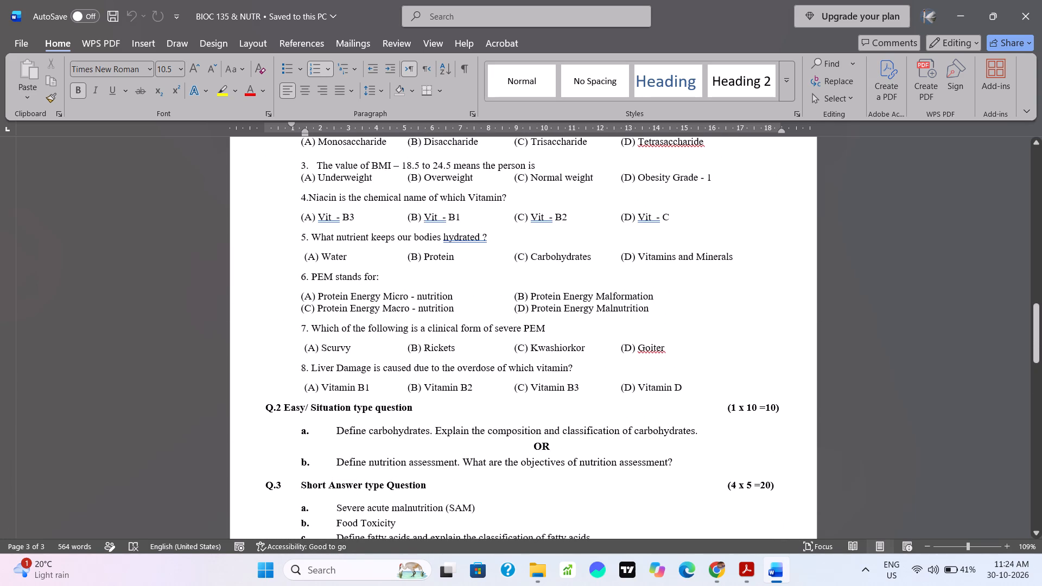
pyautogui.scroll(5, 591, 443)
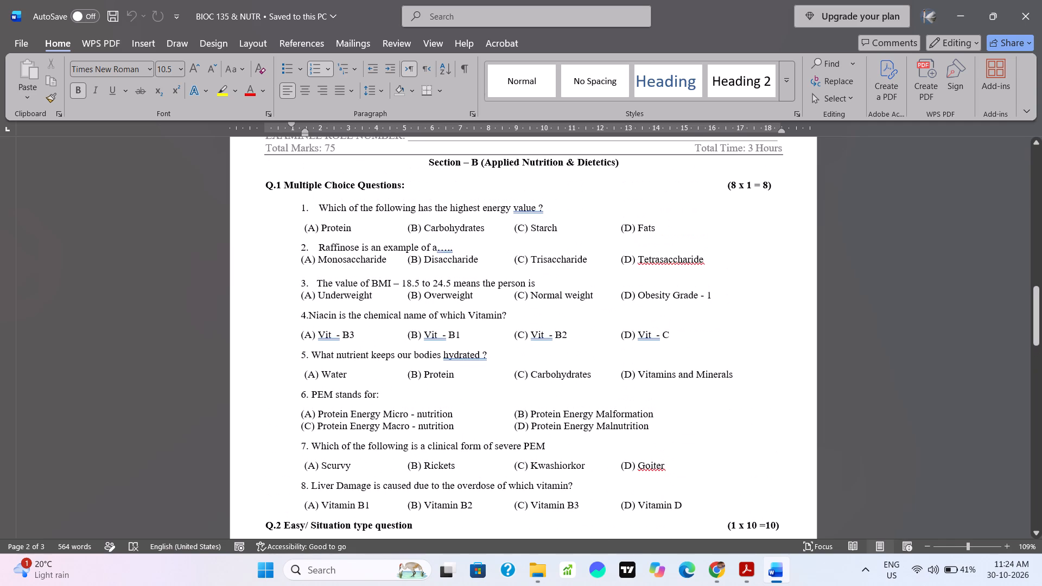
pyautogui.scroll(-1, 484, 337)
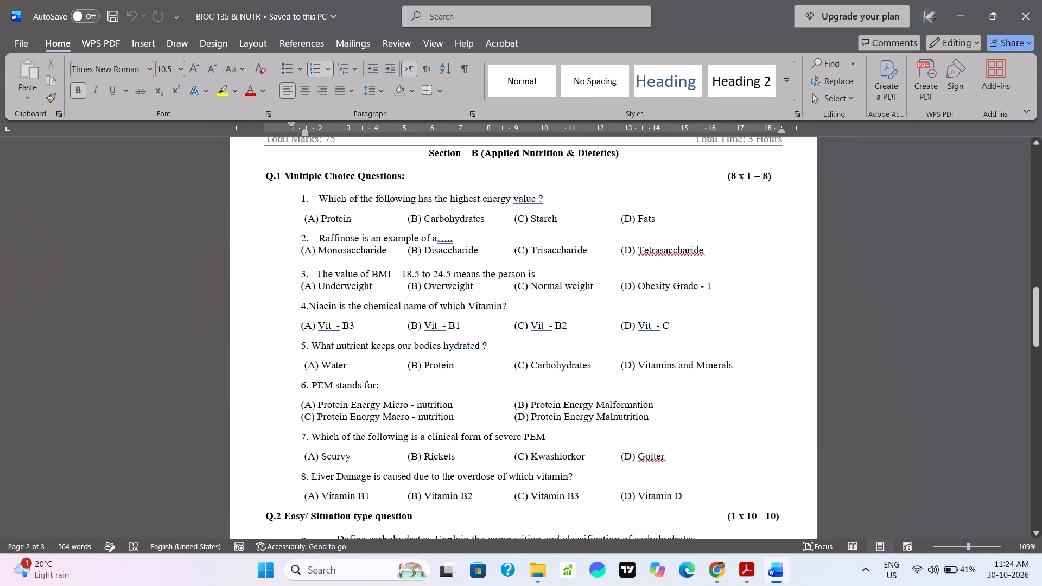
pyautogui.scroll(-1, 484, 337)
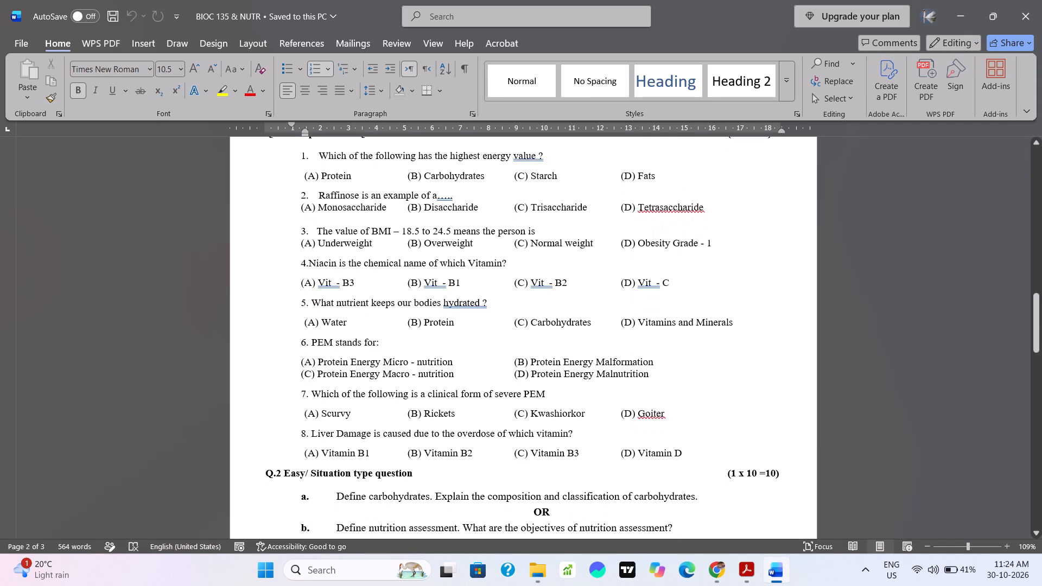
pyautogui.scroll(-3, 484, 337)
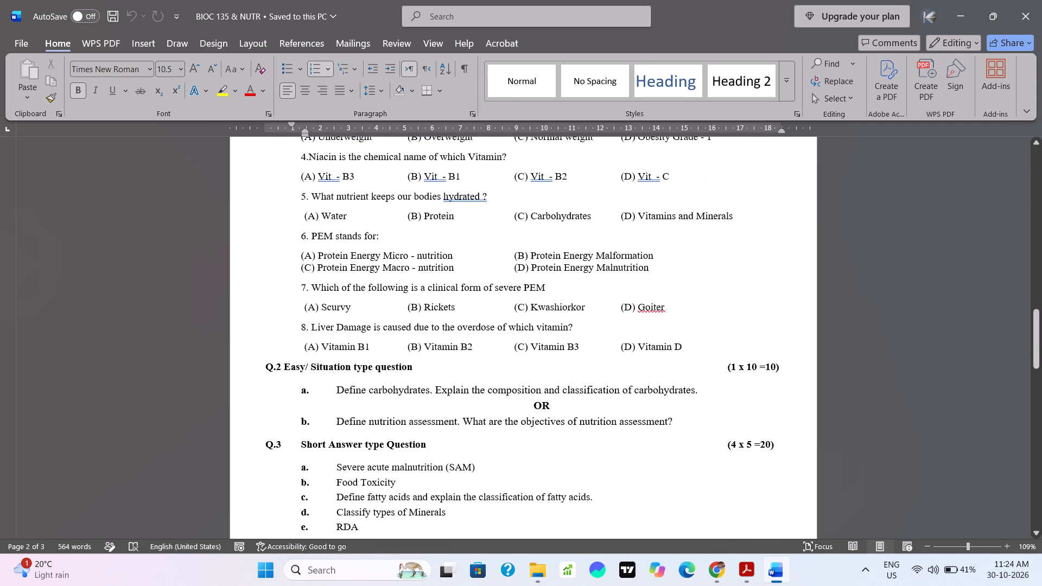
pyautogui.scroll(-3, 484, 337)
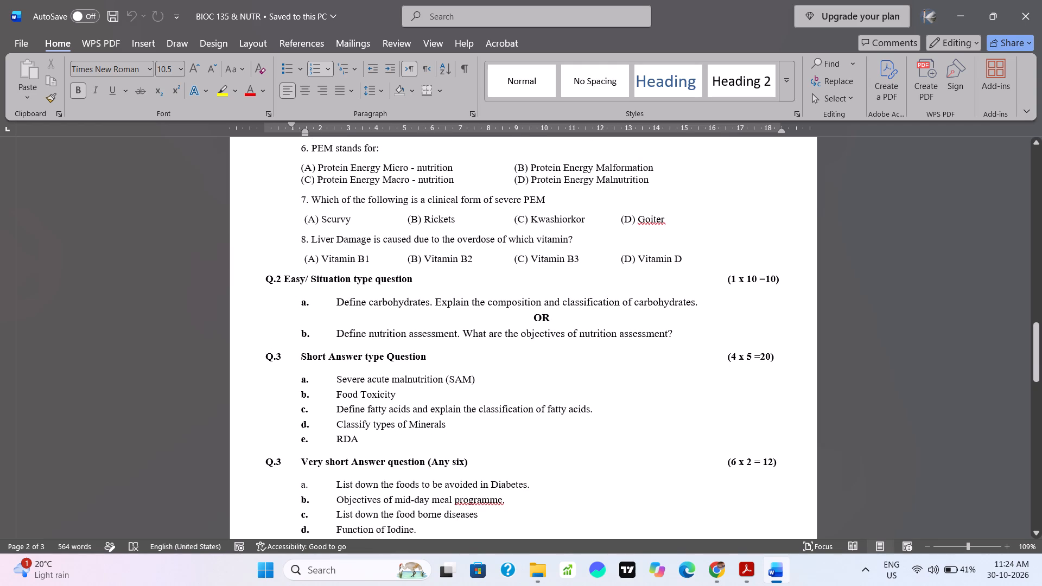
pyautogui.scroll(-1, 325, 430)
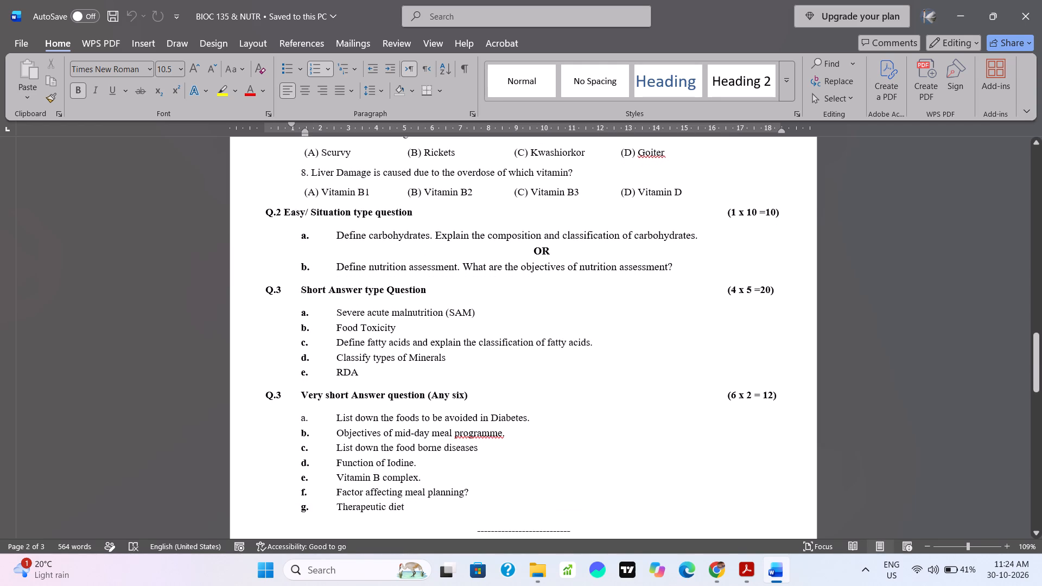
pyautogui.scroll(-8, 316, 510)
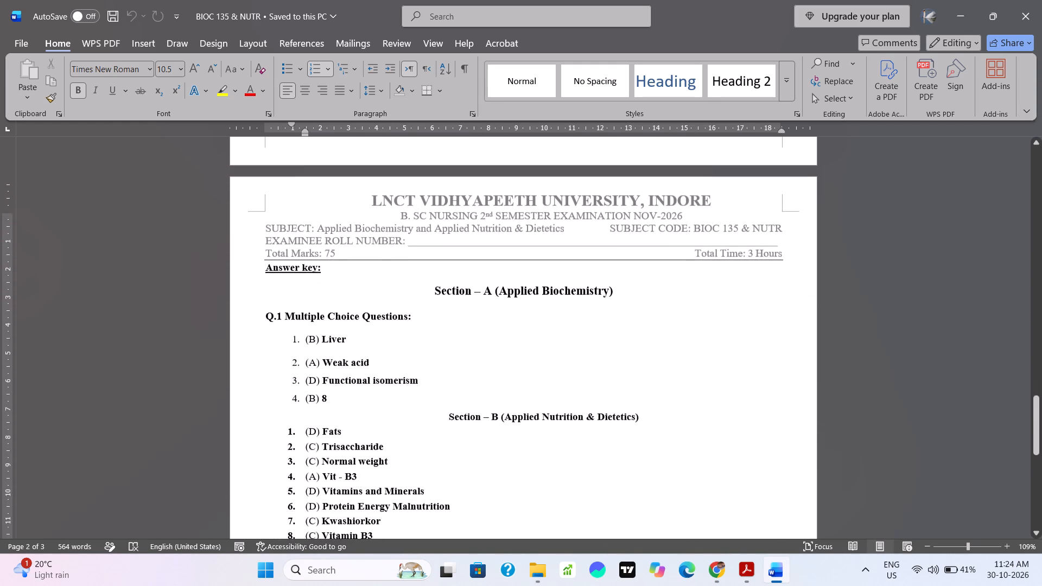
# Reread the question paper from the Section A multiple-choice questions through the Section B very short answer questions.
pyautogui.scroll(10, 316, 510)
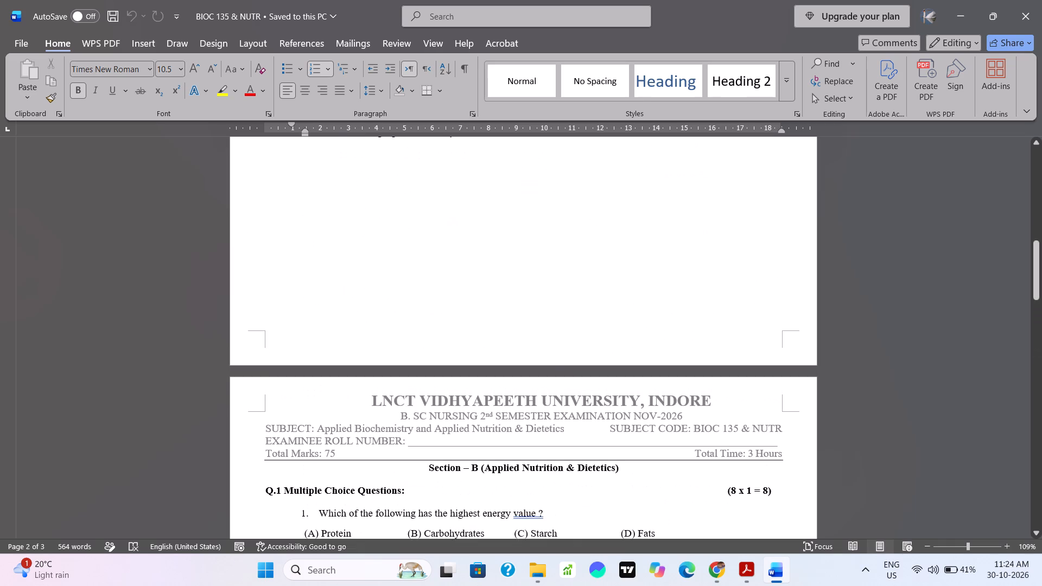
pyautogui.scroll(5, 316, 510)
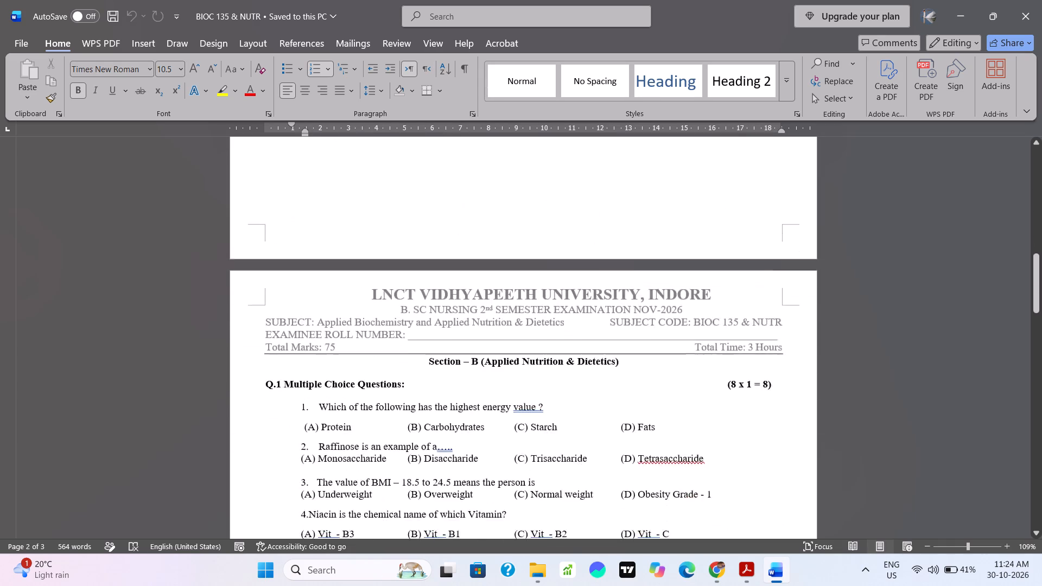
pyautogui.scroll(7, 316, 510)
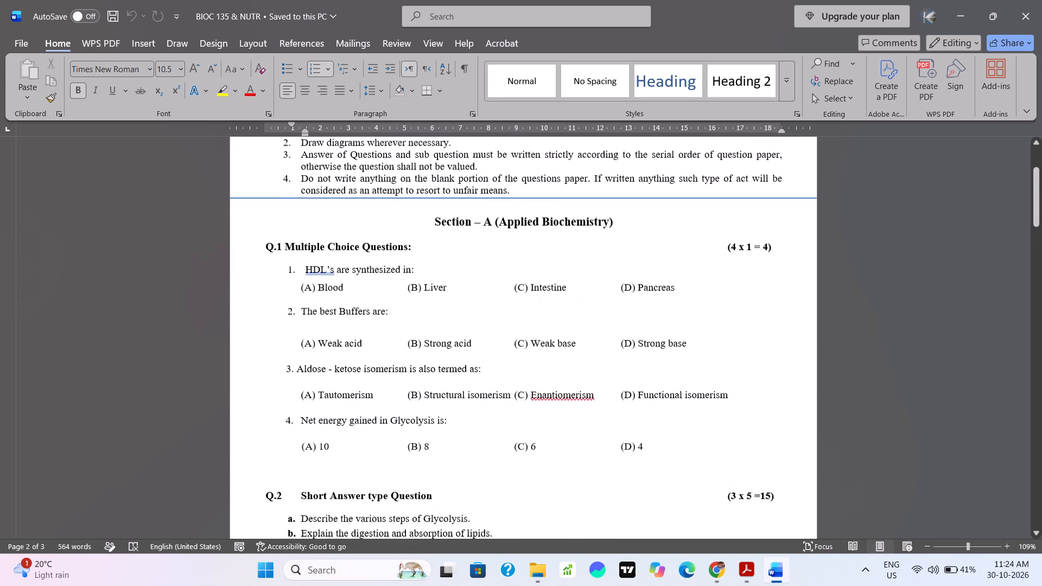
pyautogui.scroll(2, 316, 510)
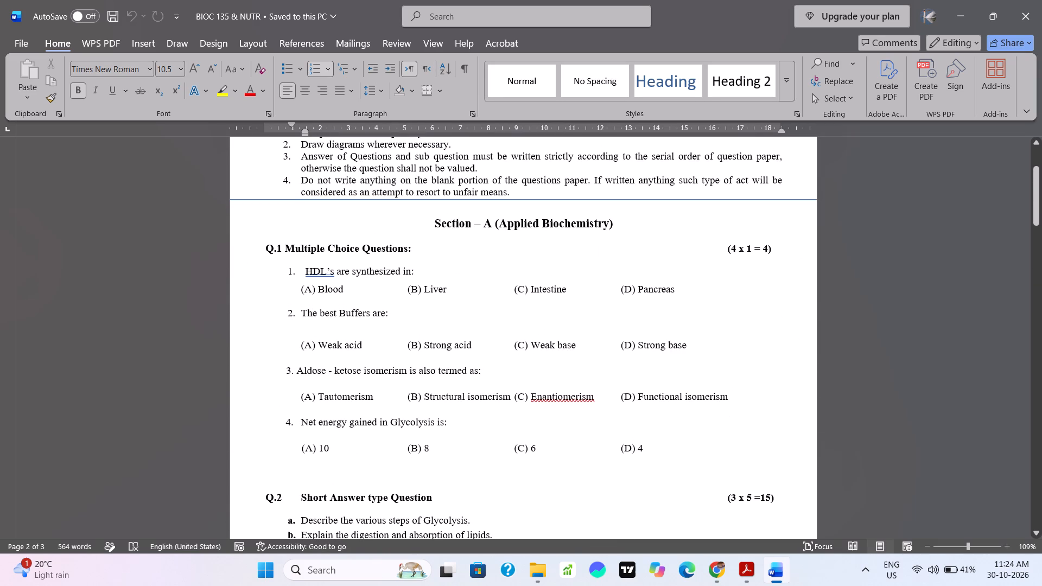
pyautogui.scroll(1, 316, 510)
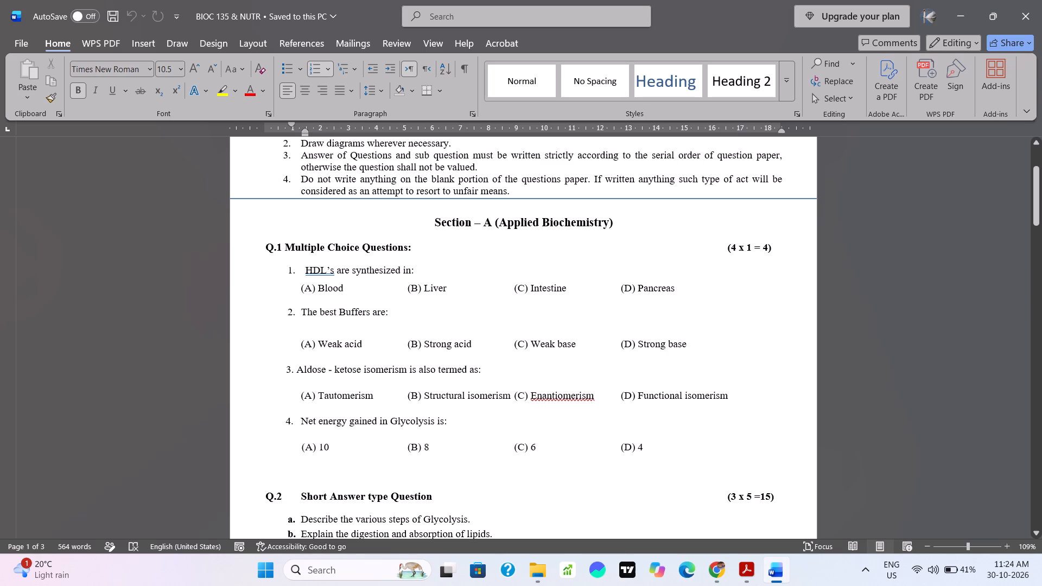
pyautogui.scroll(-3, 428, 487)
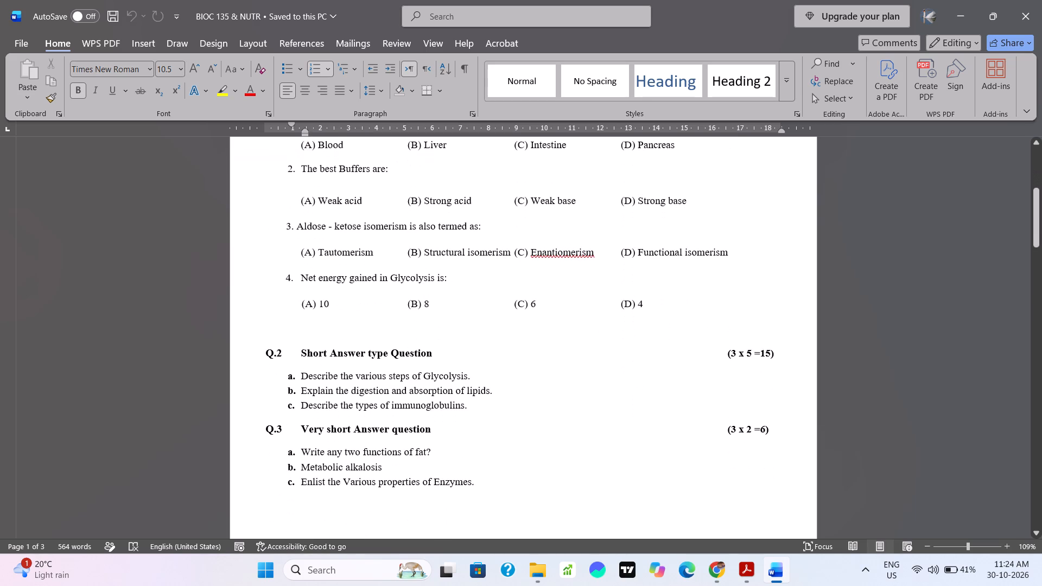
pyautogui.scroll(-7, 428, 487)
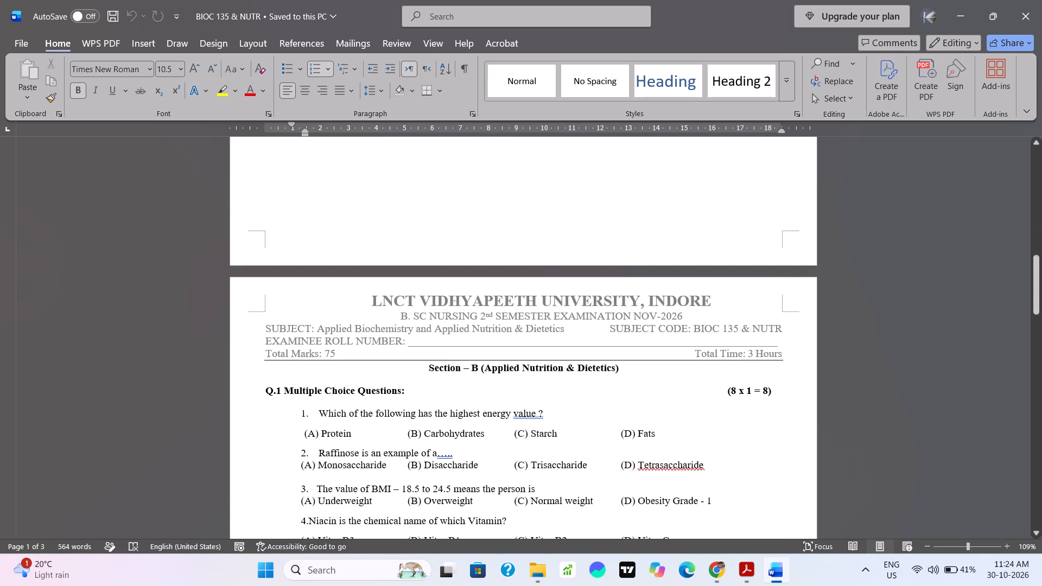
pyautogui.scroll(-2, 428, 487)
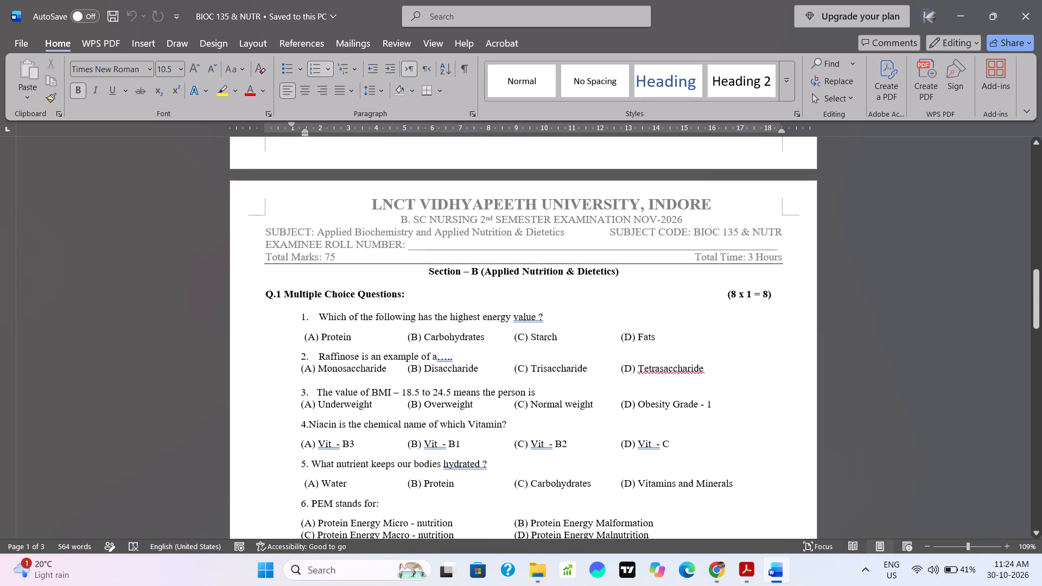
pyautogui.scroll(-1, 428, 487)
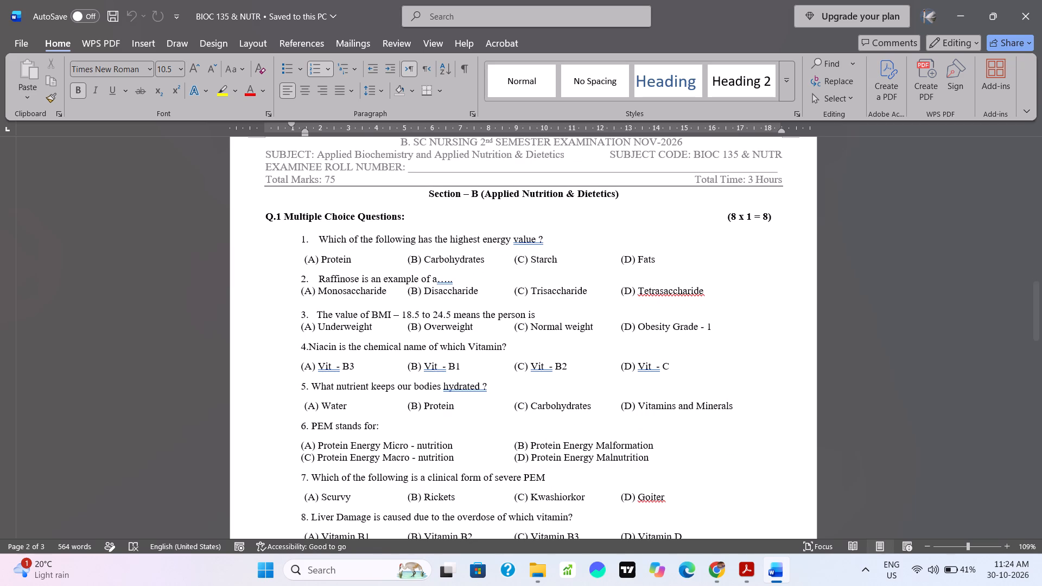
pyautogui.scroll(-2, 428, 487)
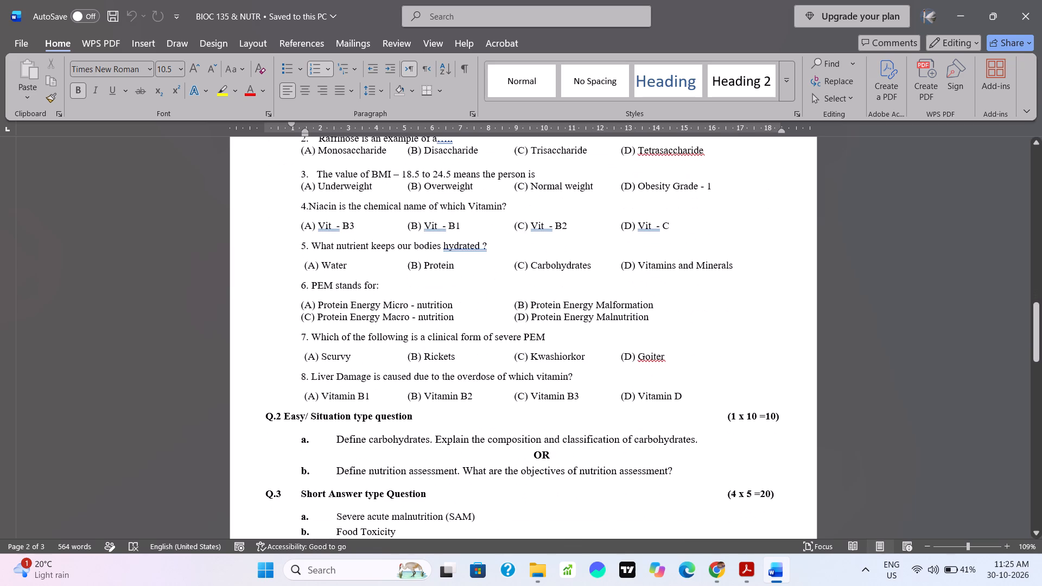
pyautogui.scroll(-2, 428, 487)
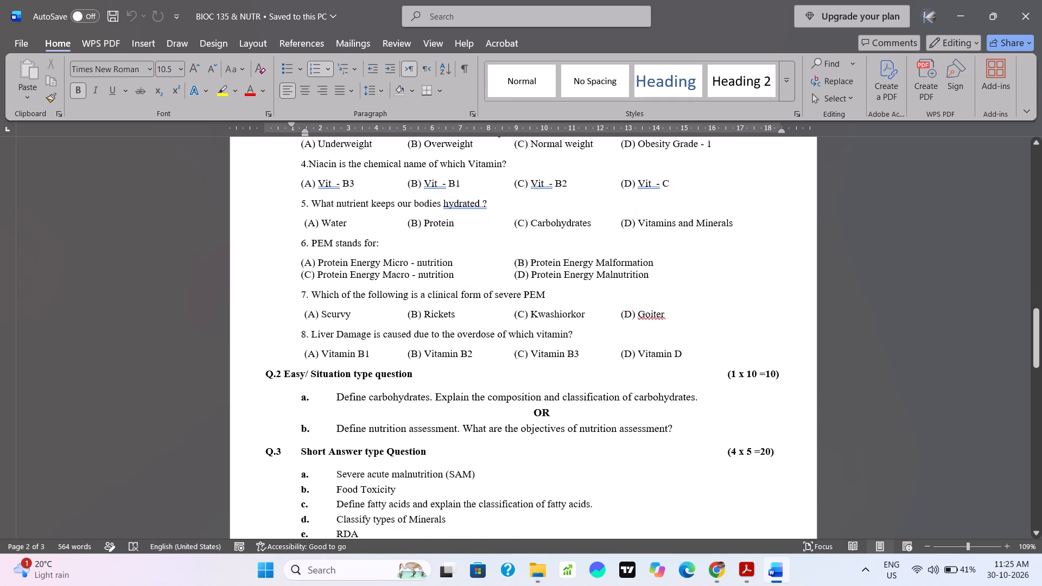
pyautogui.scroll(-1, 428, 487)
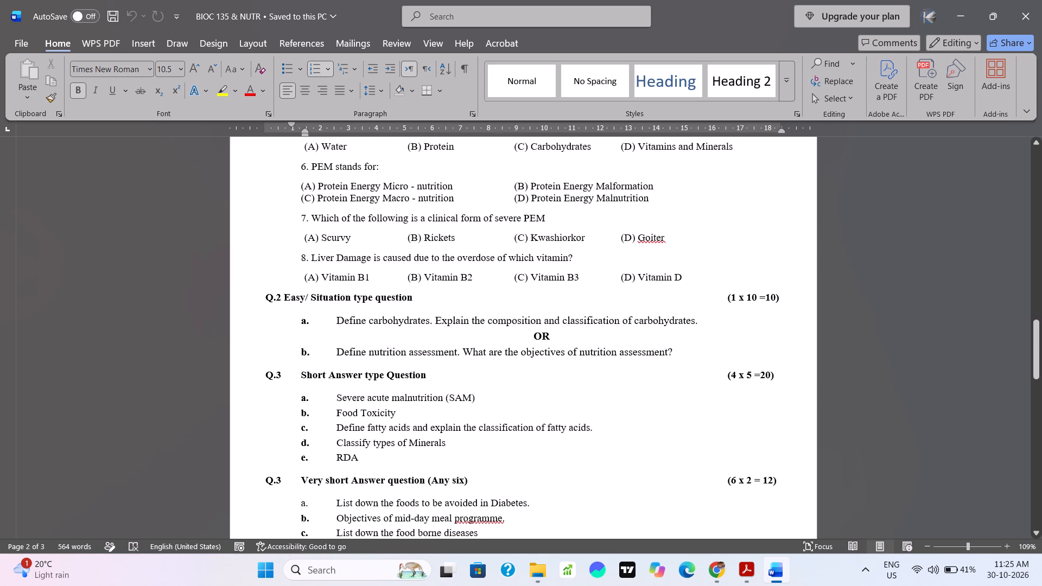
pyautogui.scroll(-1, 428, 487)
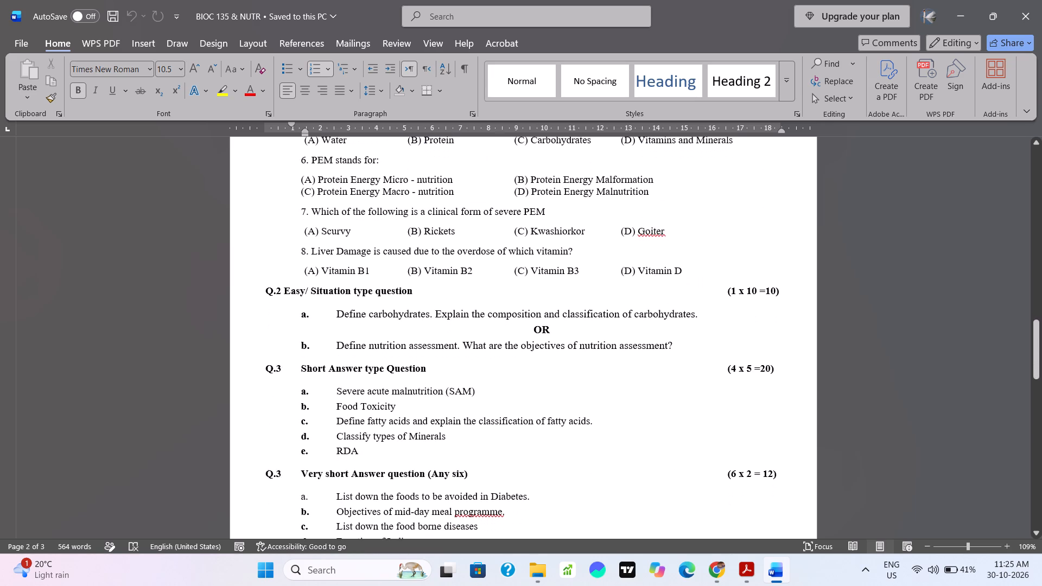
pyautogui.scroll(-2, 428, 487)
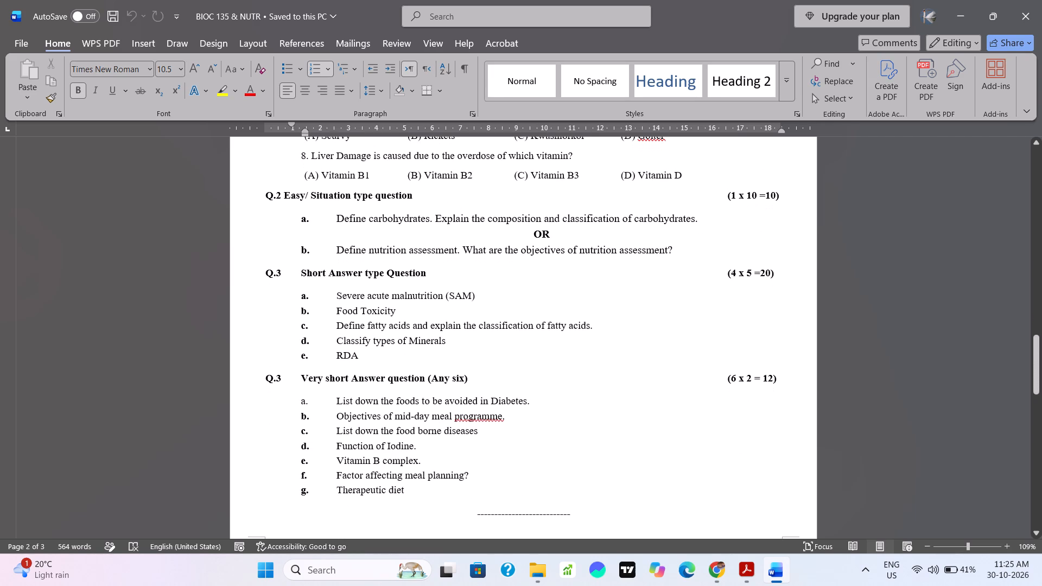
# Close the BIOC 135 & NUTR document and the EXAM folder window.
pyautogui.click(1033, 24)
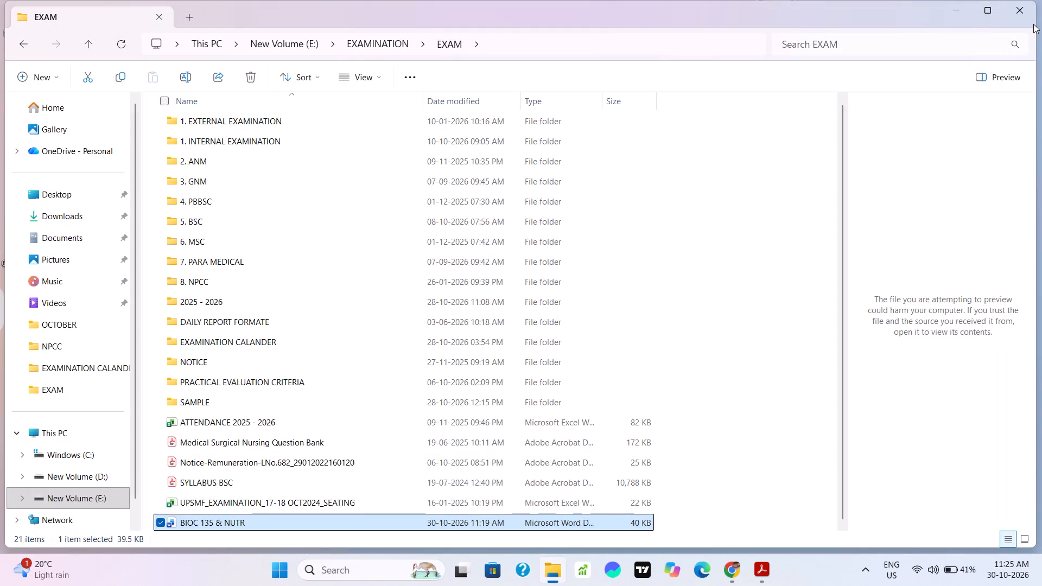
pyautogui.click(1033, 24)
pyautogui.click(1028, 11)
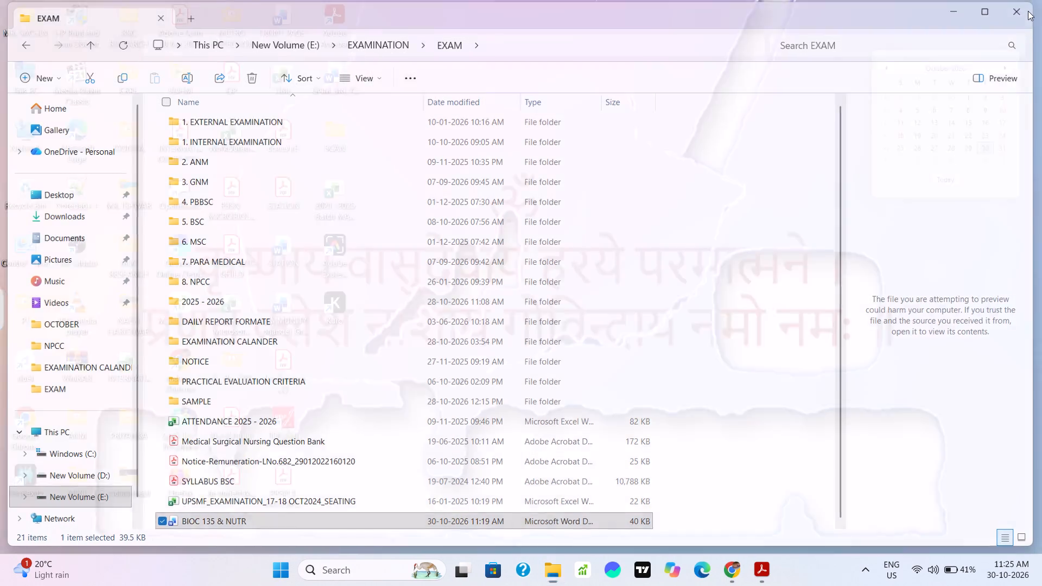
# Switch to Adobe Acrobat and close it with the SYLLABUS BSC PDF.
pyautogui.click(757, 577)
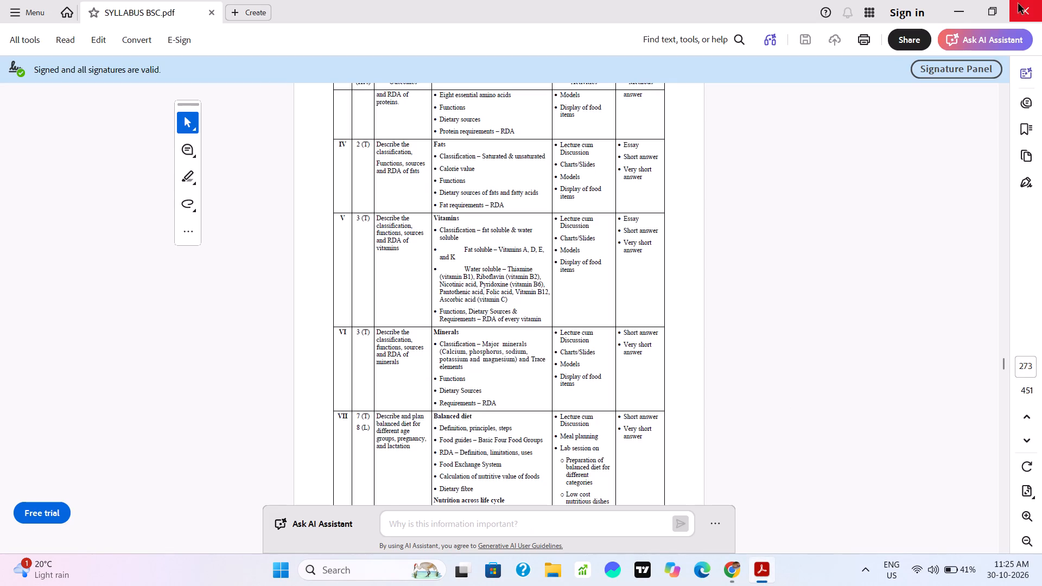
pyautogui.click(1028, 15)
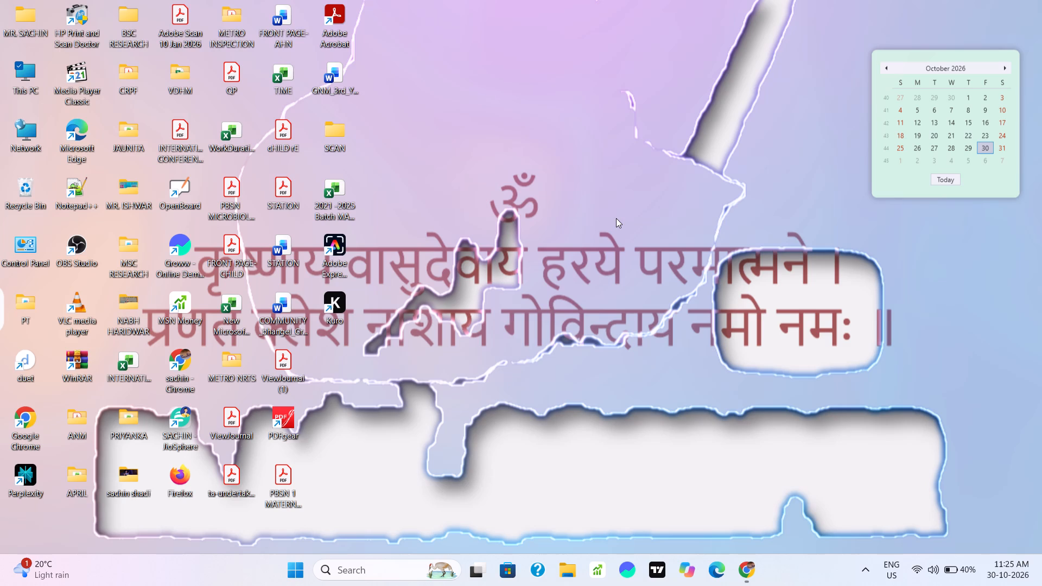
# Launch the Kuro app from the recent Windows searches.
pyautogui.click(355, 568)
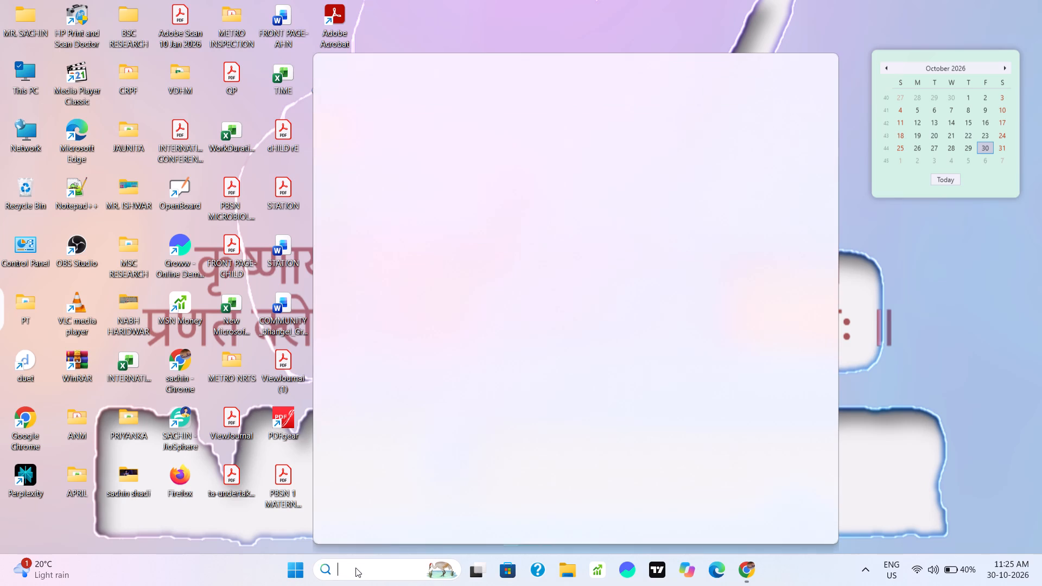
pyautogui.click(405, 108)
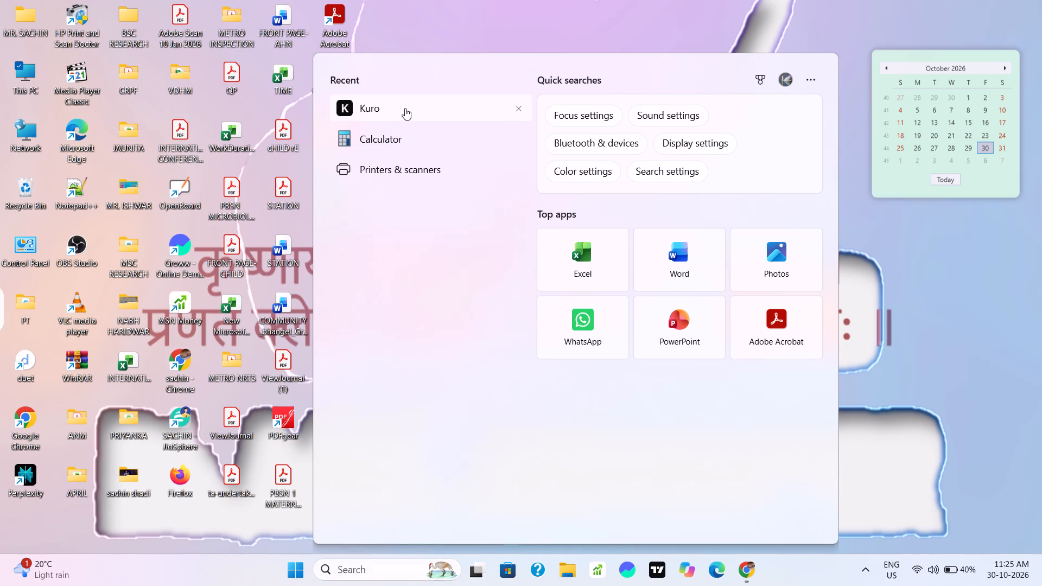